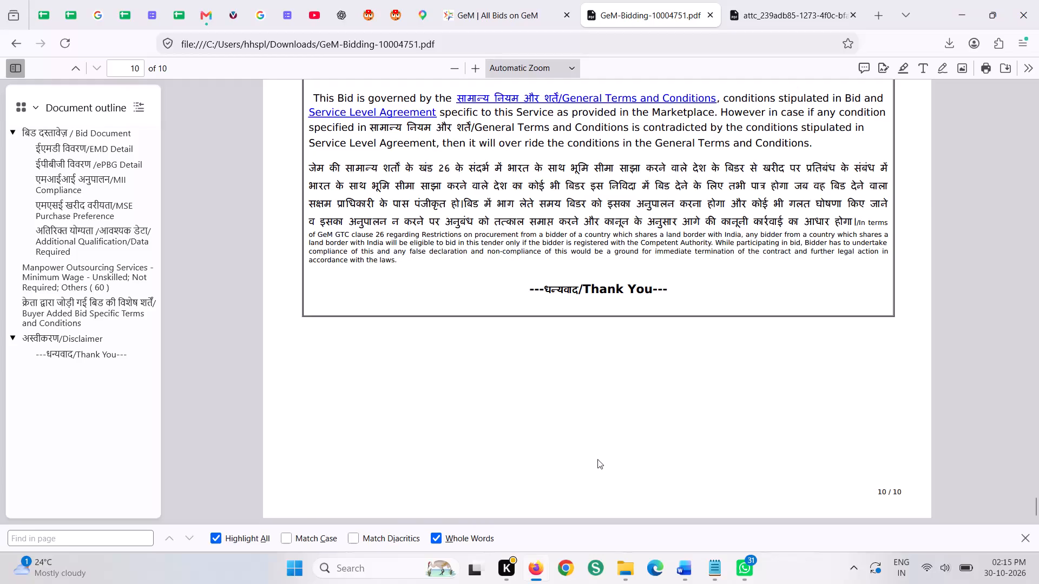
Examine the service support, EMD and buyer-added ATC clauses on the last pages of the GeM-Bidding-10004751 PDF.
scroll(595, 459, down, 1)
scroll(605, 369, down, 2)
scroll(607, 368, up, 6)
scroll(628, 365, down, 1)
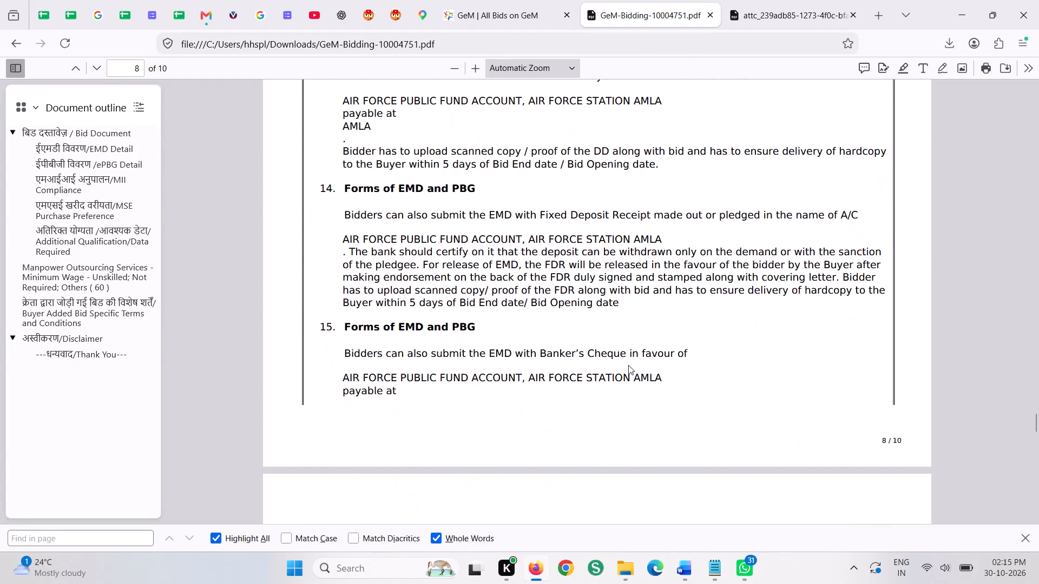
scroll(628, 365, down, 1)
scroll(628, 365, up, 3)
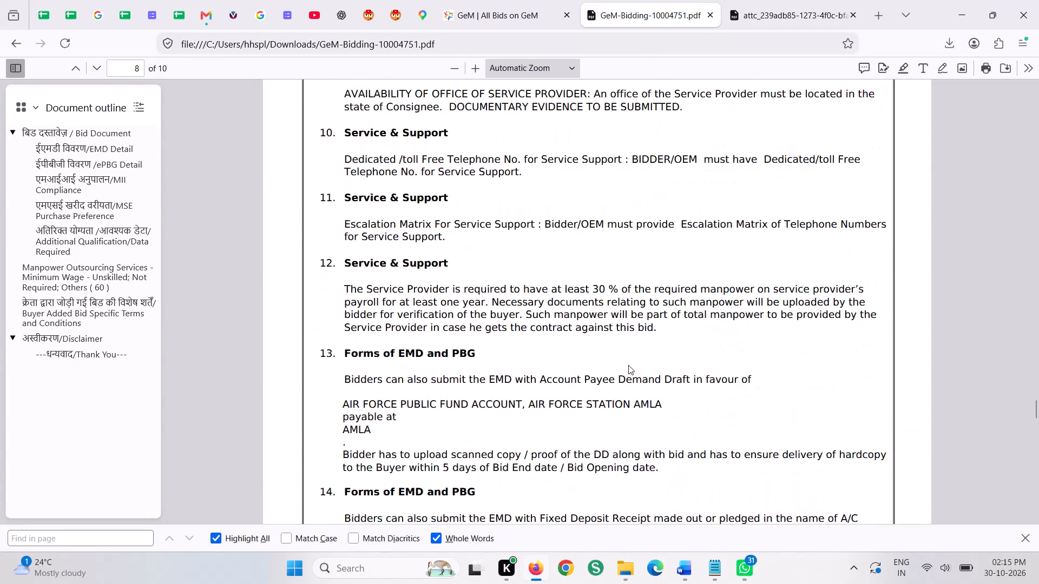
scroll(628, 365, up, 2)
scroll(628, 365, down, 1)
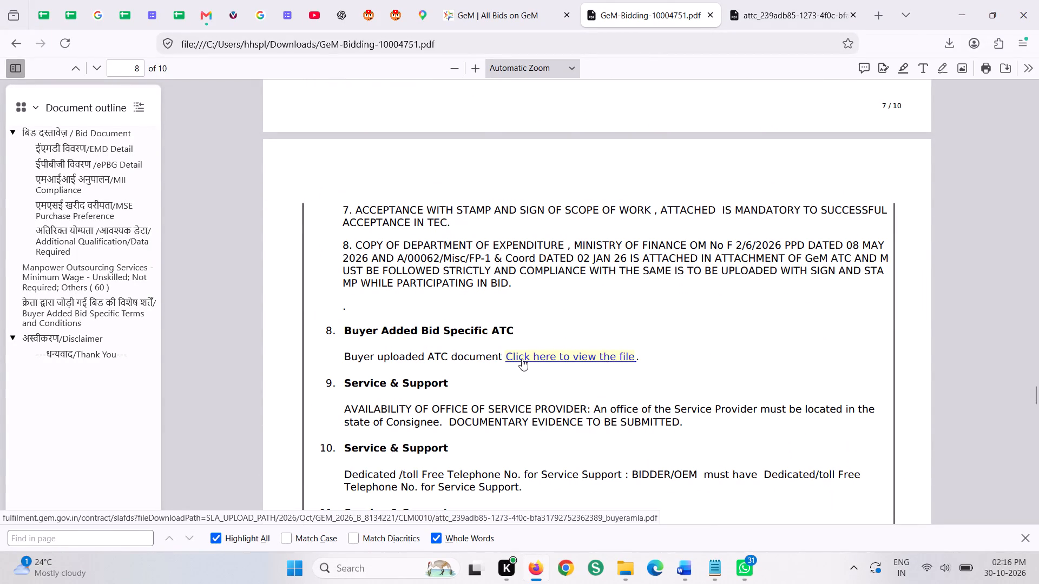
Look through the closing pages of the open buyer ATC document, pages 12 to 14, and close it.
click(791, 0)
scroll(523, 341, up, 6)
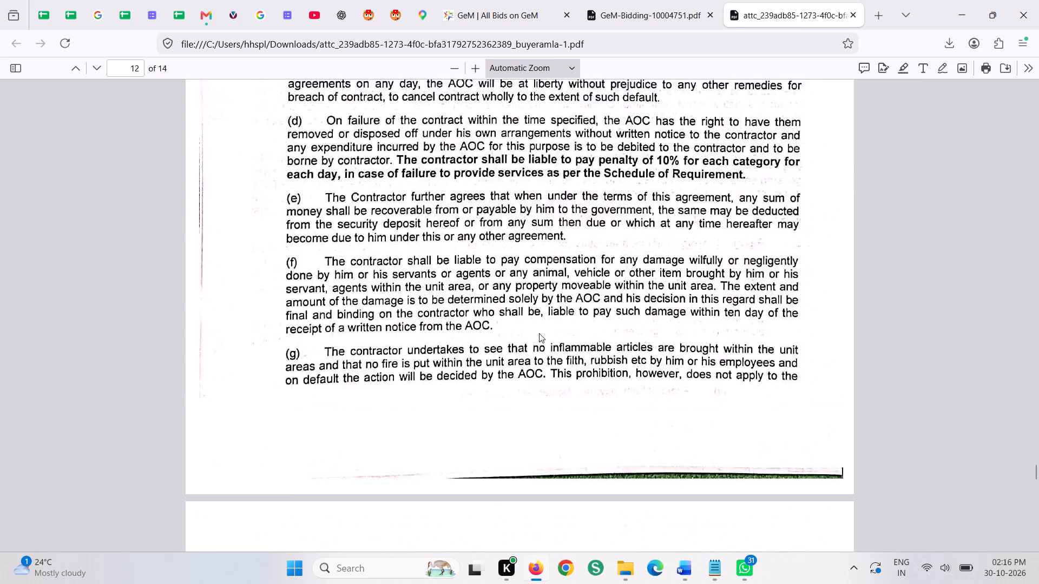
scroll(539, 333, up, 20)
scroll(546, 309, down, 20)
scroll(546, 309, down, 12)
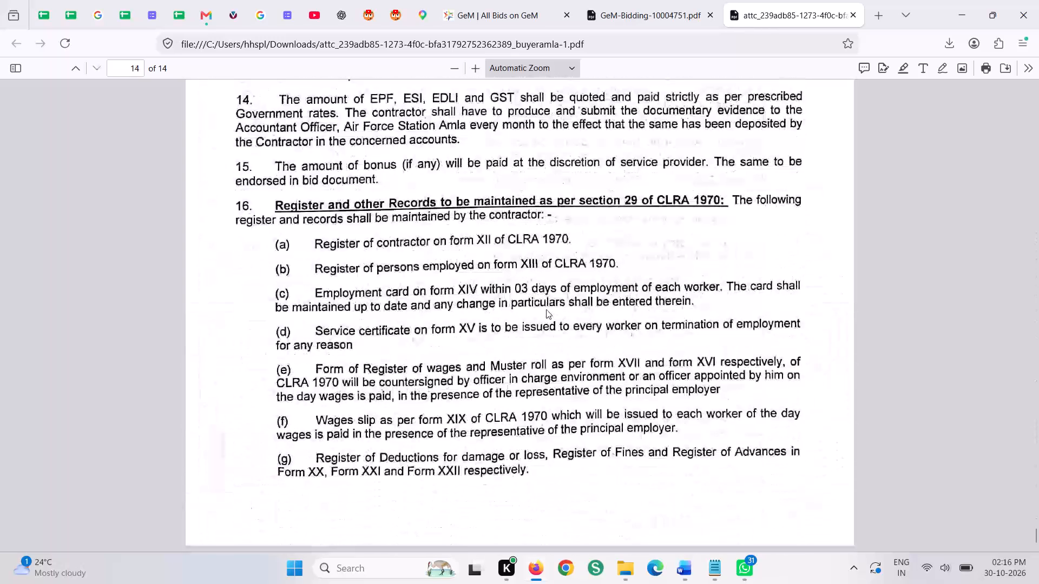
click(785, 0)
click(850, 17)
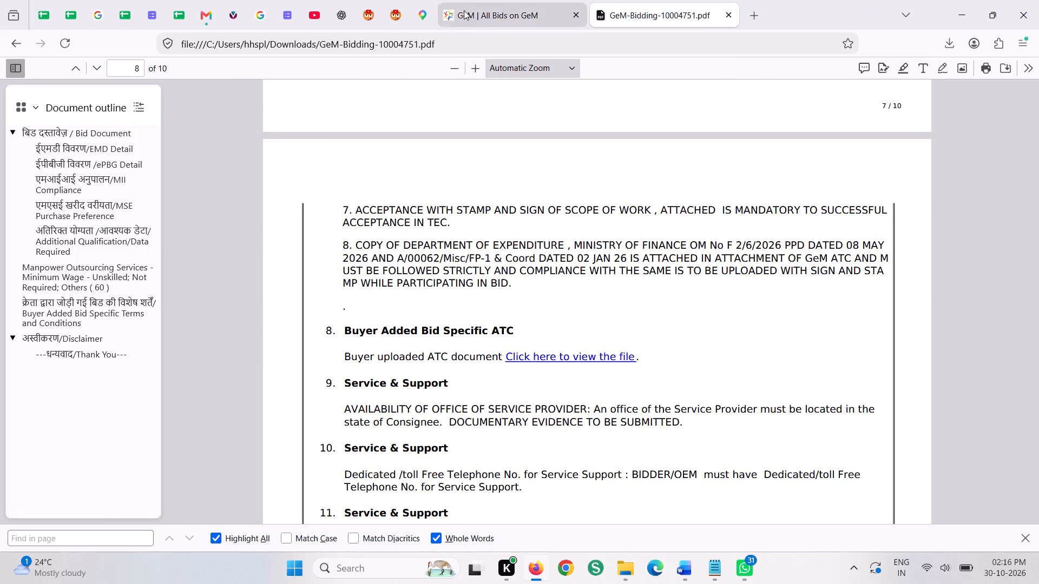
Switch to the REQUIRED DOCUMENTS file in Word and remove the empty item 7 from the list.
click(469, 2)
click(679, 0)
click(689, 573)
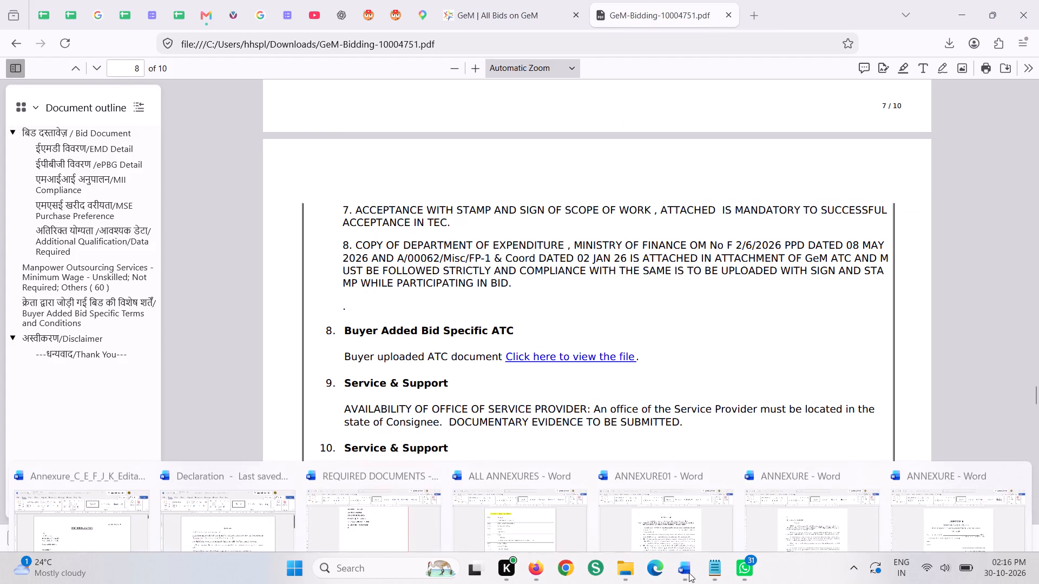
click(357, 500)
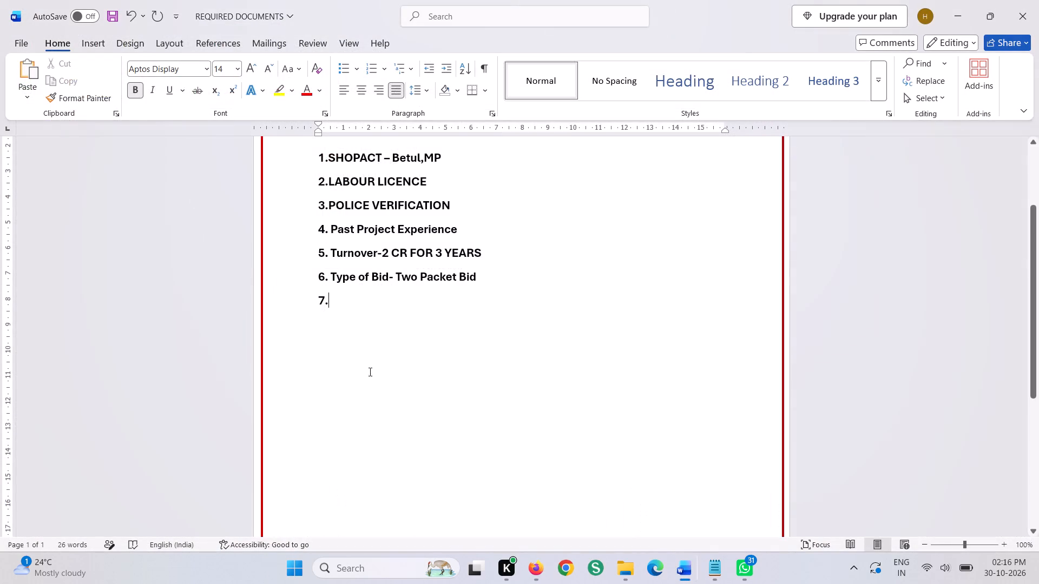
click(353, 315)
key(BackSpace)
key(BackSpace)
key(BackSpace)
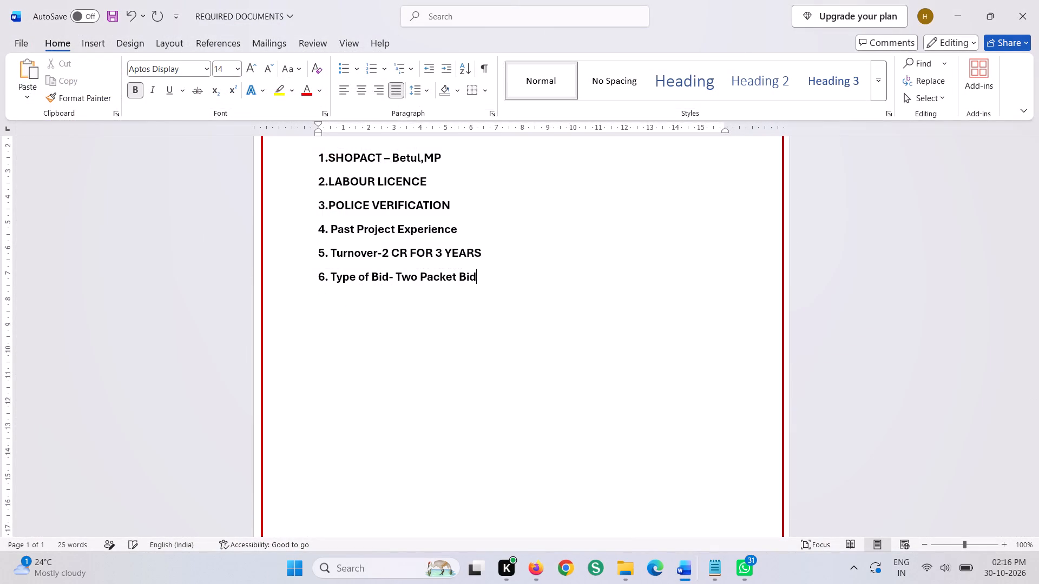
Switch to YouTube in Firefox and search for "khuda ke liye".
key(alt+Tab)
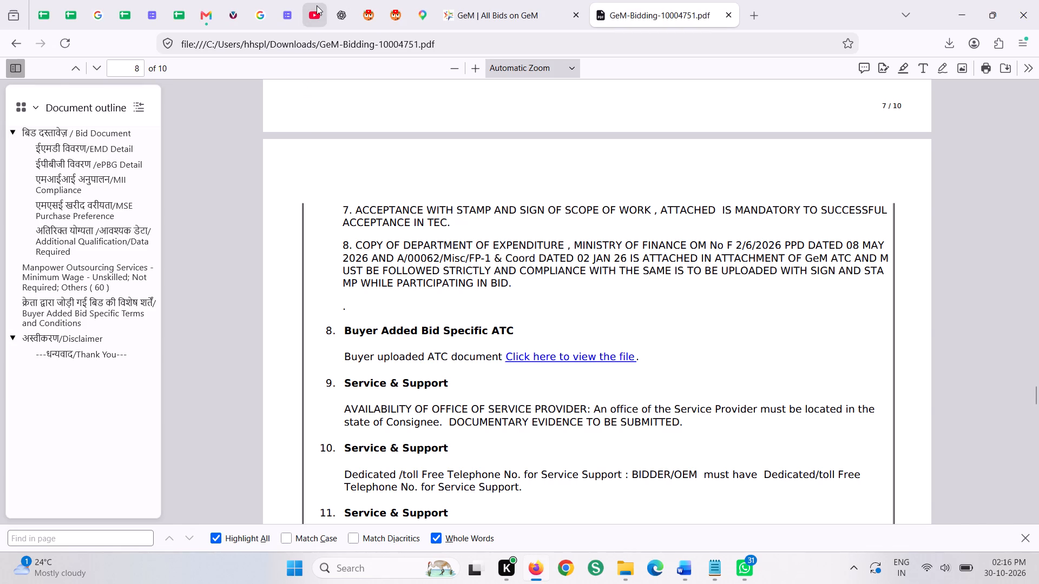
click(314, 9)
click(362, 69)
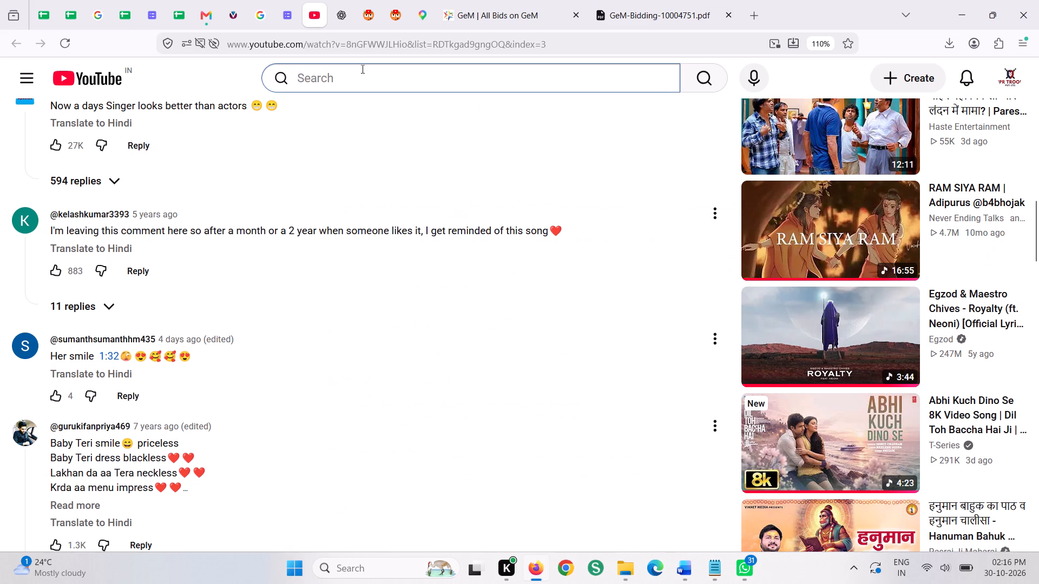
text(KHUDA KE LIYE)
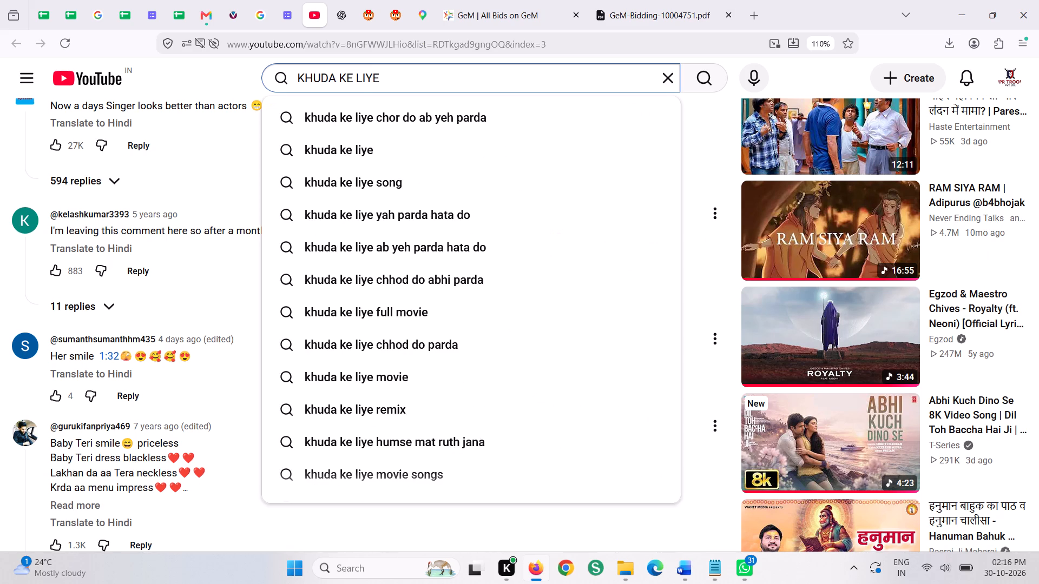
click(357, 150)
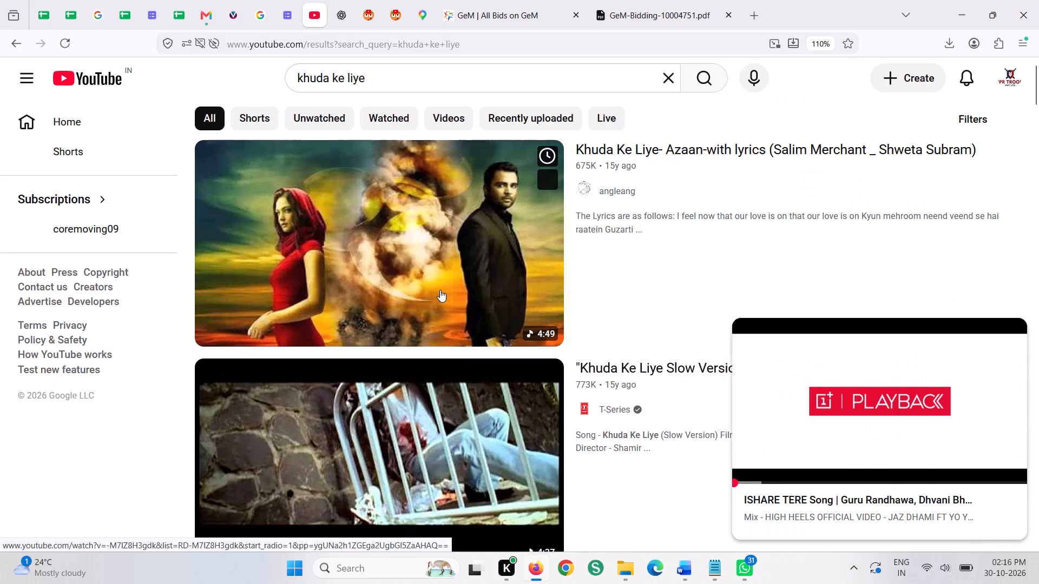
Play the video "Khuda Ke Liye- Azaan-with lyrics" from the results and skip its advertisement.
scroll(423, 260, down, 2)
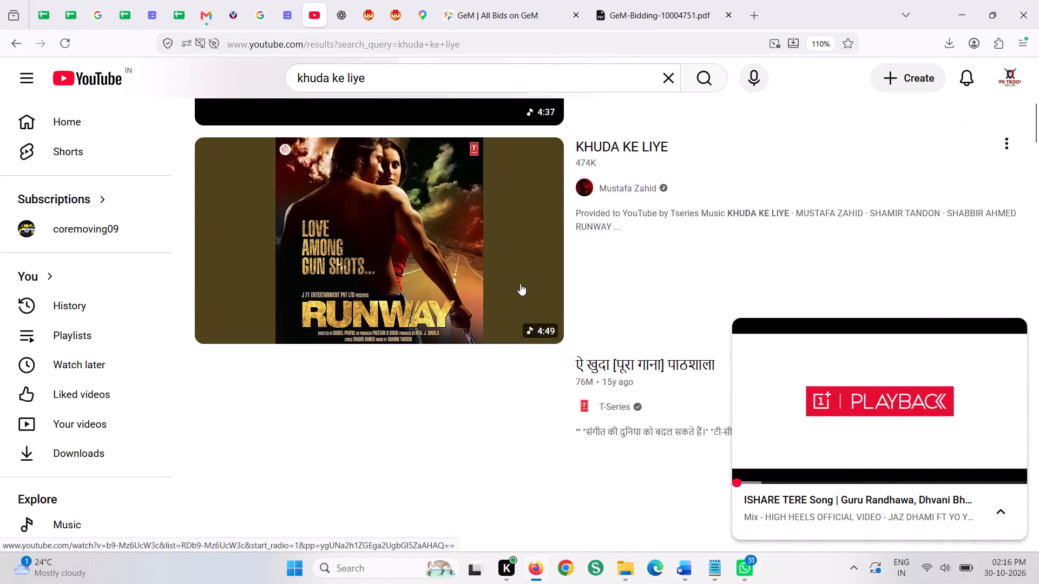
scroll(435, 289, up, 1)
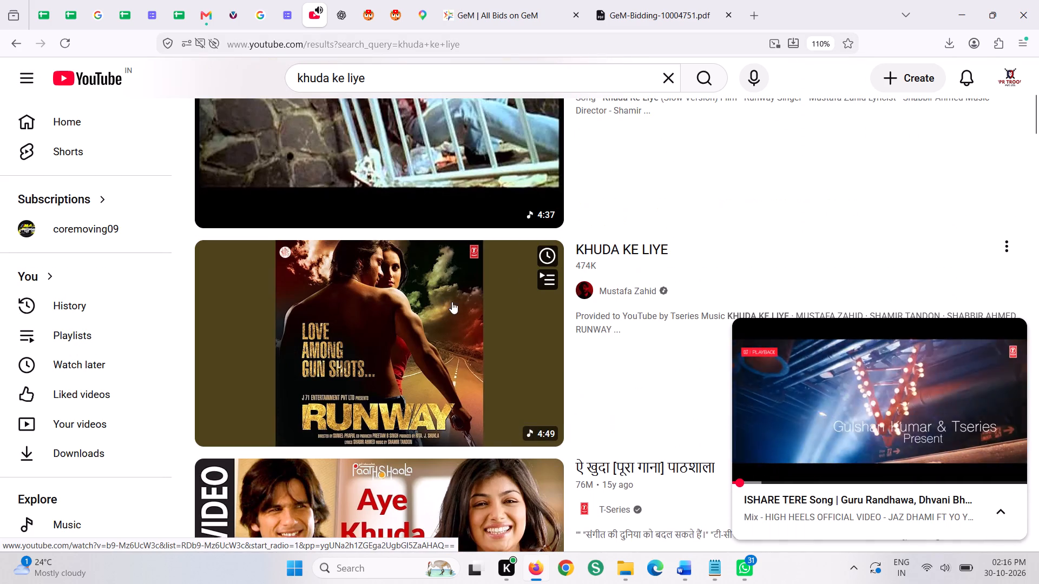
click(836, 403)
click(885, 404)
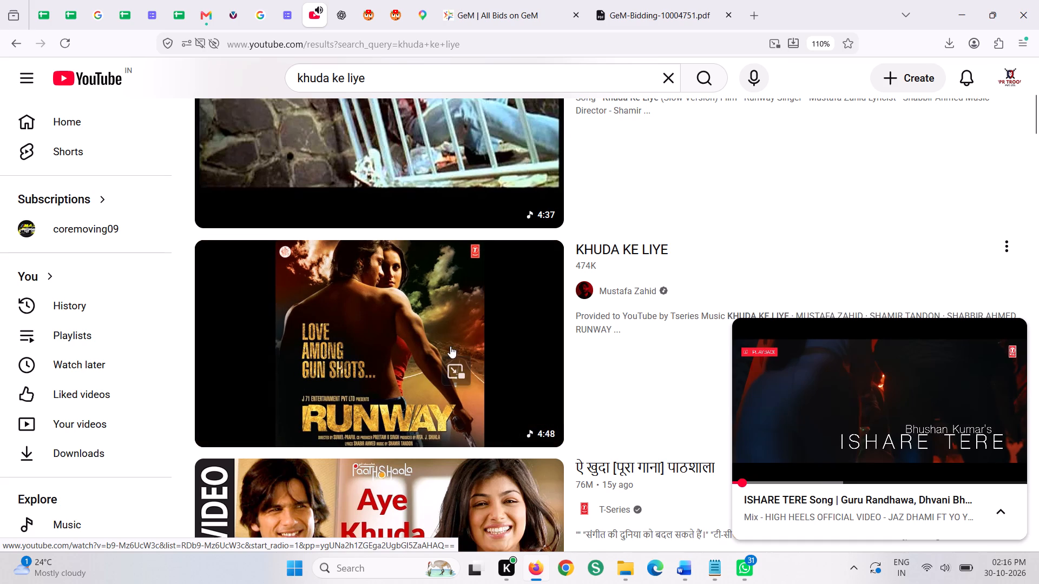
scroll(426, 335, up, 1)
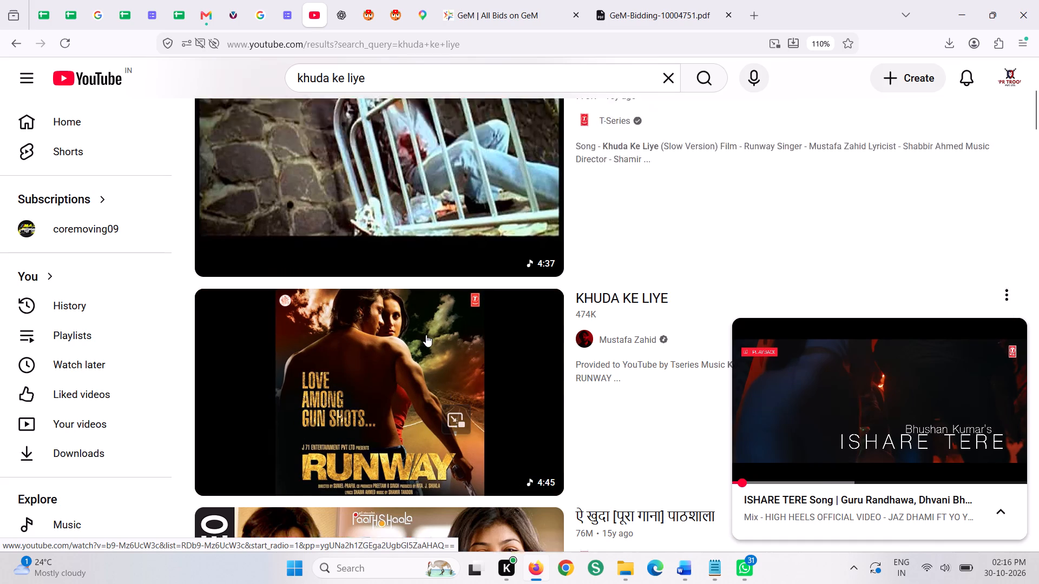
click(396, 258)
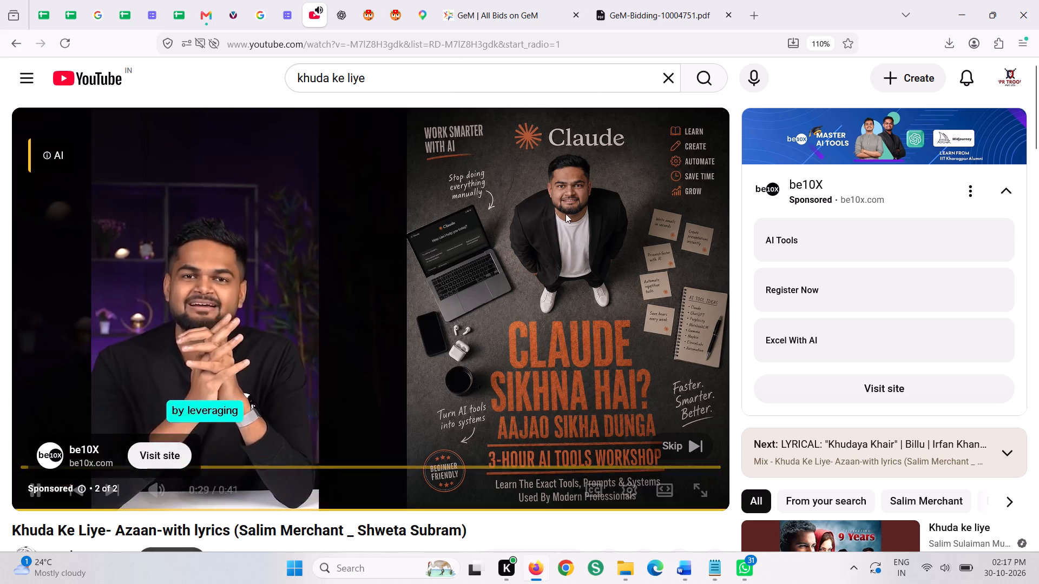
click(677, 442)
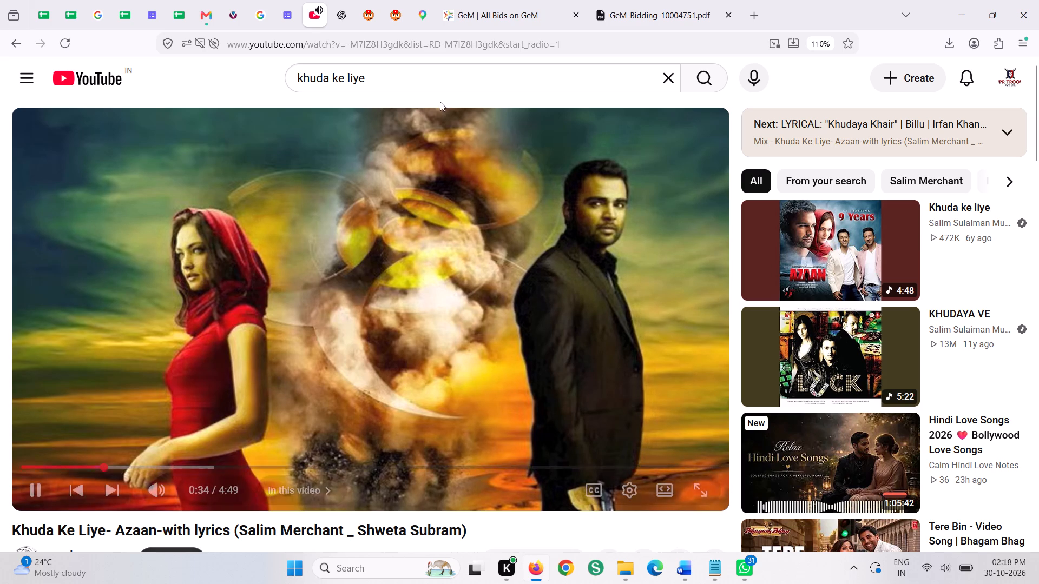
Return to the GeM-Bidding-10004751 PDF and open the buyer uploaded ATC document linked under clause 8.
click(515, 0)
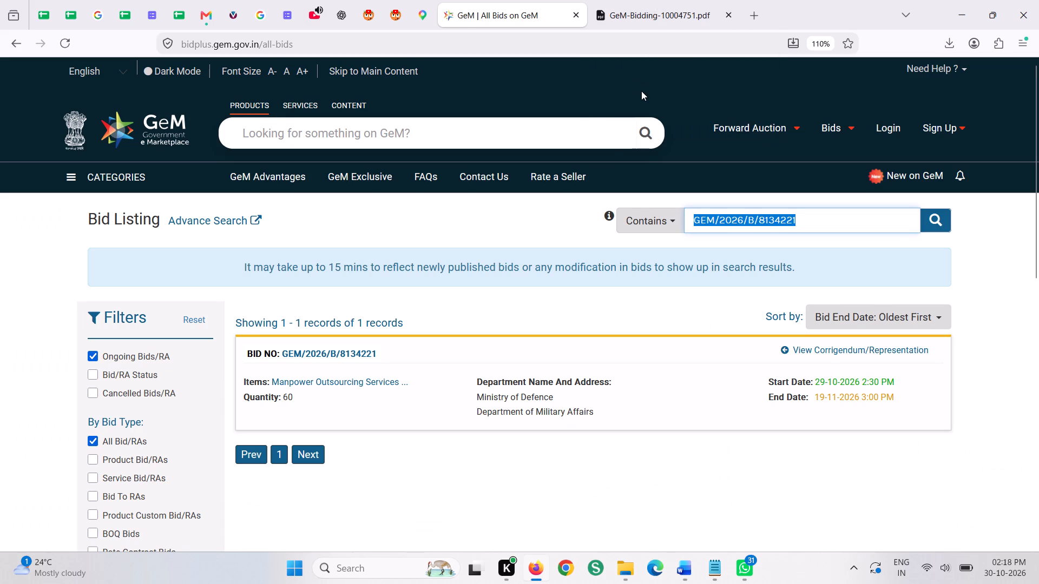
click(647, 12)
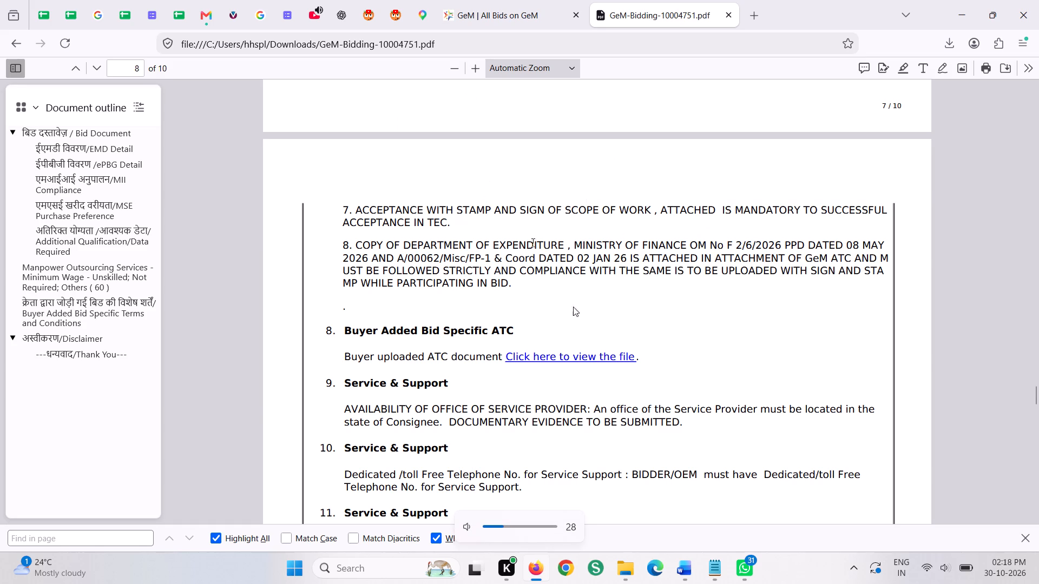
scroll(613, 375, down, 1)
scroll(663, 352, up, 1)
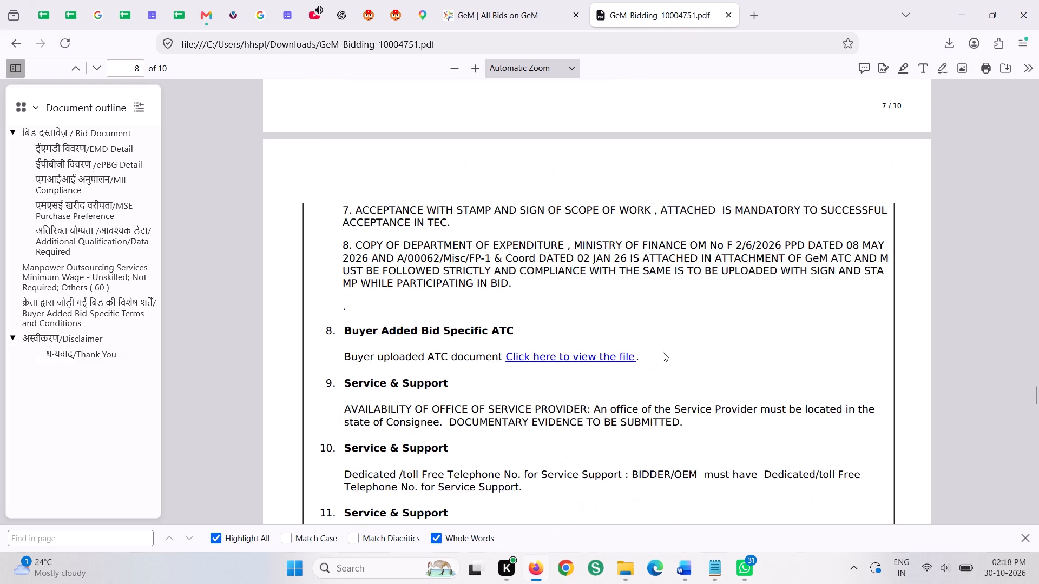
click(531, 351)
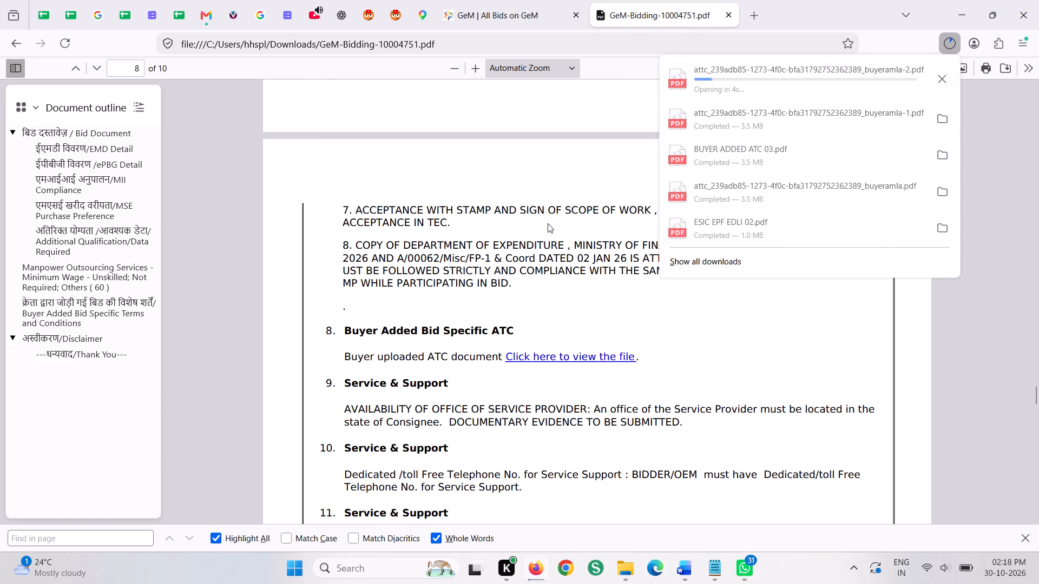
Read through all 14 pages of the buyer's ATC document for bid requirements, and close it.
click(522, 277)
scroll(593, 282, down, 4)
scroll(643, 242, down, 13)
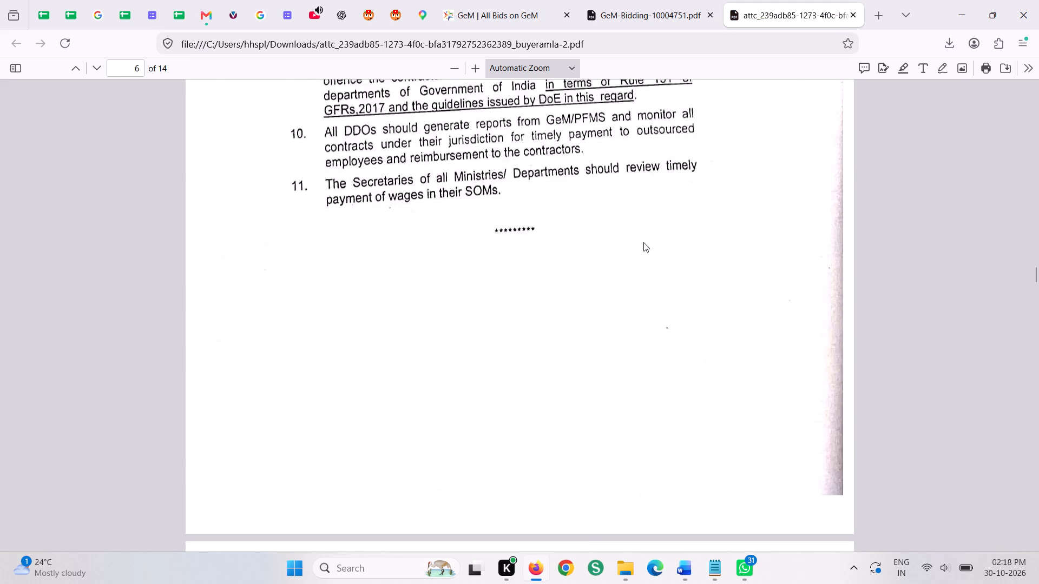
scroll(643, 242, down, 9)
scroll(643, 242, down, 18)
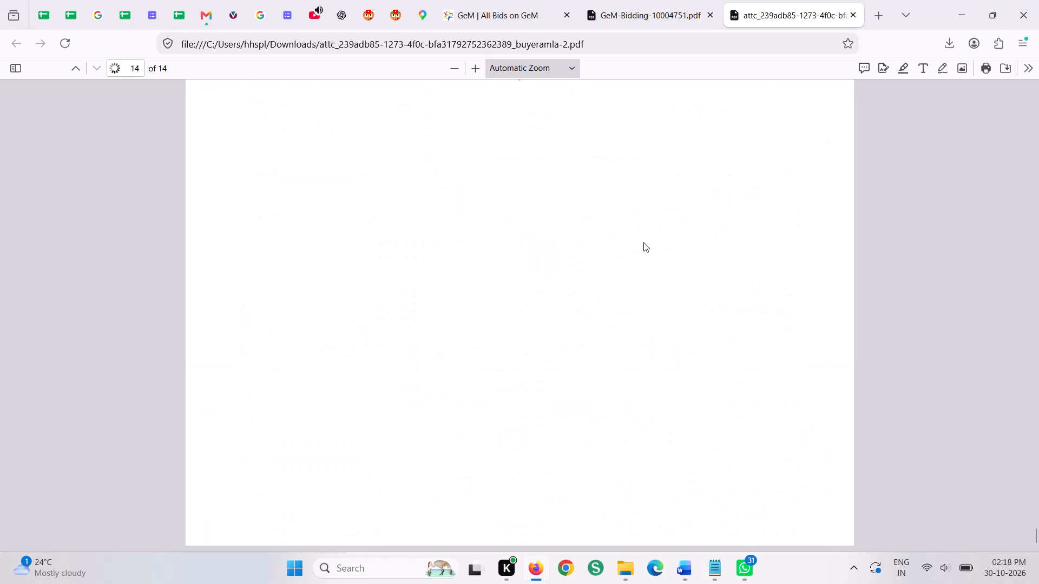
scroll(643, 242, down, 5)
scroll(643, 242, up, 1)
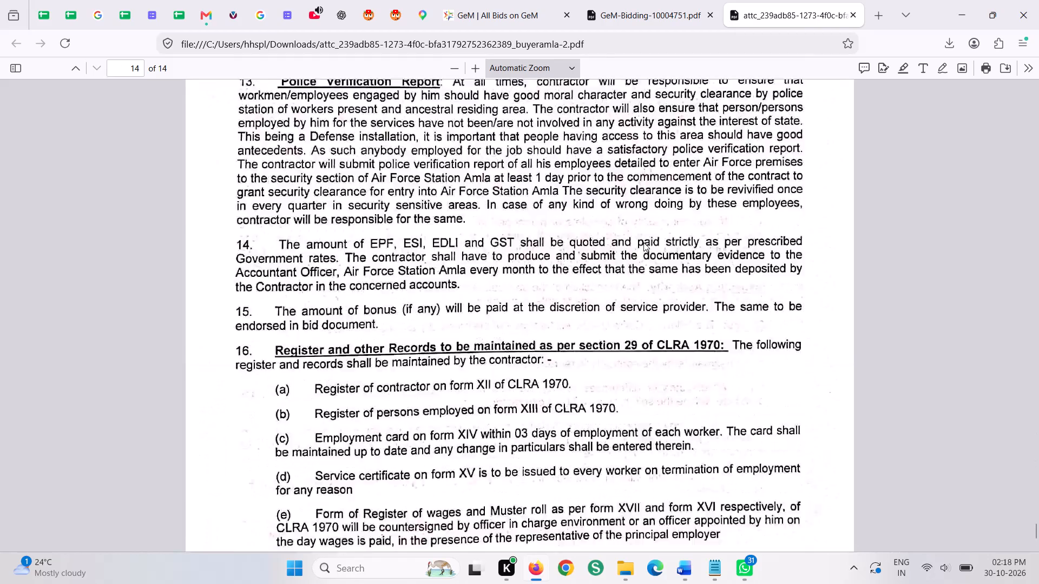
scroll(643, 242, up, 7)
scroll(588, 246, up, 9)
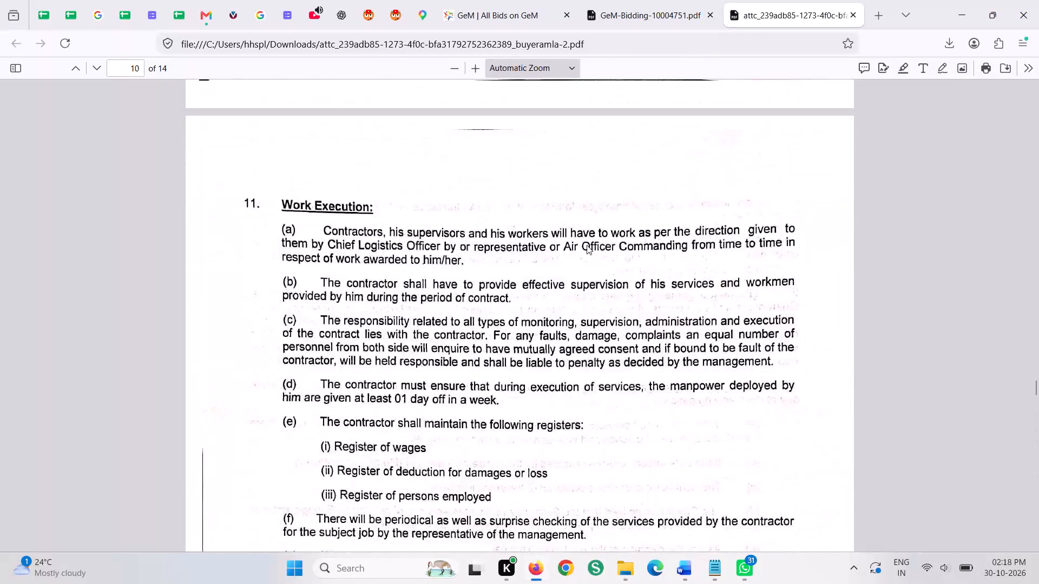
scroll(587, 245, up, 20)
scroll(587, 245, up, 5)
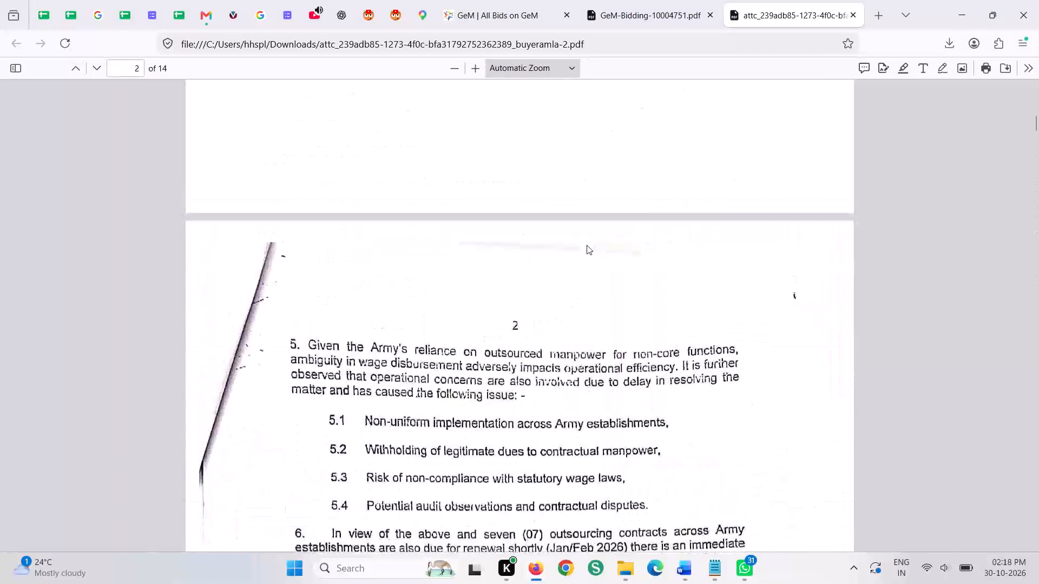
scroll(587, 245, up, 10)
scroll(646, 223, down, 13)
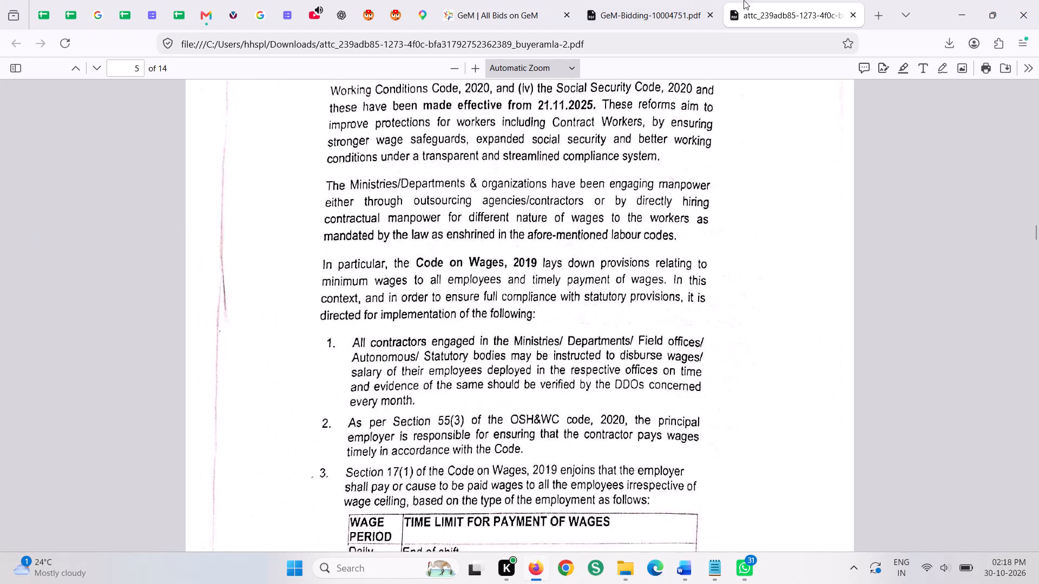
click(767, 0)
click(851, 10)
Check the saved files in the GEM2026B8134221 folder and review the REQUIRED DOCUMENTS list in Word.
click(519, 1)
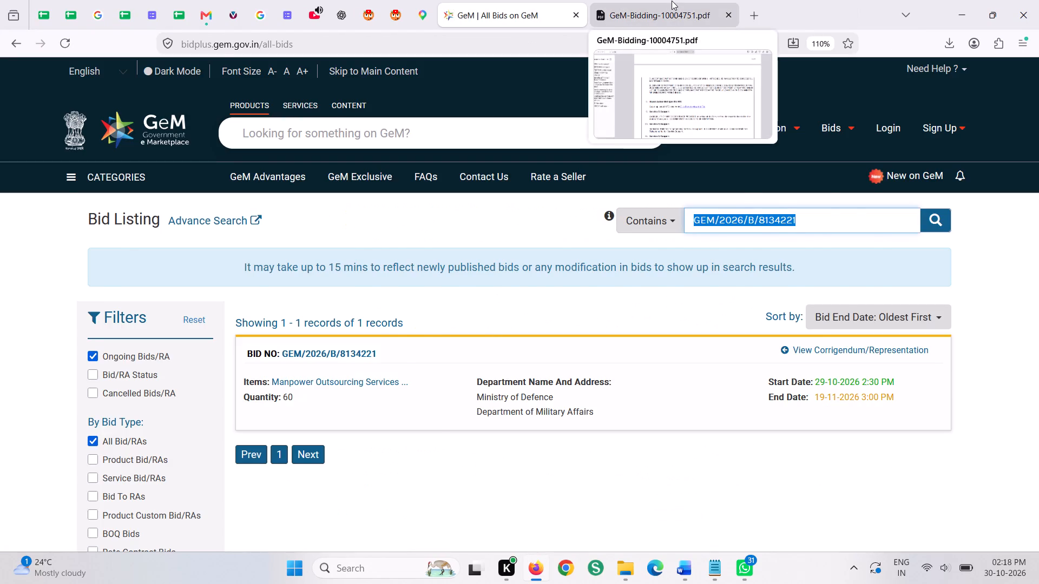
click(672, 1)
click(624, 566)
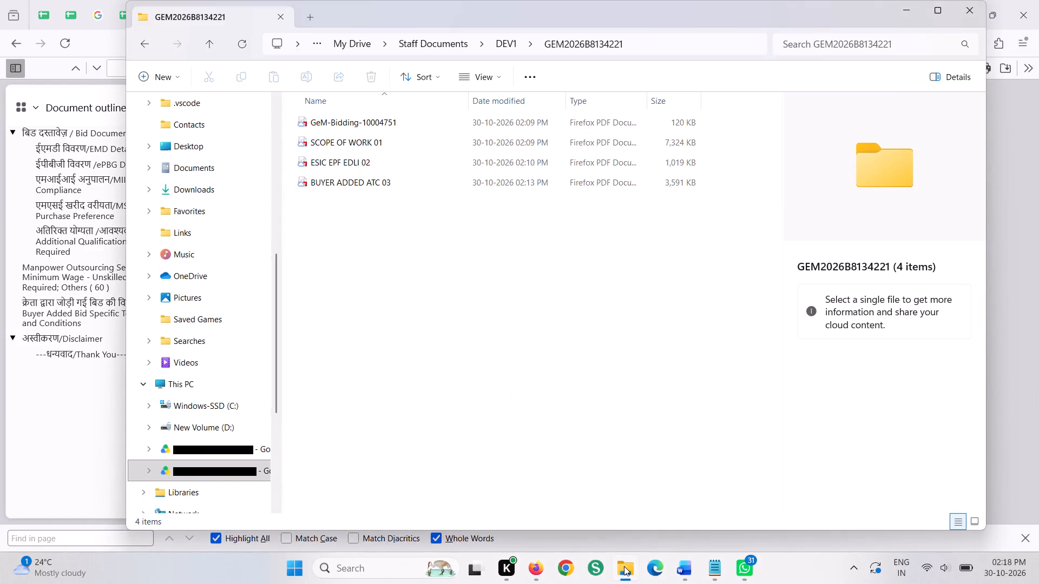
click(624, 566)
click(694, 568)
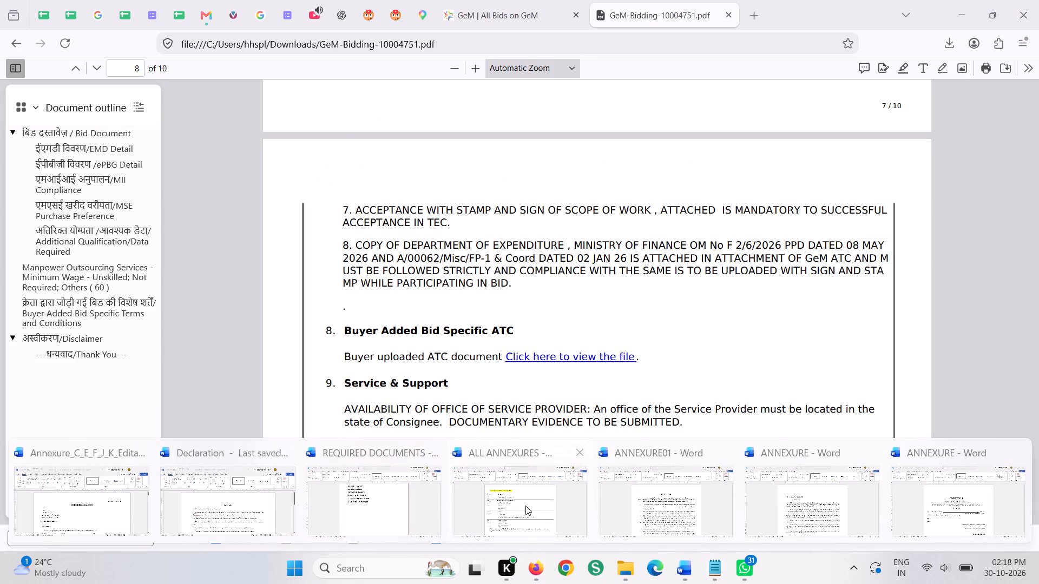
click(370, 502)
scroll(428, 420, up, 1)
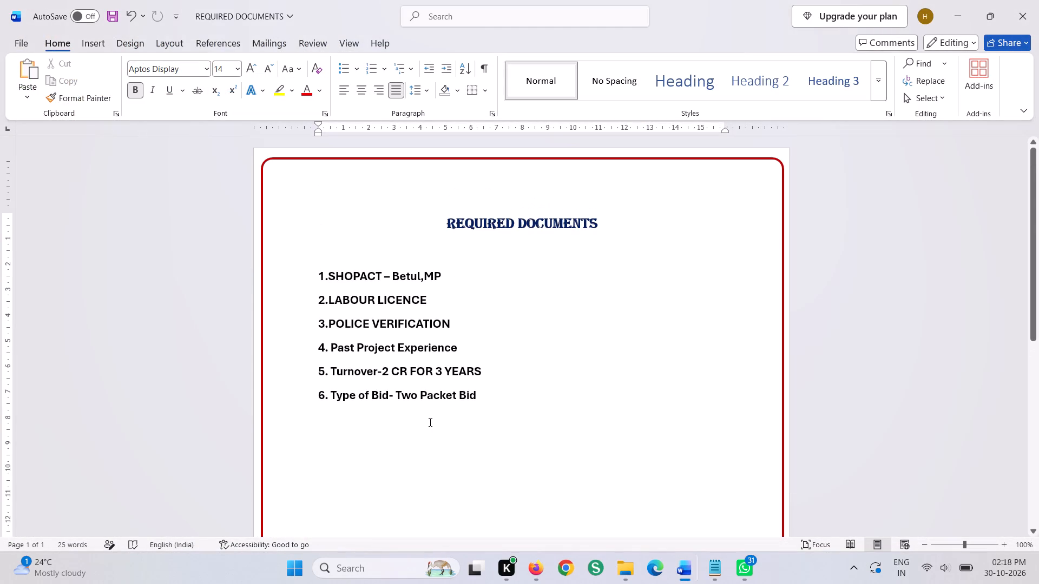
Review the EMD, ePBG and other bid details in the GeM-Bidding-10004751 PDF against the REQUIRED DOCUMENTS list in Word.
click(531, 568)
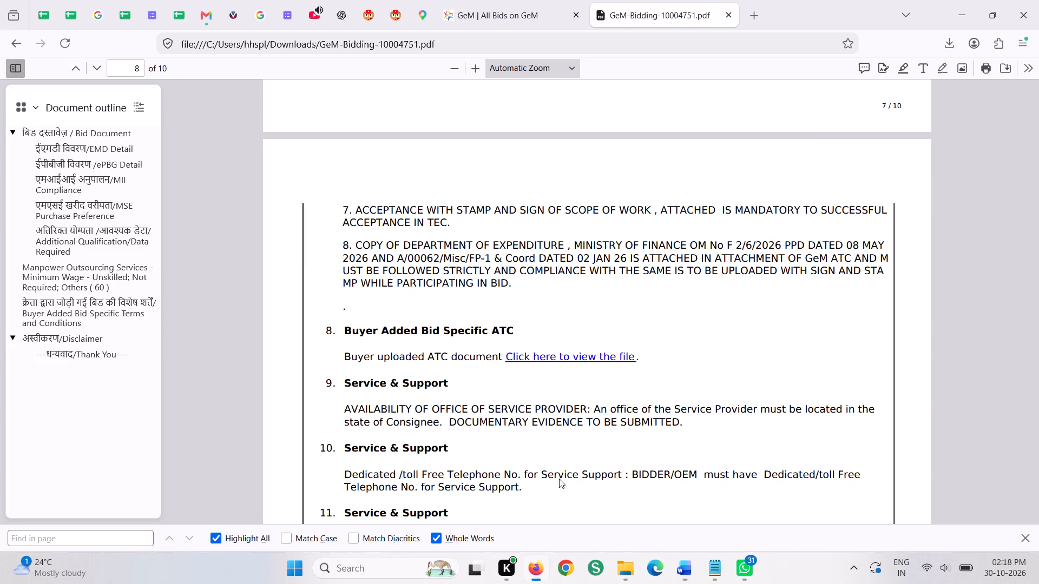
scroll(568, 374, up, 19)
scroll(566, 285, up, 2)
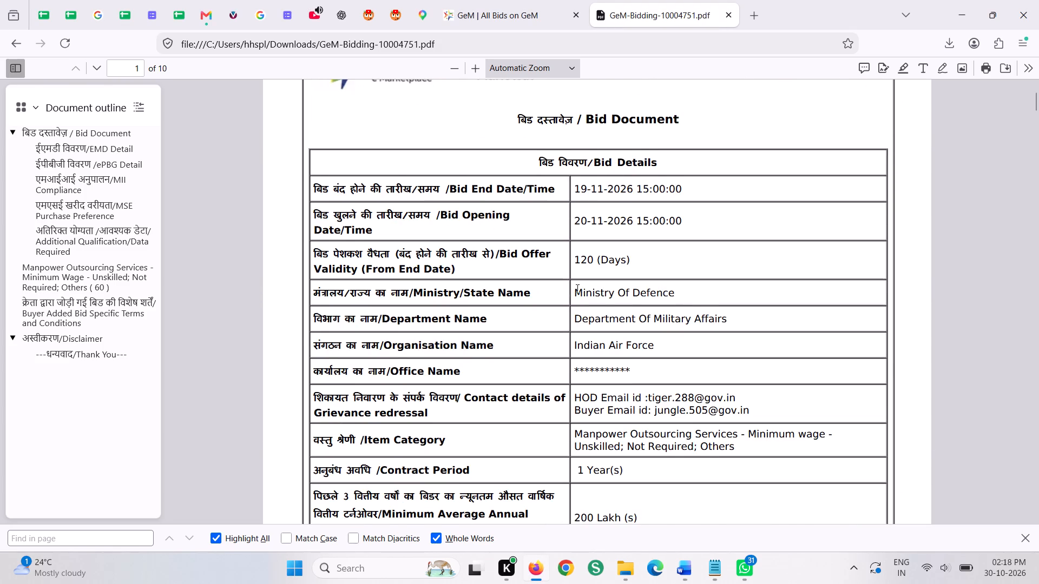
scroll(576, 288, down, 1)
key(alt+Tab)
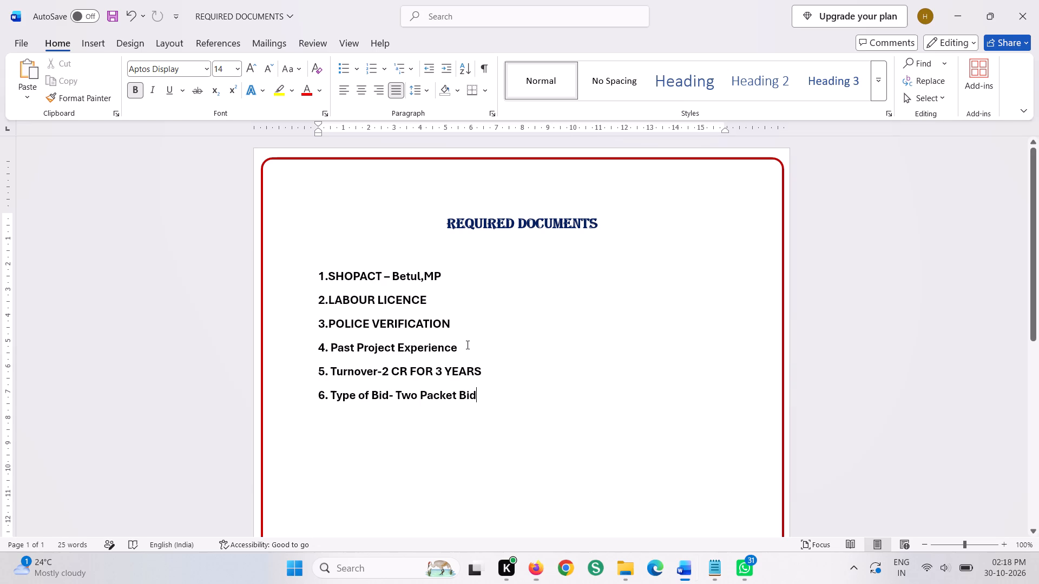
key(alt+Tab)
scroll(564, 344, down, 2)
scroll(632, 339, down, 1)
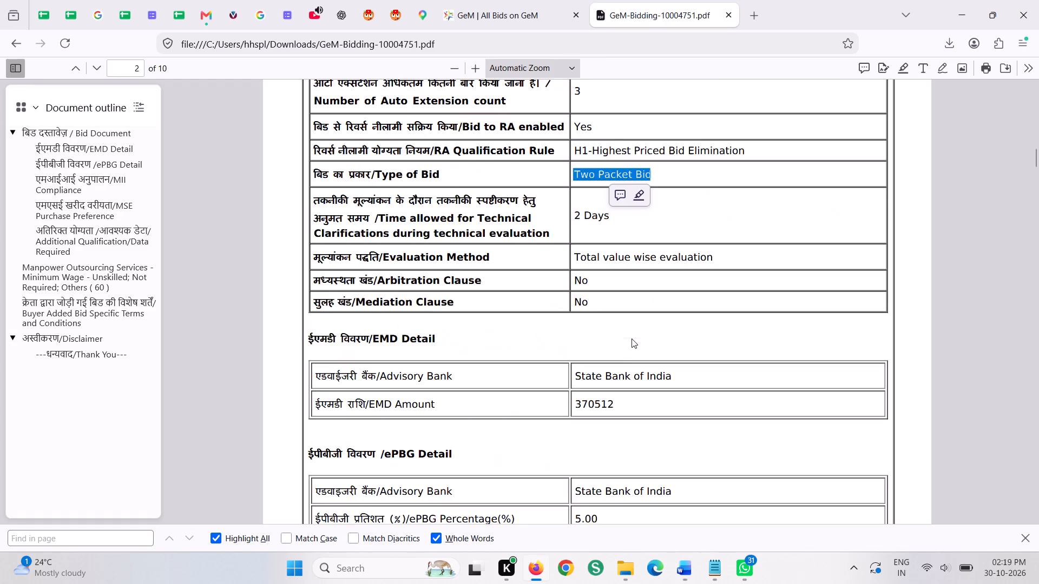
scroll(626, 337, down, 1)
key(alt+Tab)
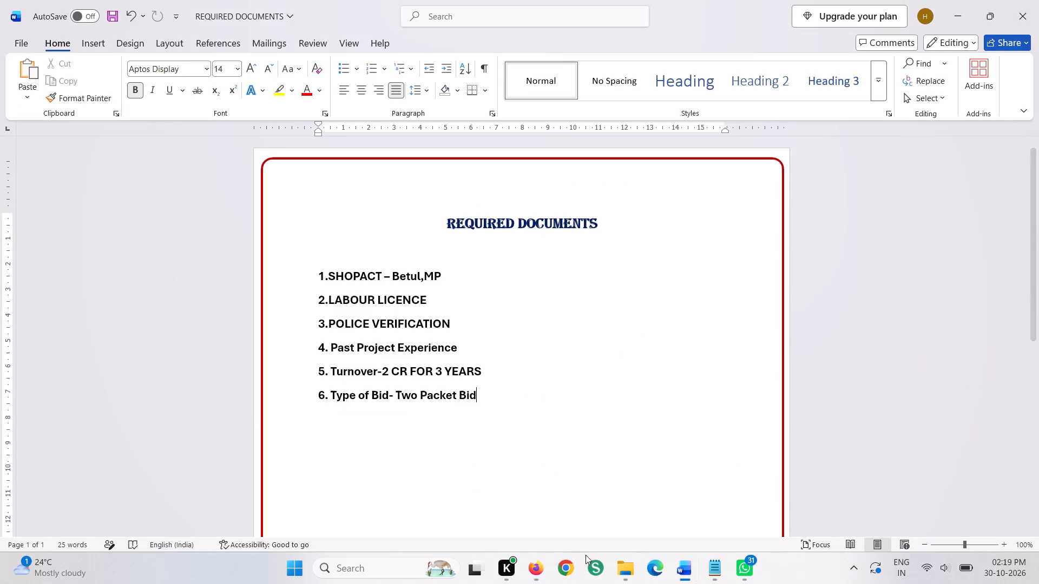
click(621, 574)
click(619, 570)
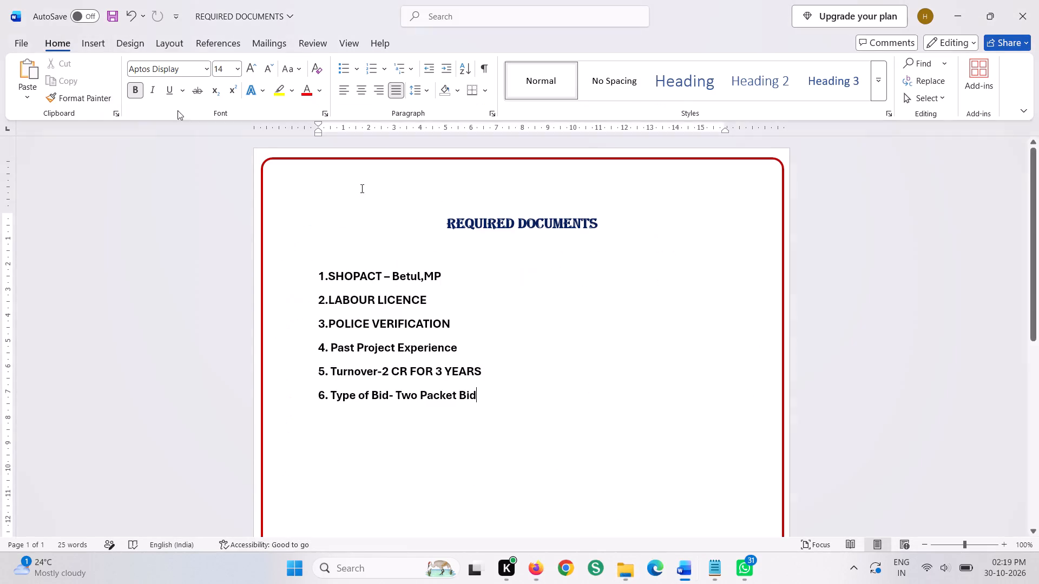
Export the Word list as a PDF named REQUIRED DOCUMENTS into the GEM2026B8134221 folder under DEV1, and close the published PDF.
click(16, 37)
click(39, 311)
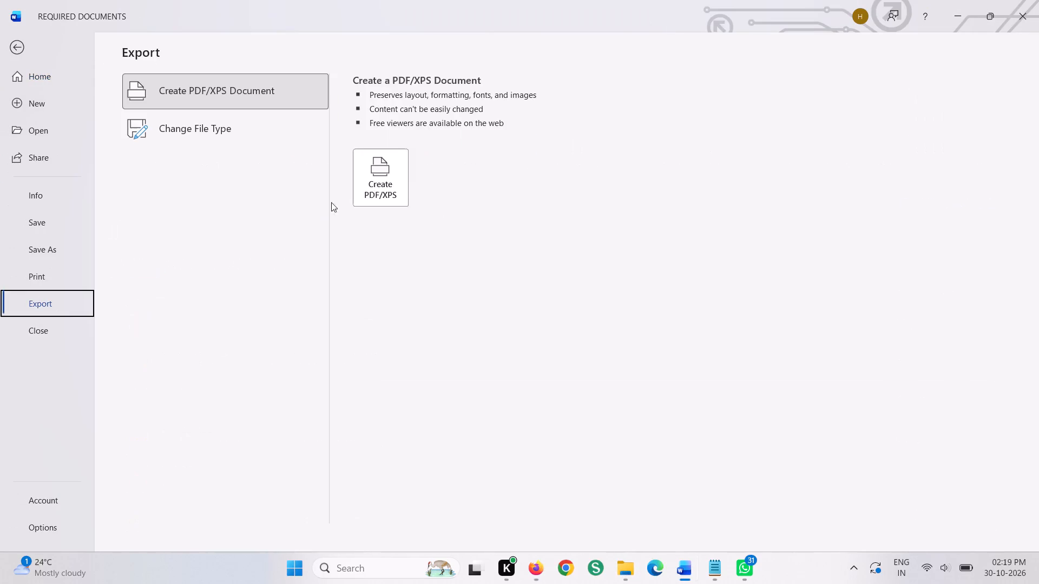
click(375, 181)
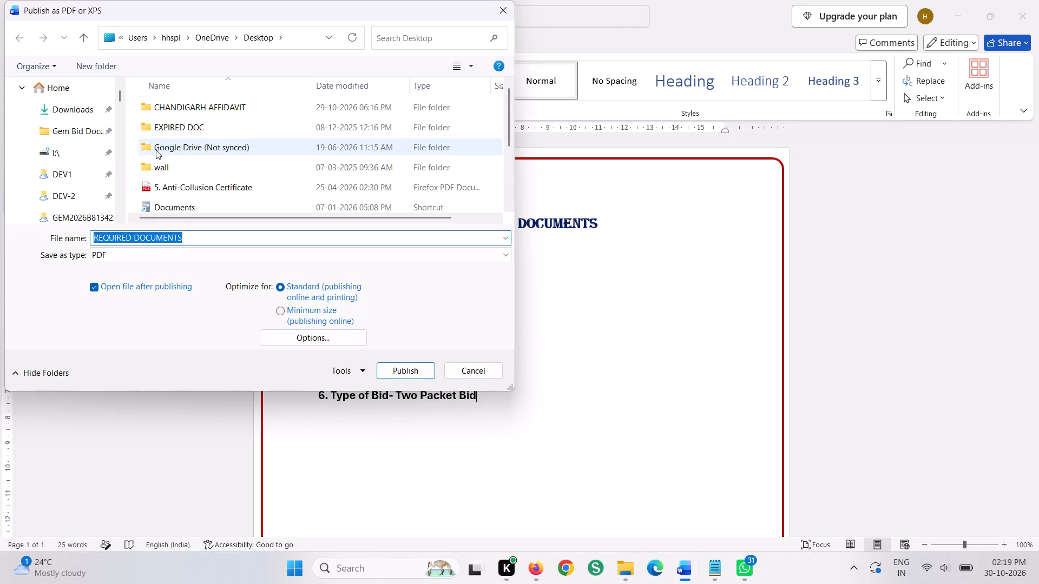
click(68, 181)
scroll(194, 145, up, 8)
double_click(201, 108)
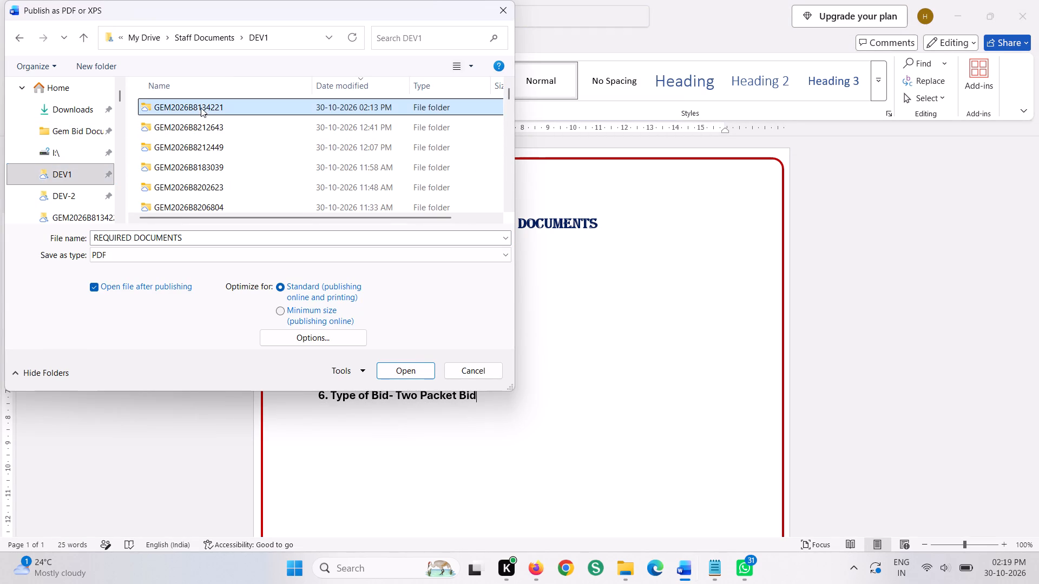
click(219, 235)
click(400, 375)
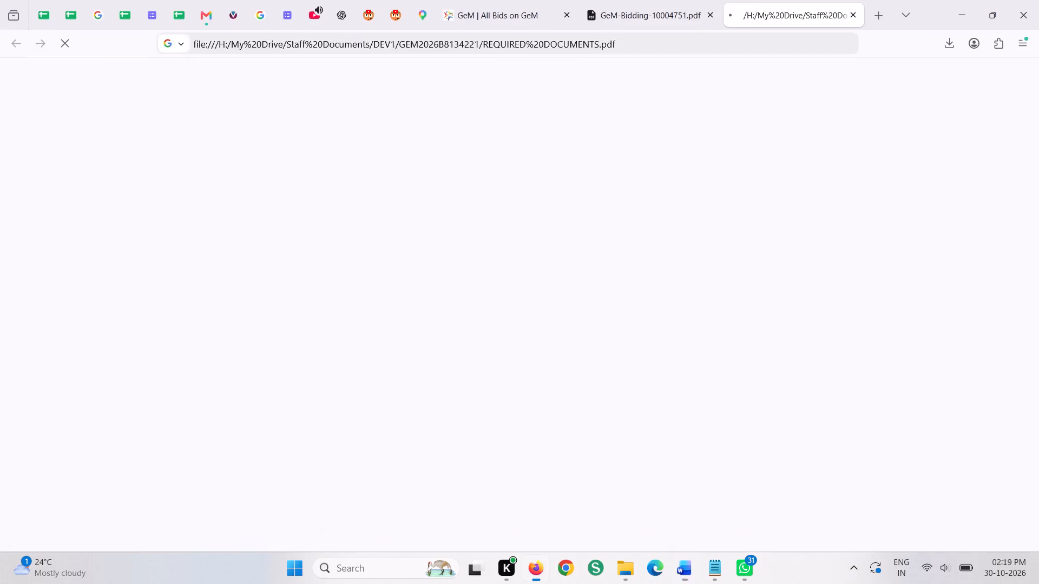
click(823, 0)
click(854, 12)
Check the contents of the GEM2026B8134221 folder in File Explorer and minimise it.
click(622, 567)
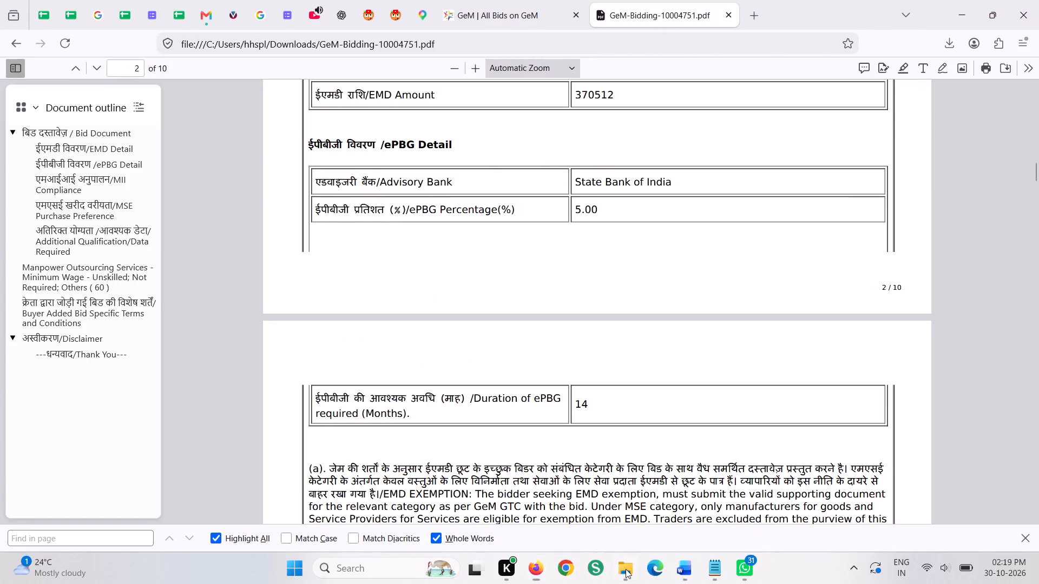
click(212, 46)
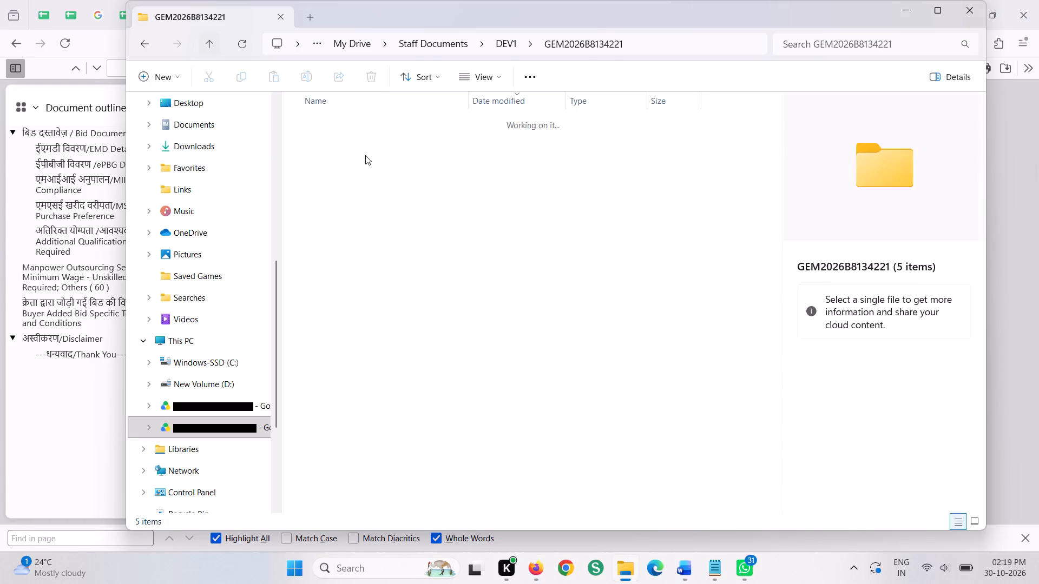
click(915, 11)
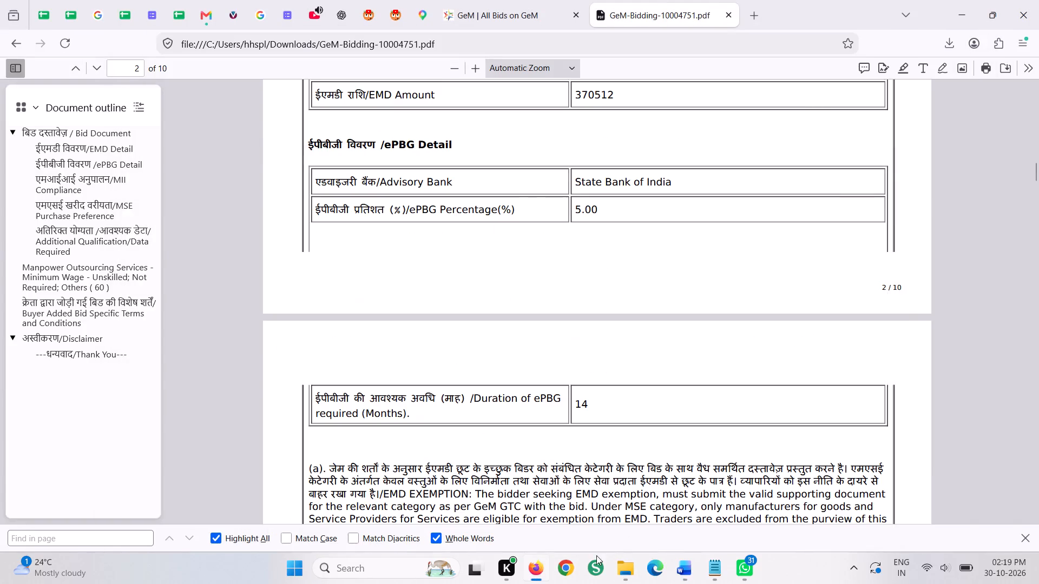
Copy the Jaipur bid's GeM ID GEM/2026/B/8027104 from the Daily Tender Sheet 2026 and select its Other Comment cell.
click(536, 567)
click(536, 567)
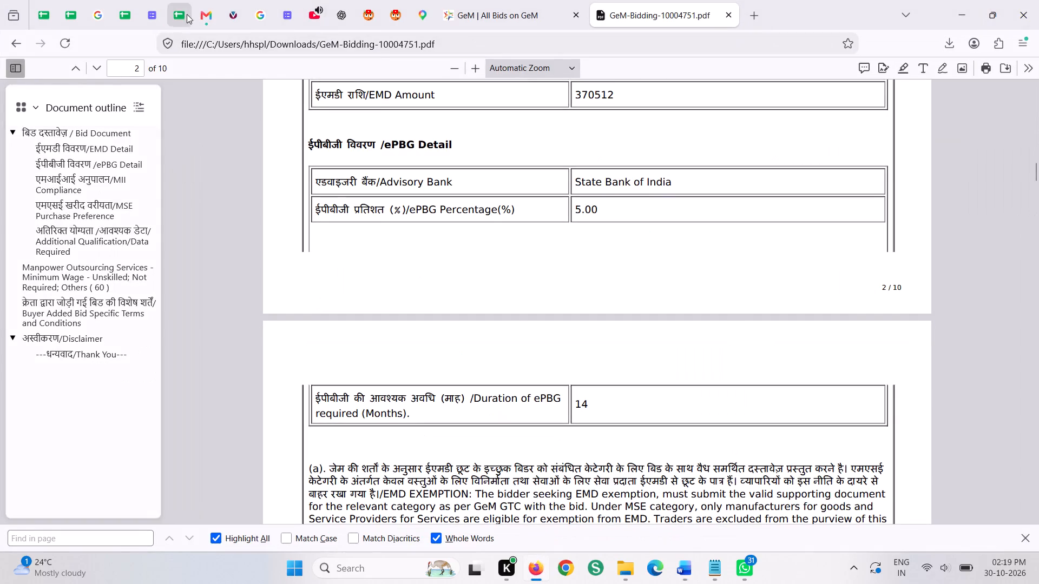
click(189, 15)
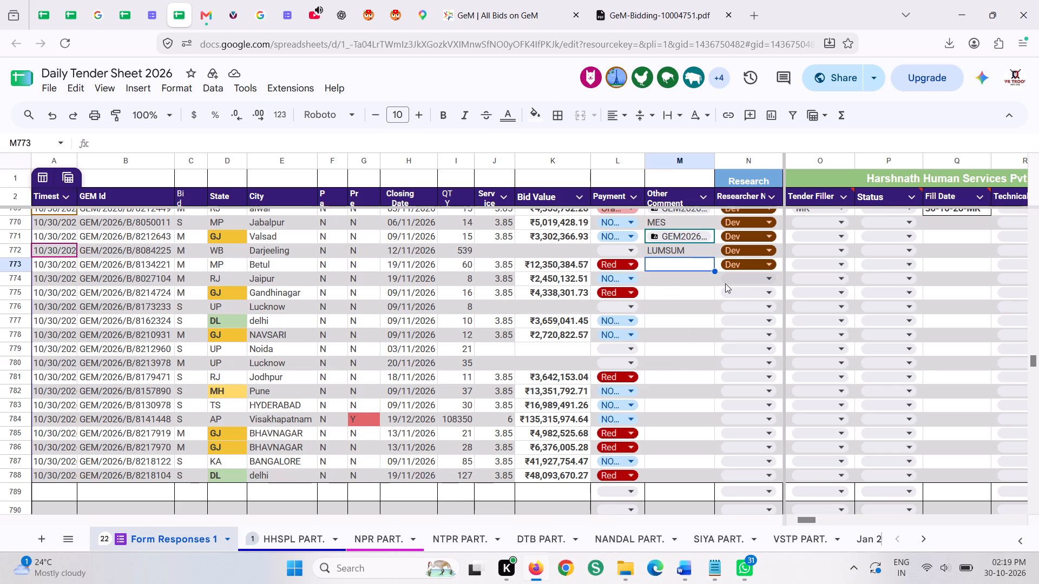
click(148, 283)
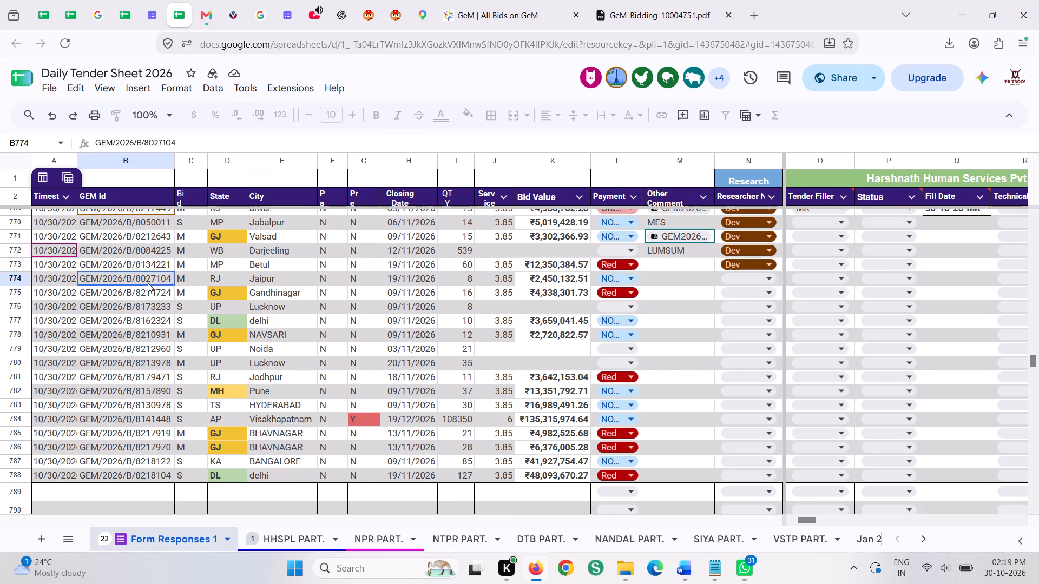
key(ctrl+c)
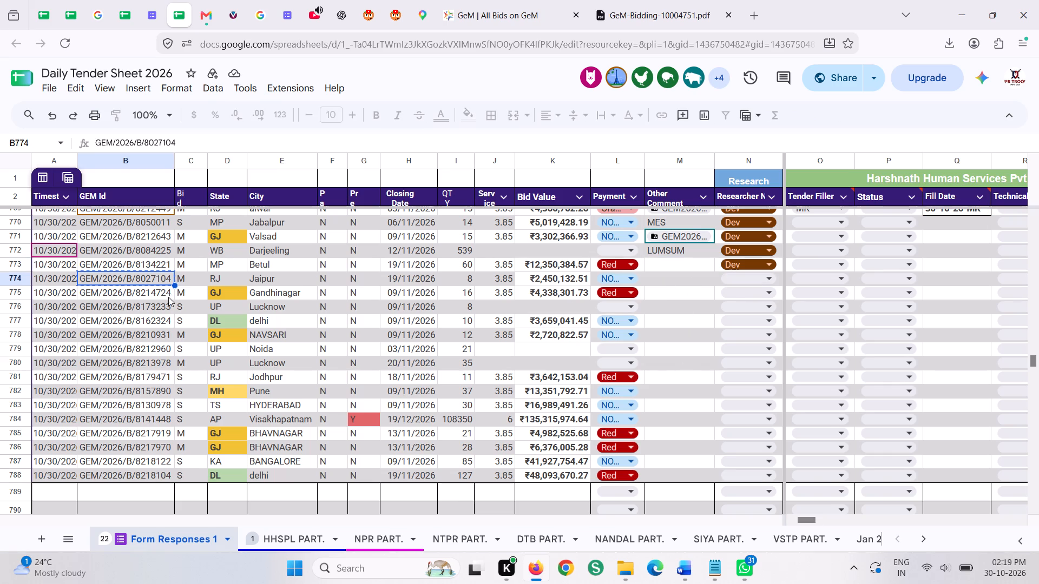
click(667, 275)
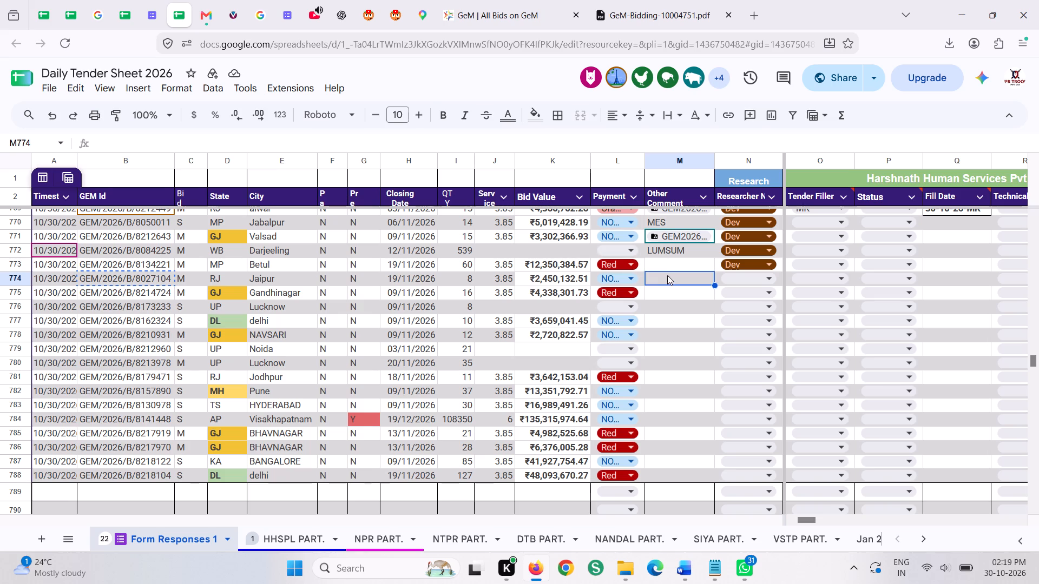
Close the GeM-Bidding-10004751 PDF and search the GeM bid listing for GEM/2026/B/8027104.
click(543, 0)
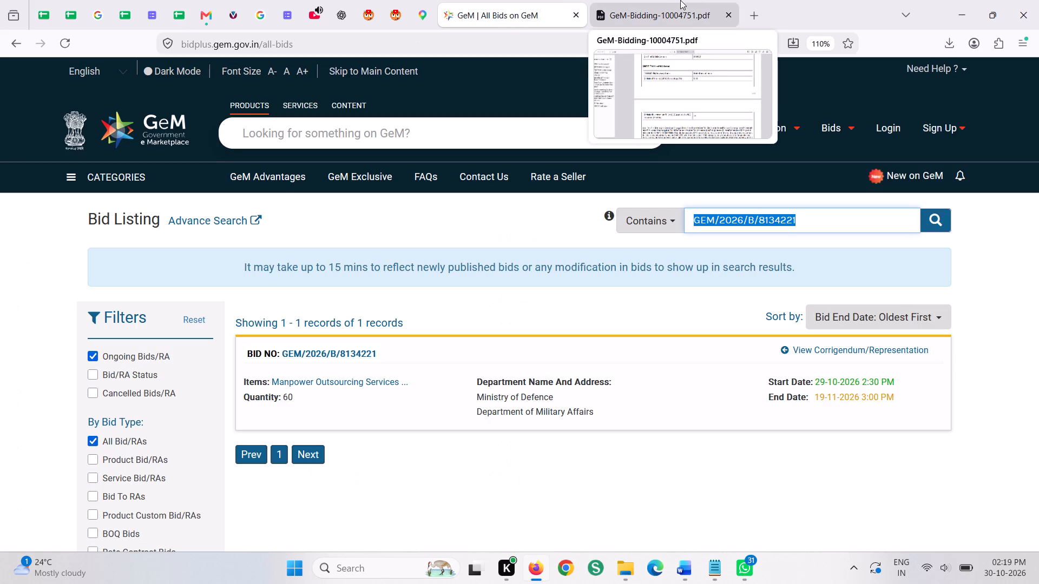
click(643, 0)
click(732, 10)
key(ctrl+v)
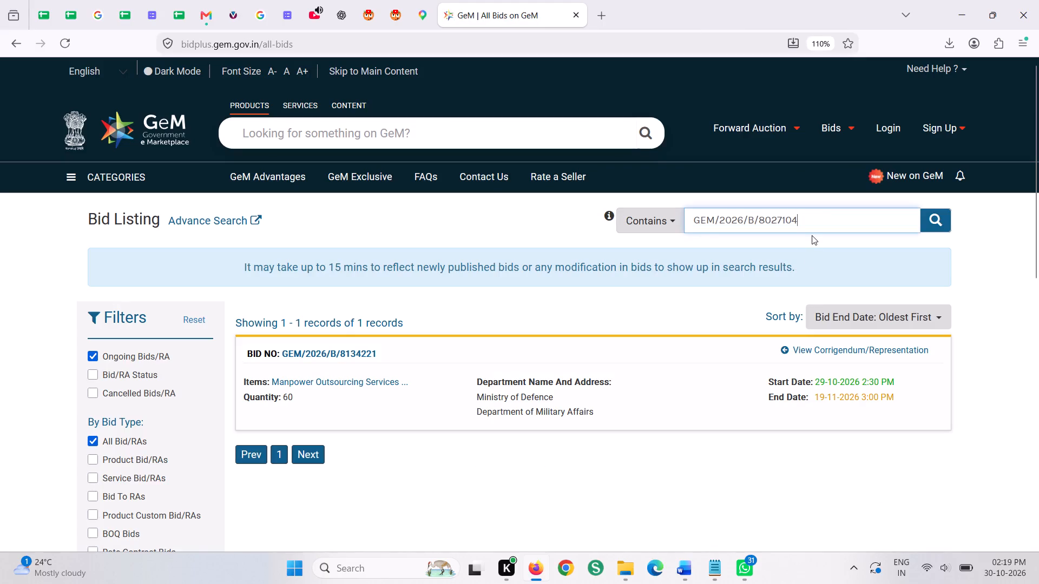
key(Return)
click(626, 559)
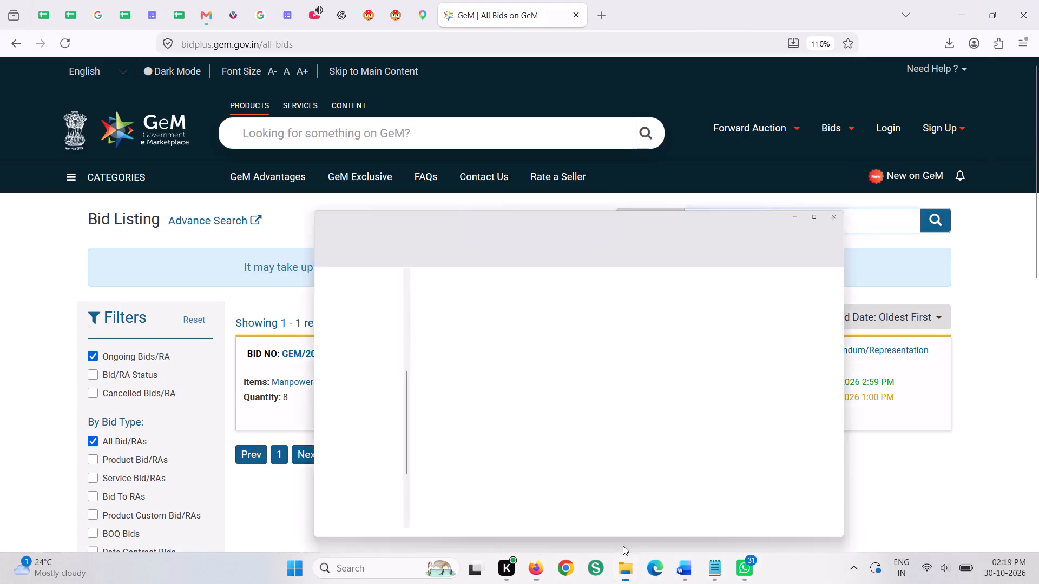
Copy the Drive link of the GEM2026B8134221 folder in DEV1.
scroll(322, 181, up, 4)
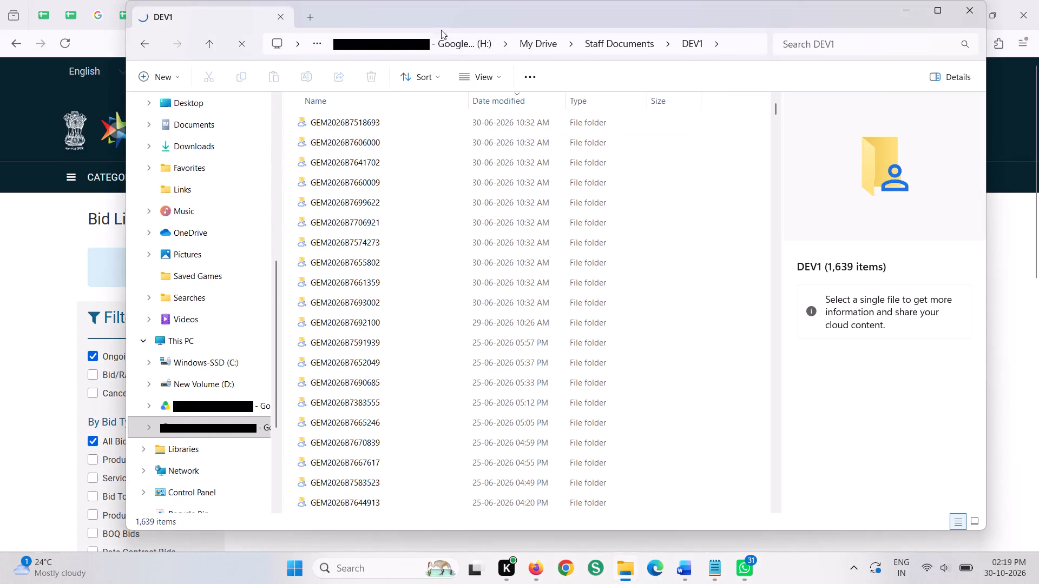
drag(440, 16, 454, 44)
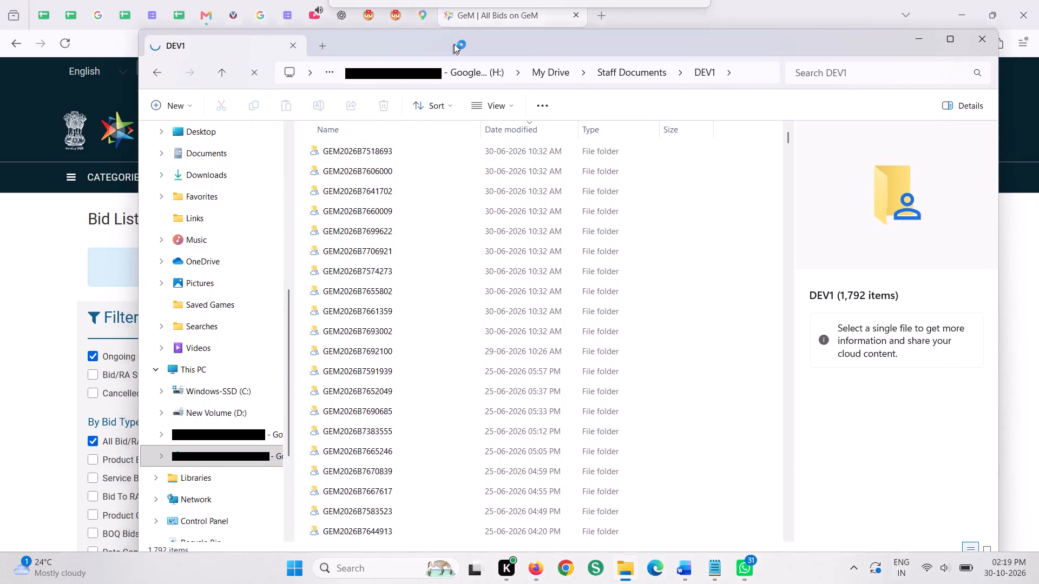
drag(454, 44, 462, 40)
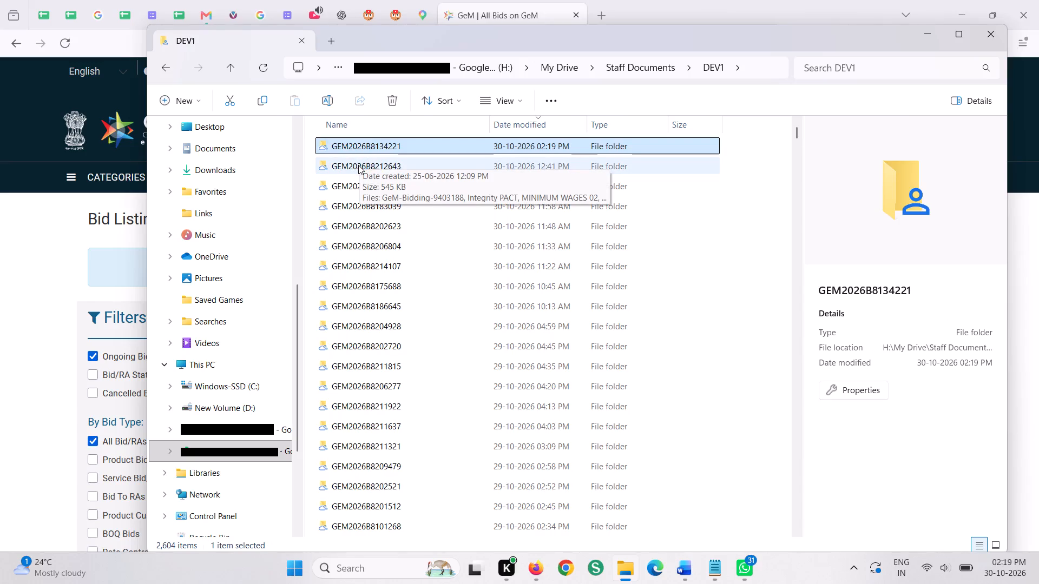
right_click(377, 144)
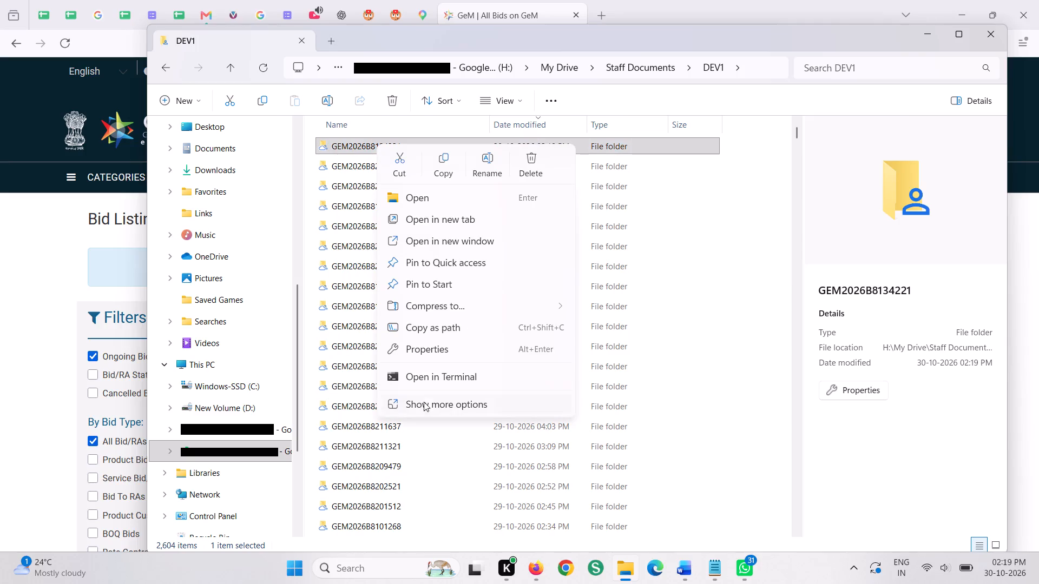
click(423, 403)
click(413, 250)
Paste the folder link as a GEM2026B8134221 chip into the Betul bid's Other Comment cell in the Daily Tender Sheet 2026.
key(alt+Tab)
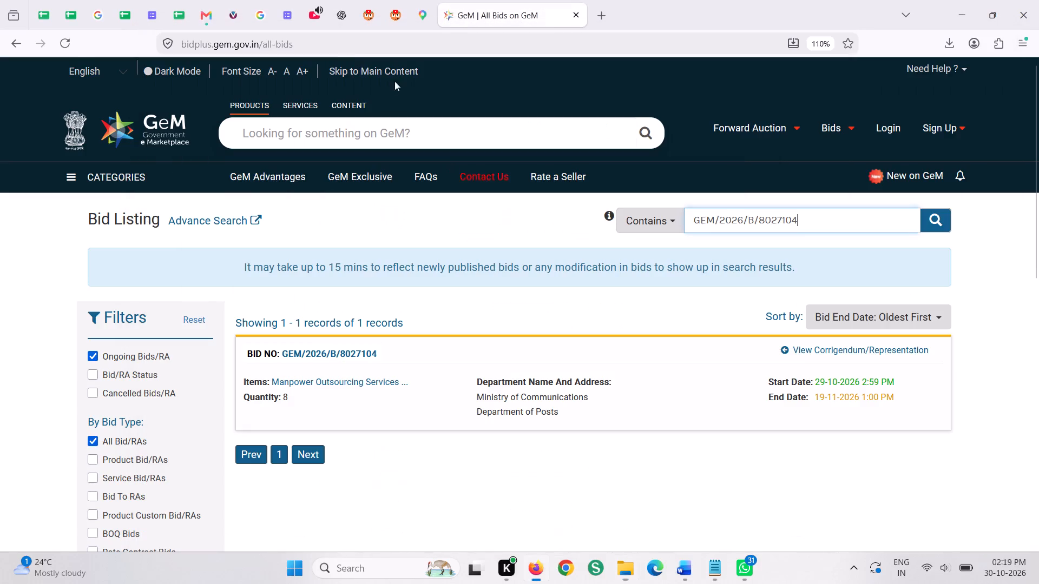
click(182, 13)
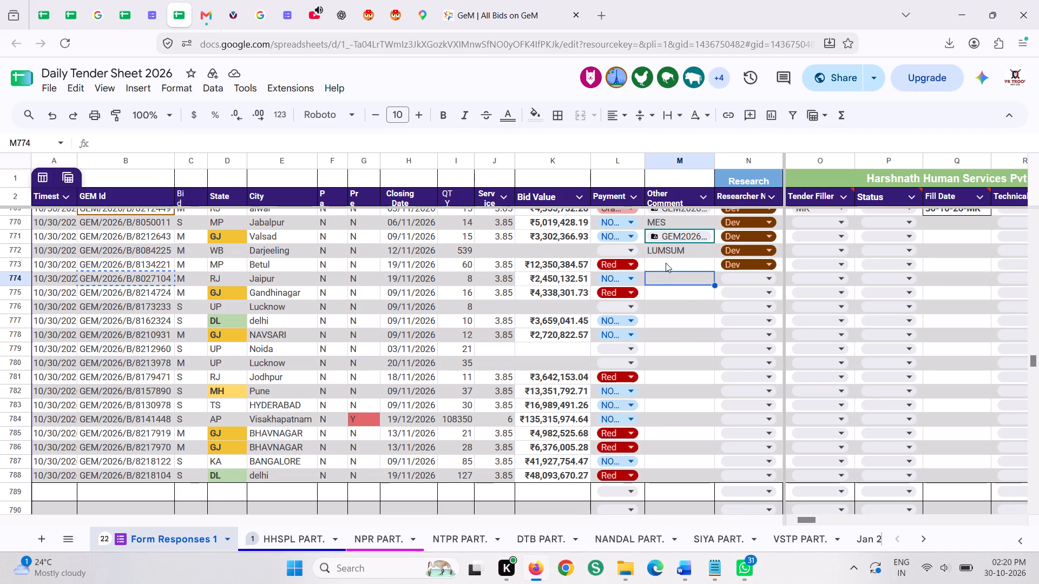
double_click(666, 263)
key(ctrl+v)
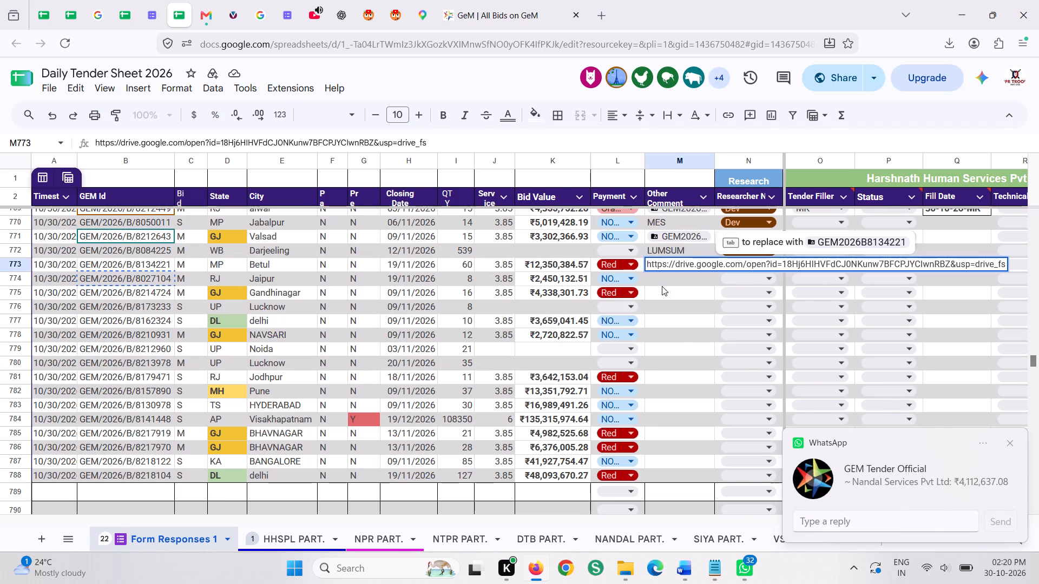
key(Tab)
click(472, 306)
Set the Researcher Name of the Jaipur bid GEM/2026/B/8027104 to Dev.
click(676, 278)
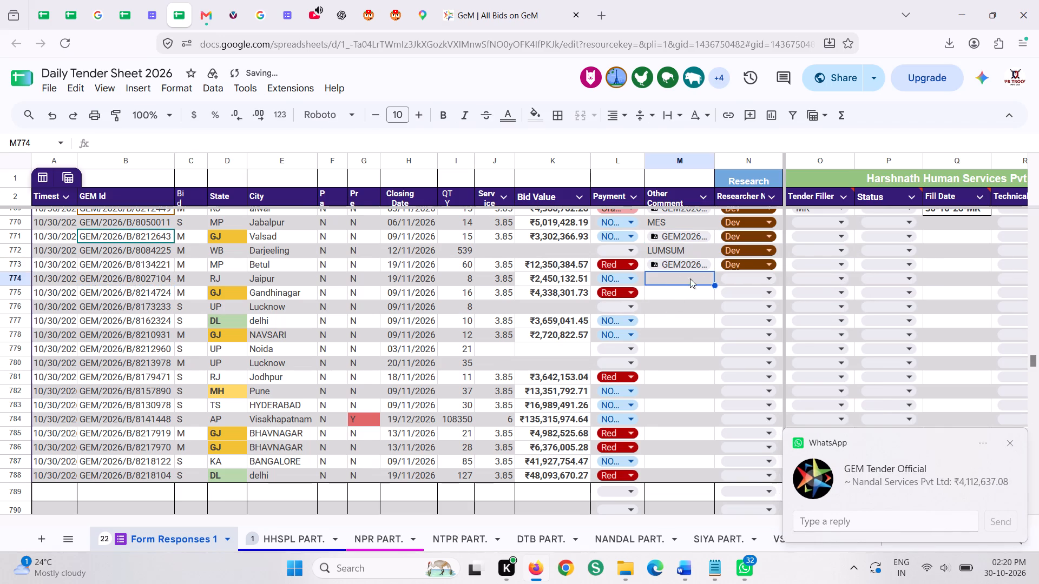
click(728, 277)
click(729, 293)
Copy the Jaipur bid's GeM ID GEM/2026/B/8027104 and reselect its Other Comment cell.
click(686, 278)
key(Left)
key(Left)
key(Left)
key(Left)
key(Left)
key(Left)
key(Left)
key(Left)
key(Left)
key(Left)
key(Left)
key(Left)
key(Left)
key(Left)
key(Left)
key(Left)
key(Left)
key(Left)
key(Left)
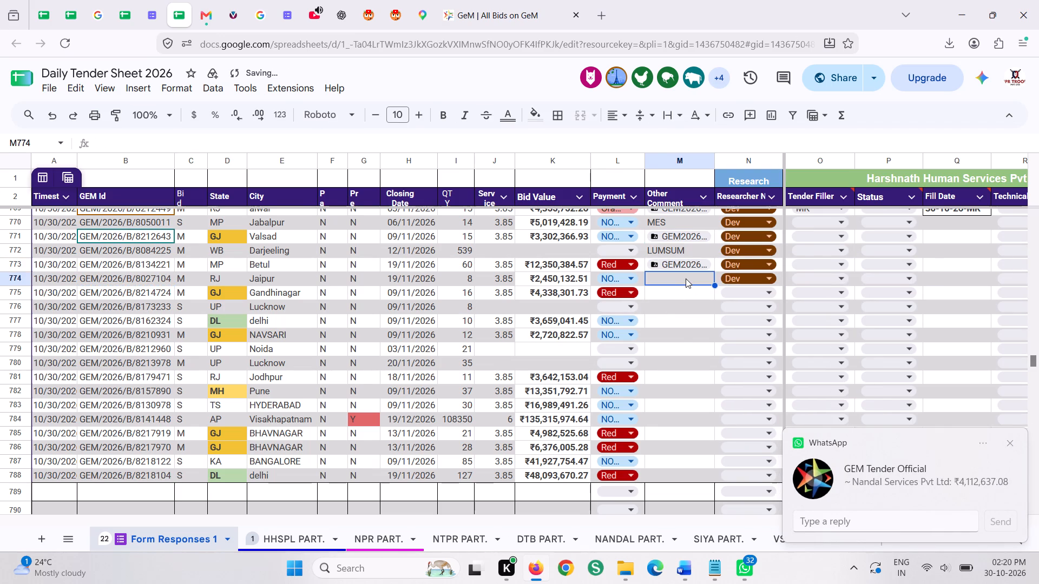
key(Right)
key(ctrl+c)
key(Right)
key(Right)
key(Right)
key(Right)
key(Right)
key(Right)
key(Right)
key(Right)
key(Right)
key(Right)
key(Right)
key(Right)
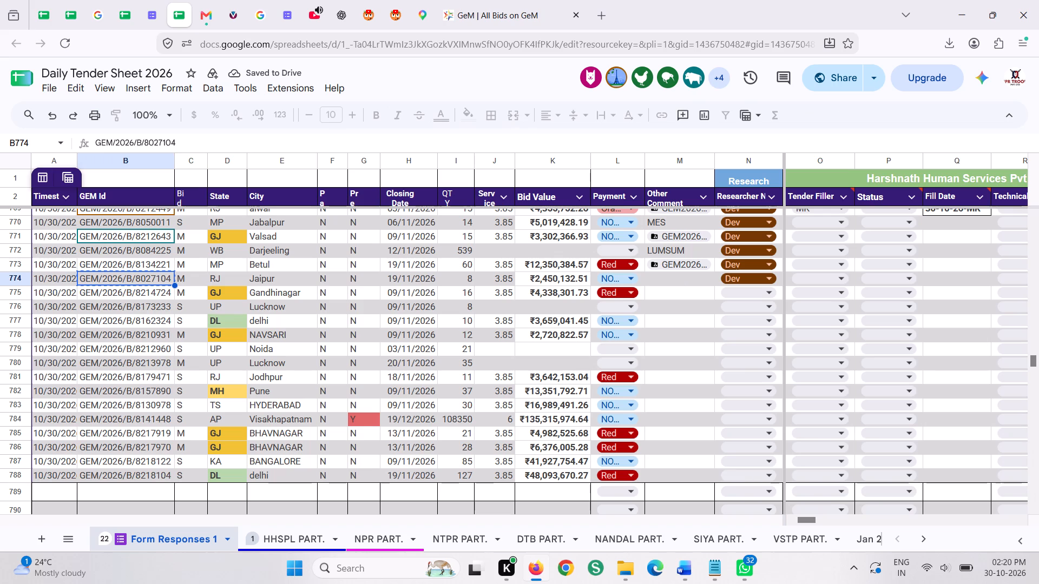
key(Right)
key(Right)
key(Left)
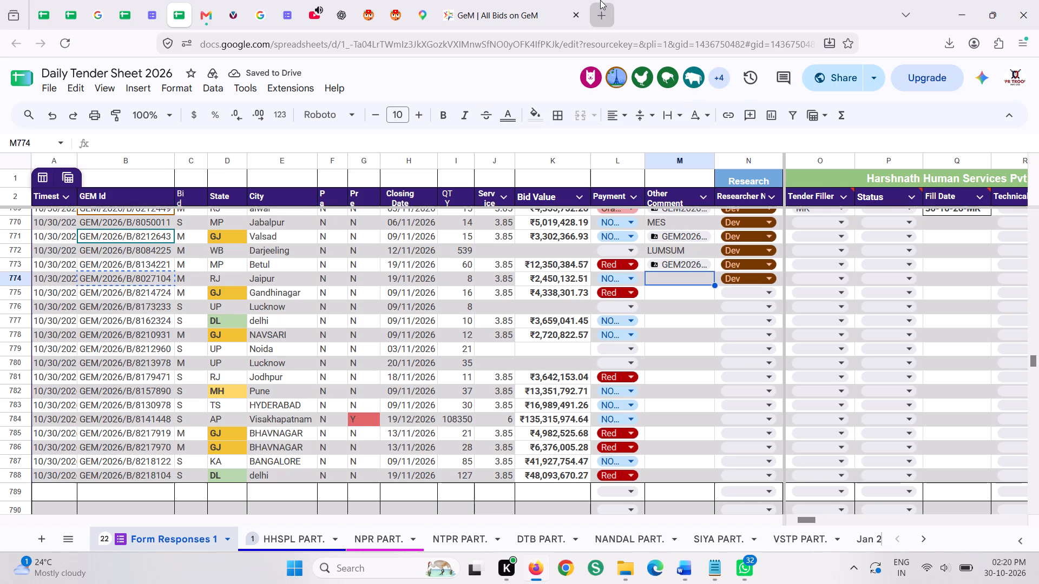
Open the bid document for GEM/2026/B/8027104 from the GeM bid listing.
click(514, 0)
click(813, 218)
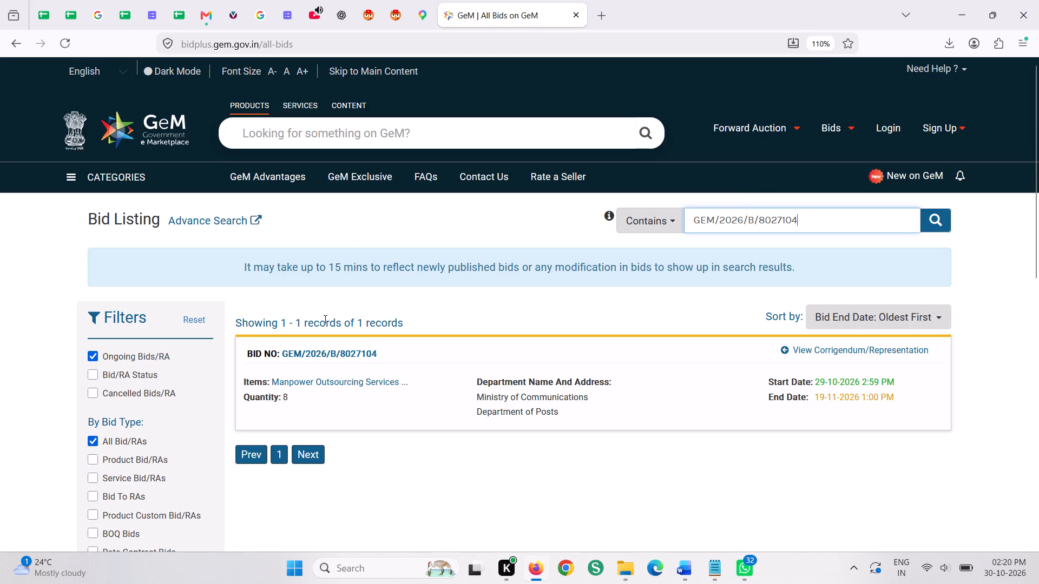
click(352, 358)
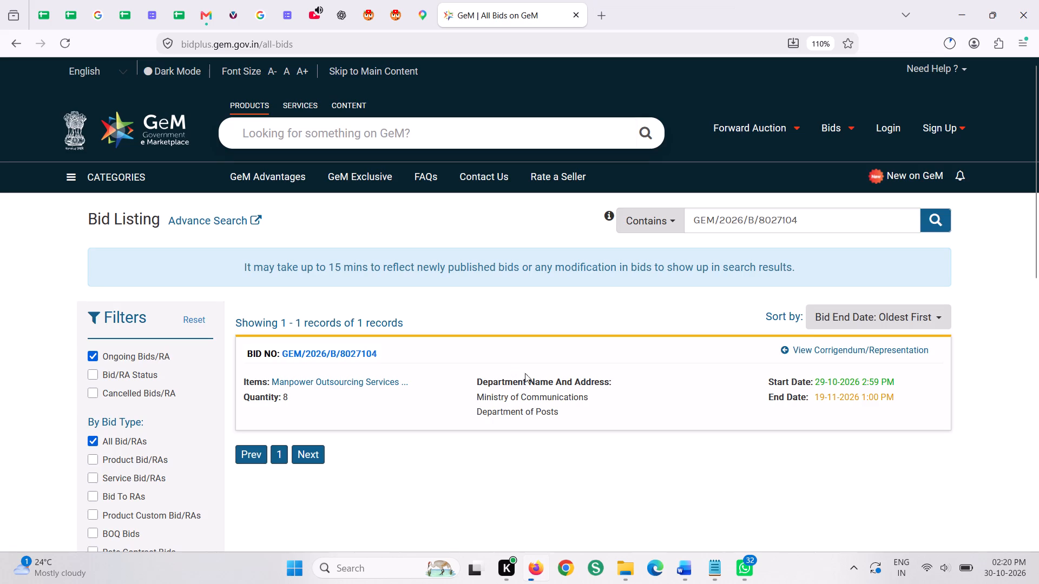
click(408, 271)
Search the GeM-Bidding-9881904 PDF for SECURITY and go through the matches.
scroll(580, 373, down, 1)
click(649, 371)
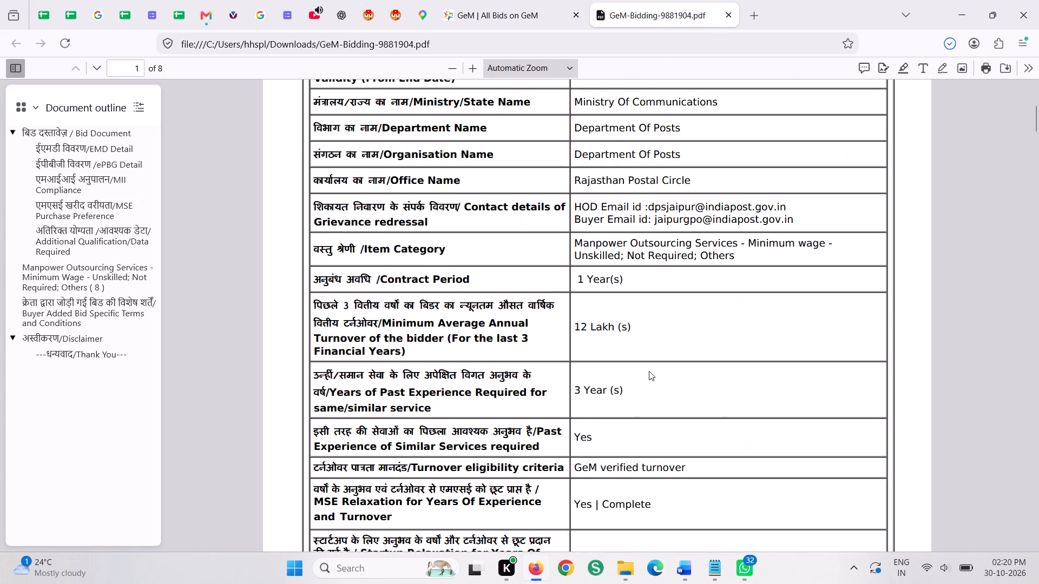
key(ctrl+f)
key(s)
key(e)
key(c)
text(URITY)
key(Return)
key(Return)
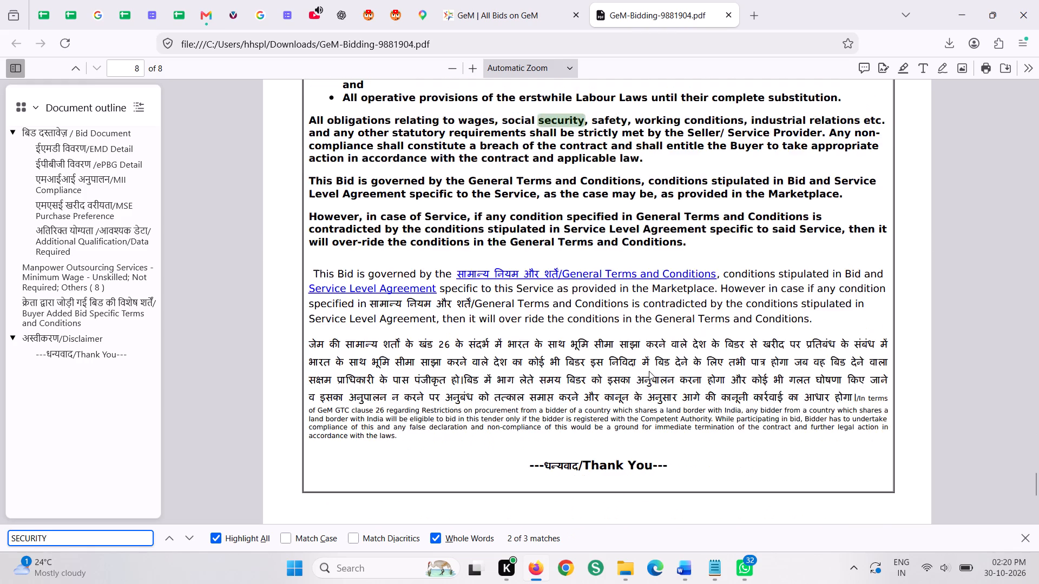
Step through the matches for SECURITY in the GeM-Bidding-9881904 PDF.
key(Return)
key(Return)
Search the GeM-Bidding-9881904 PDF for WATCH.
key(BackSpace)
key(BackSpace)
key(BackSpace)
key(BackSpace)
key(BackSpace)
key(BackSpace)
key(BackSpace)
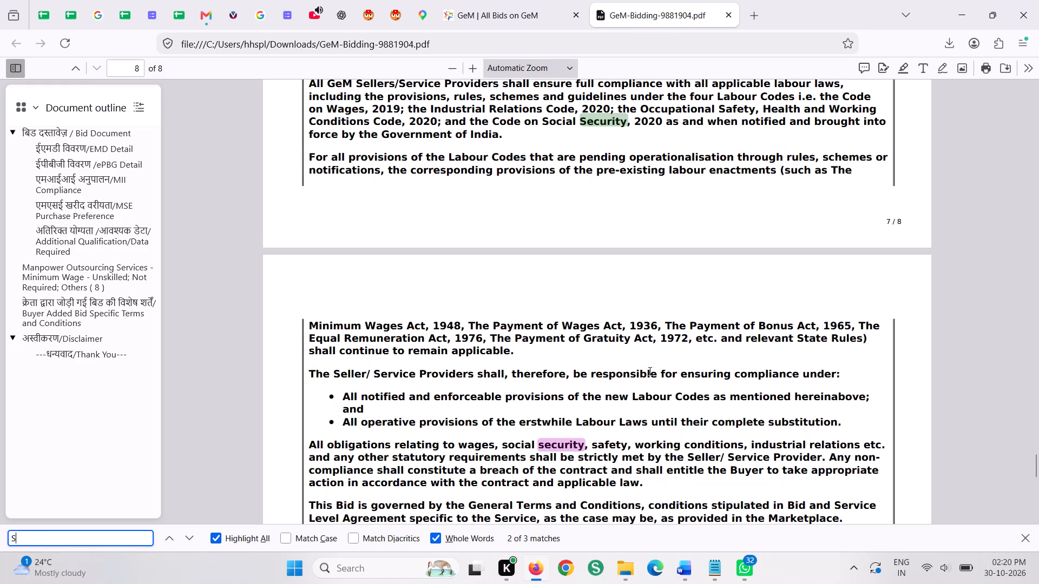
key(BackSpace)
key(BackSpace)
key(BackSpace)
text(WATCH)
Search the same bid PDF for CHOWKIDAR, and clear the search term.
key(BackSpace)
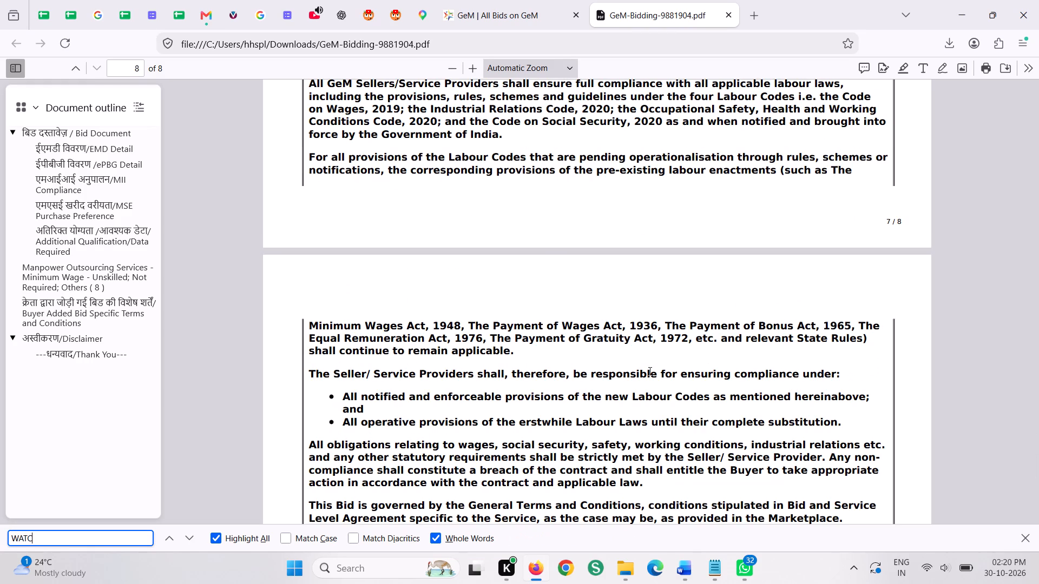
key(BackSpace)
key(BackSpace)
key(BackSpace)
key(BackSpace)
key(BackSpace)
key(BackSpace)
text(CHOWKIDAR)
key(BackSpace)
key(BackSpace)
key(BackSpace)
key(BackSpace)
key(BackSpace)
key(BackSpace)
key(BackSpace)
key(BackSpace)
key(BackSpace)
key(BackSpace)
key(BackSpace)
key(BackSpace)
key(BackSpace)
key(BackSpace)
key(BackSpace)
key(BackSpace)
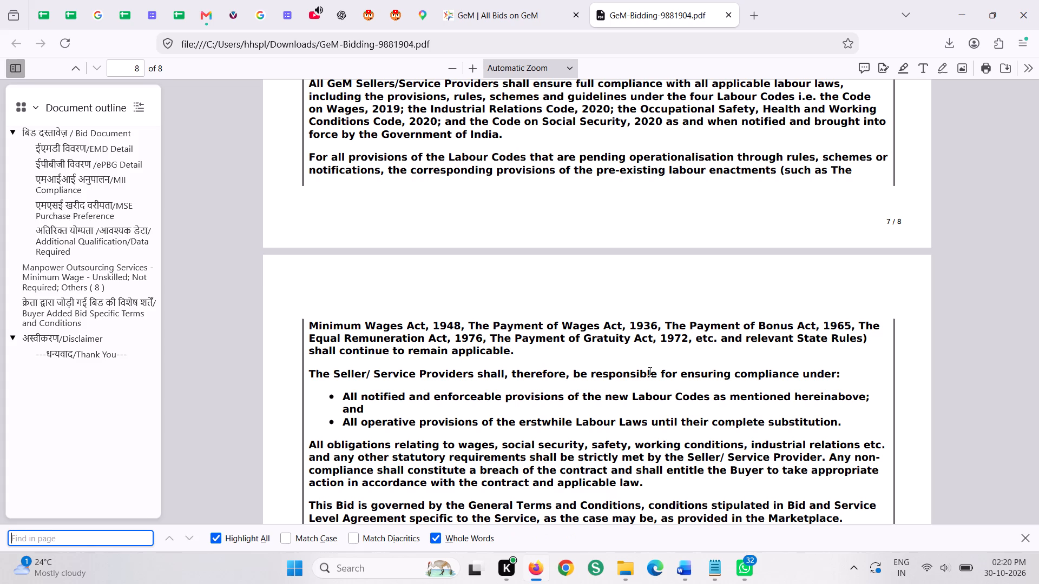
Open the Scope of work & Job description attachment 1793256665.pdf linked on page 5 of the bid PDF.
scroll(649, 371, up, 16)
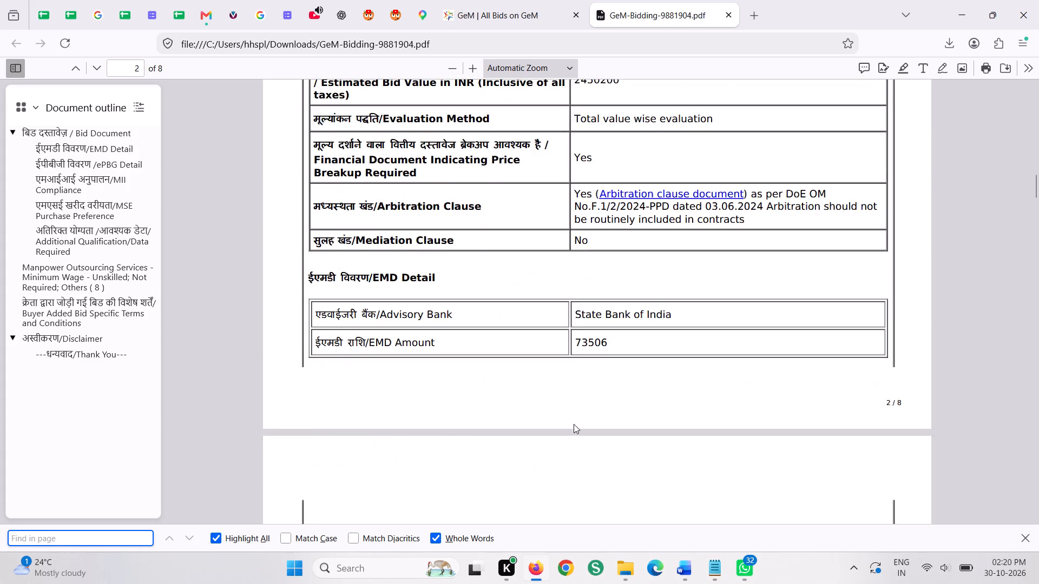
scroll(571, 406, down, 8)
scroll(573, 186, up, 1)
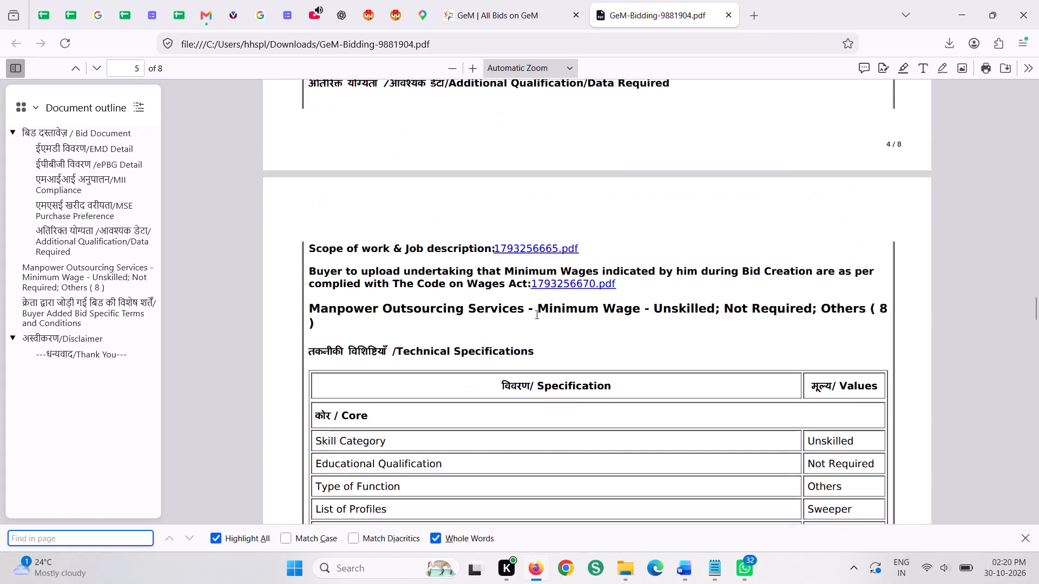
click(512, 242)
click(517, 245)
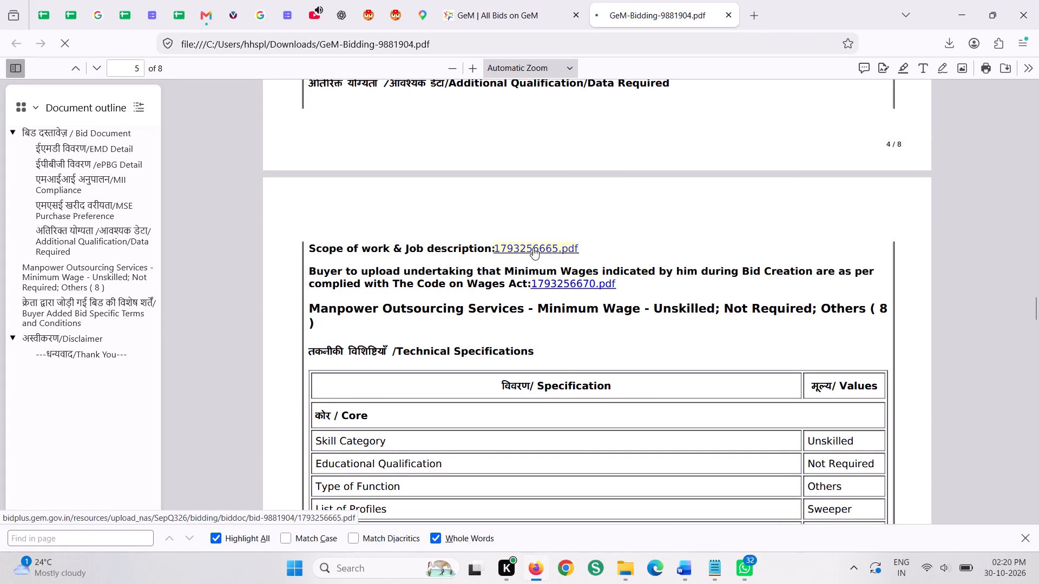
Skim the opening pages of the scope of work document and search it for SECURITY.
scroll(629, 276, up, 3)
scroll(582, 302, down, 2)
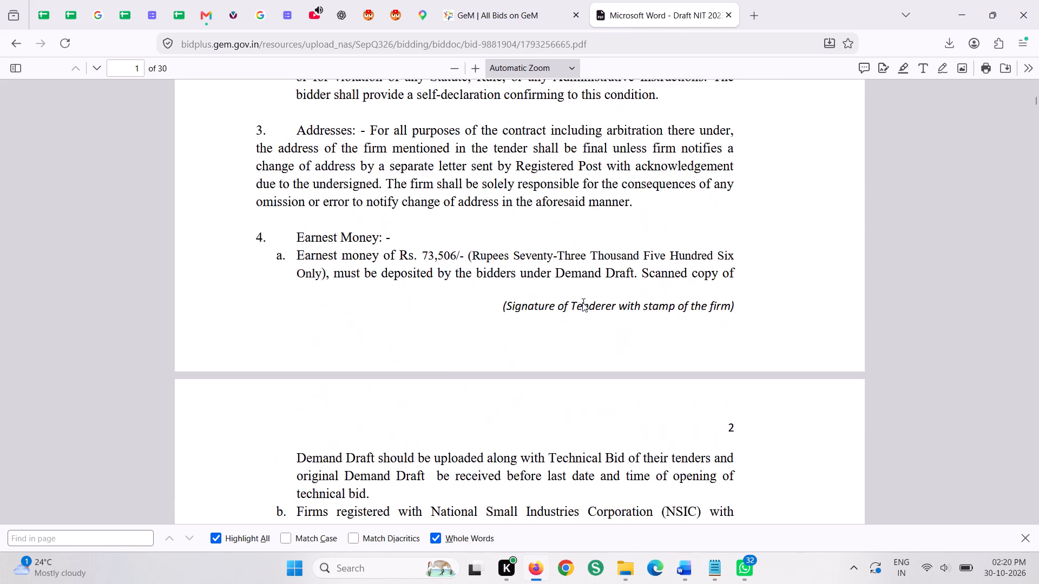
scroll(582, 302, down, 4)
key(ctrl+f)
text(SE)
key(c)
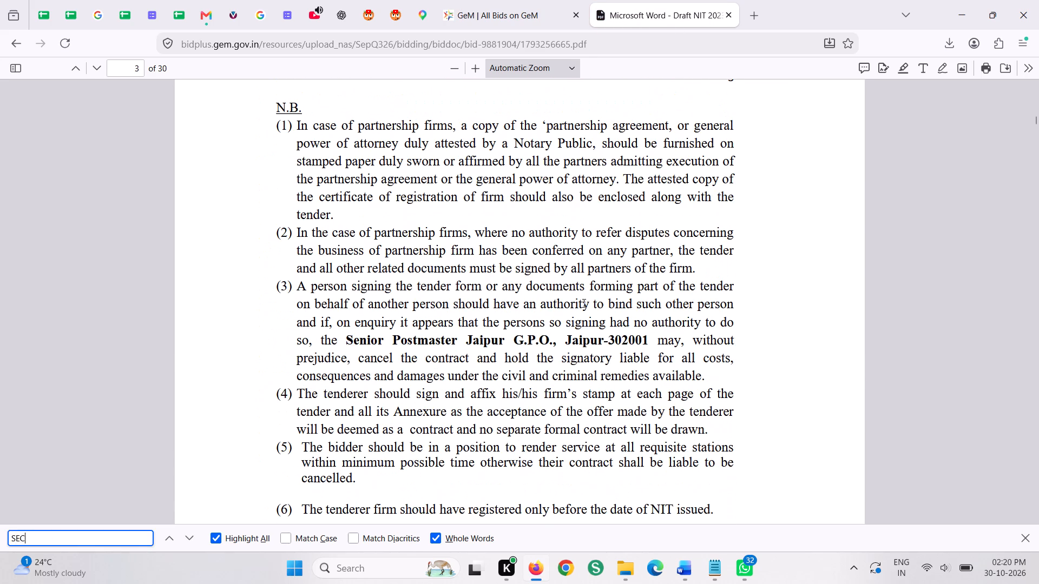
key(u)
text(RIT)
key(y)
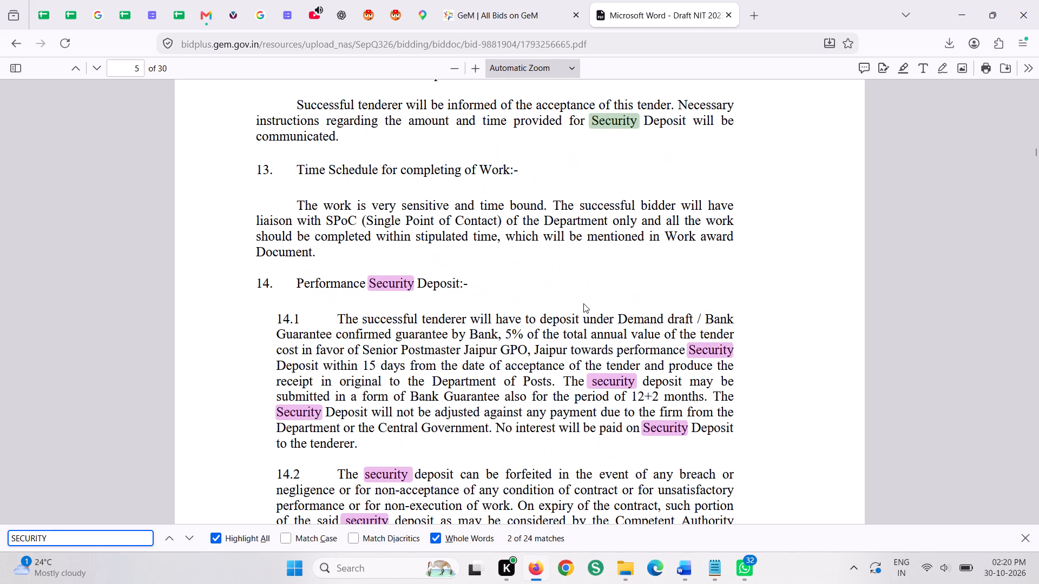
Step through the SECURITY matches in the scope of work document up to page 27, examining how the word is used.
key(Return)
key(Return)
key(Return)
key(Return)
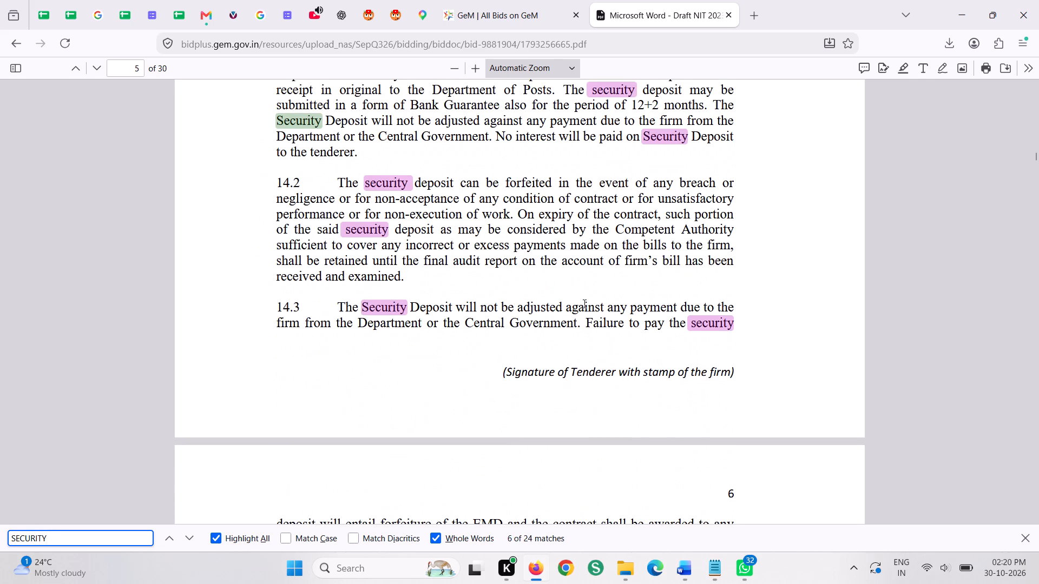
key(Return)
key(Return)
key(Return)
key(Return)
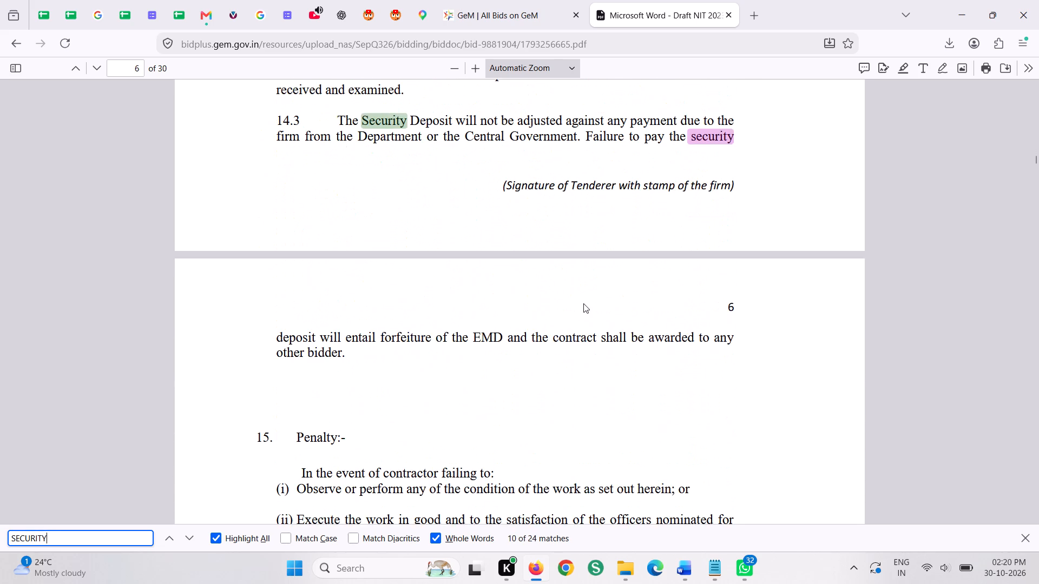
key(Return)
key(Return)
key(Return)
key(Return)
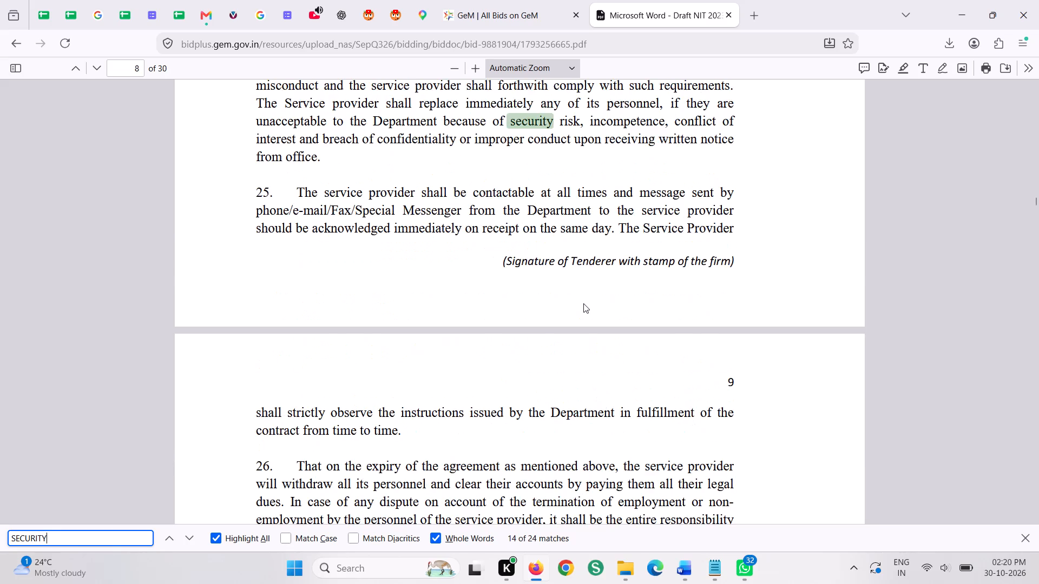
key(Return)
key(Return)
key(Return)
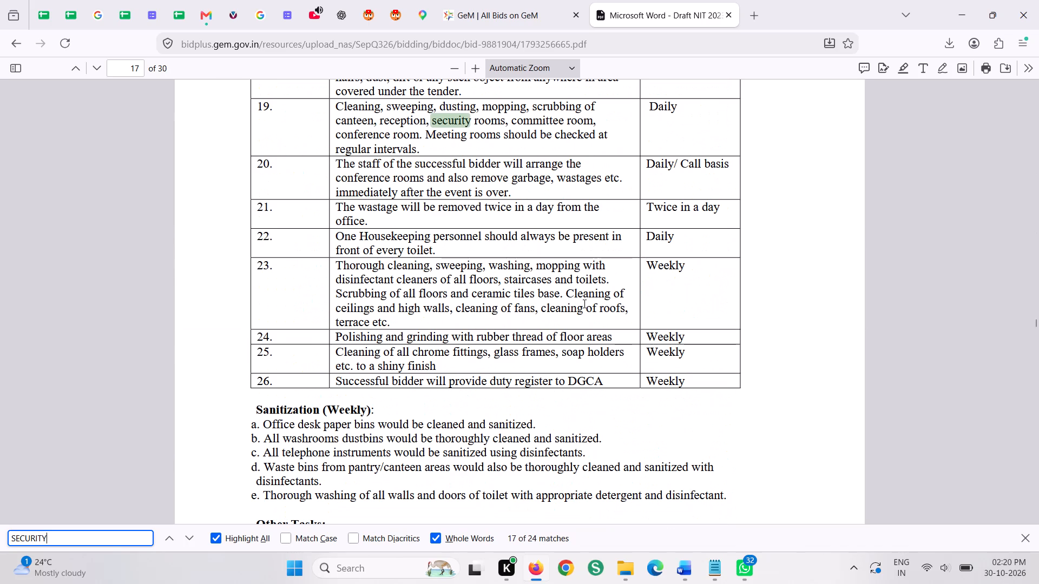
key(Return)
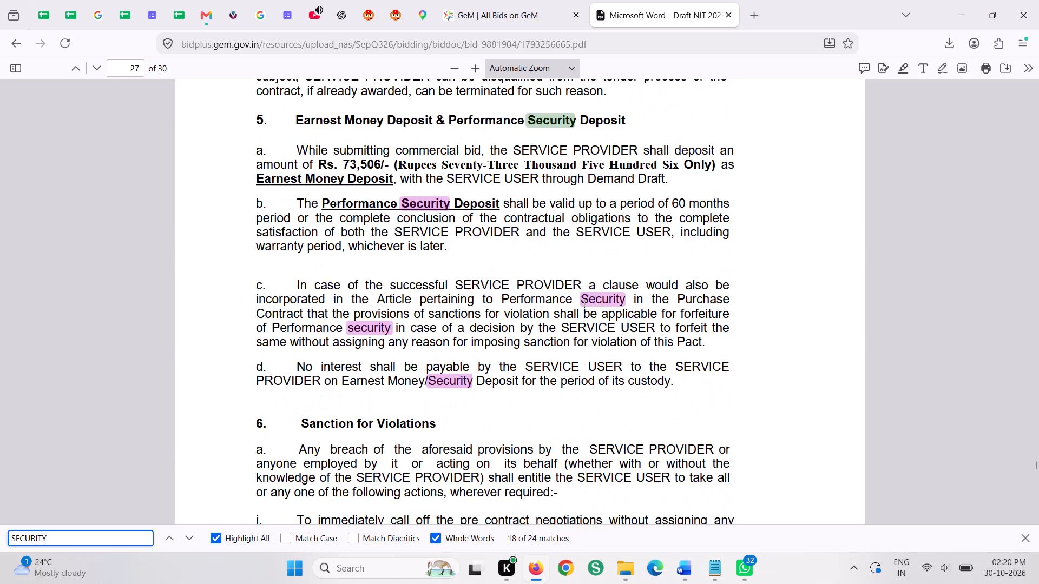
key(Return)
key(Return)
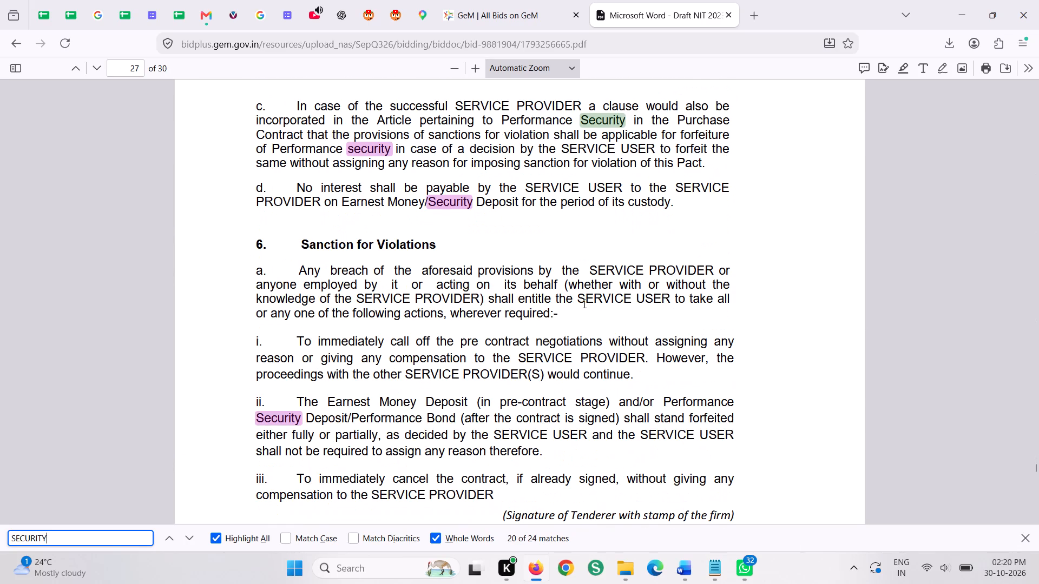
key(Return)
Clear the SECURITY term from the scope of work document's search.
key(BackSpace)
key(BackSpace)
key(BackSpace)
key(BackSpace)
key(BackSpace)
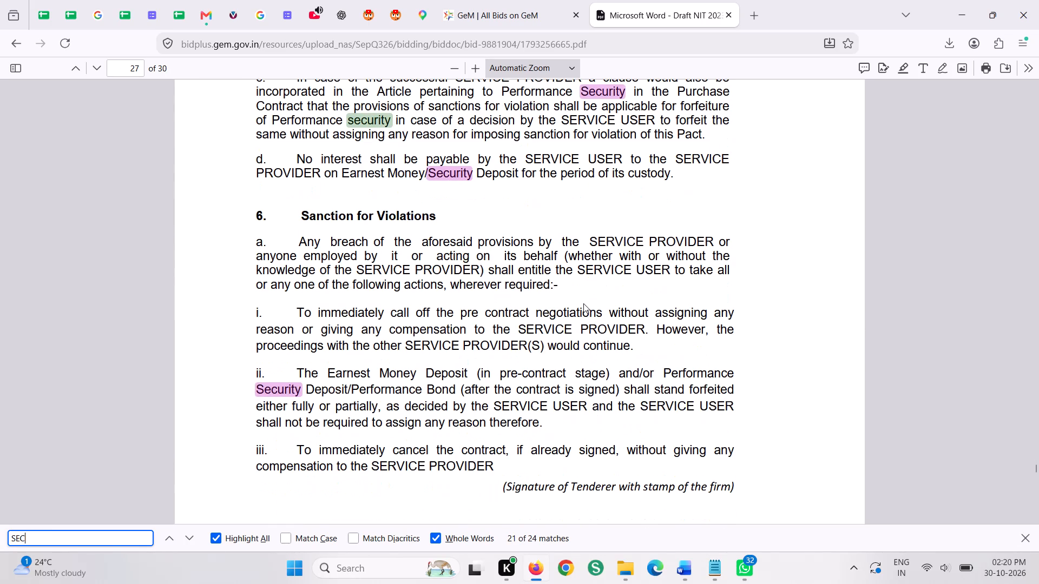
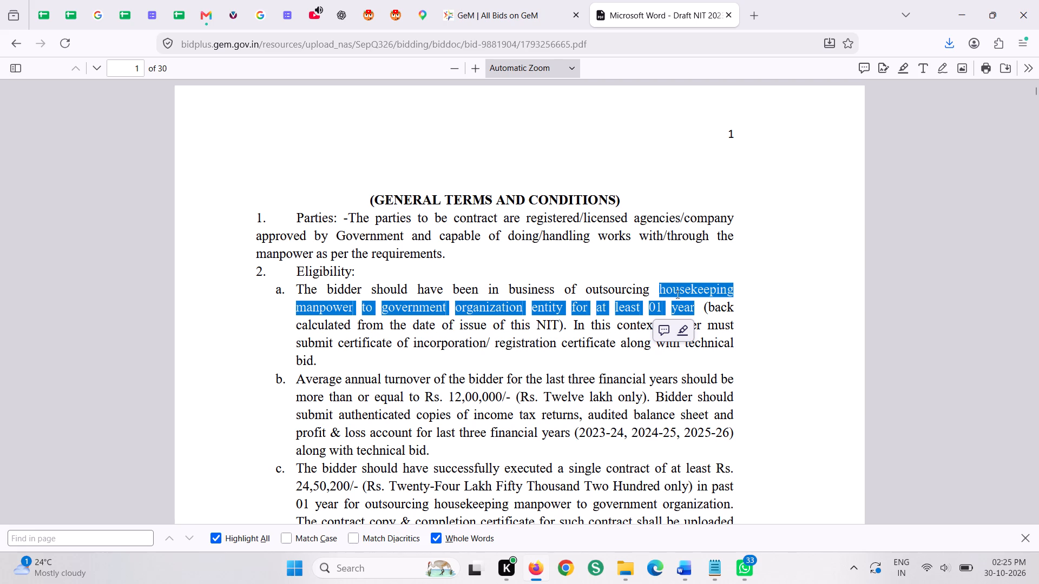
Copy clause 2a's text from "housekeeping manpower" through "registration certificate" into the REQUIRED DOCUMENTS list in Word as item 6.
click(652, 282)
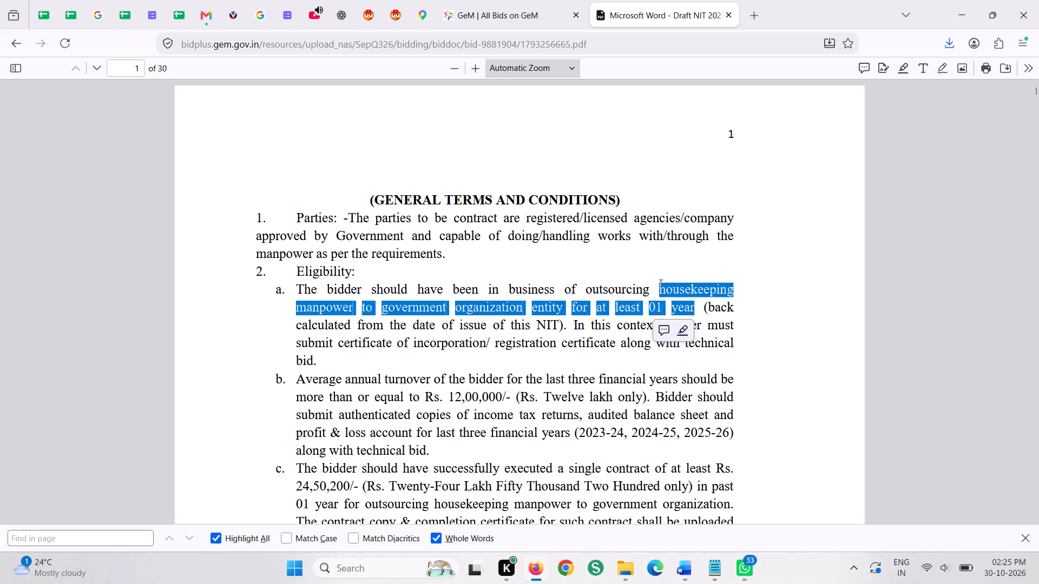
click(661, 287)
drag(661, 287, 622, 348)
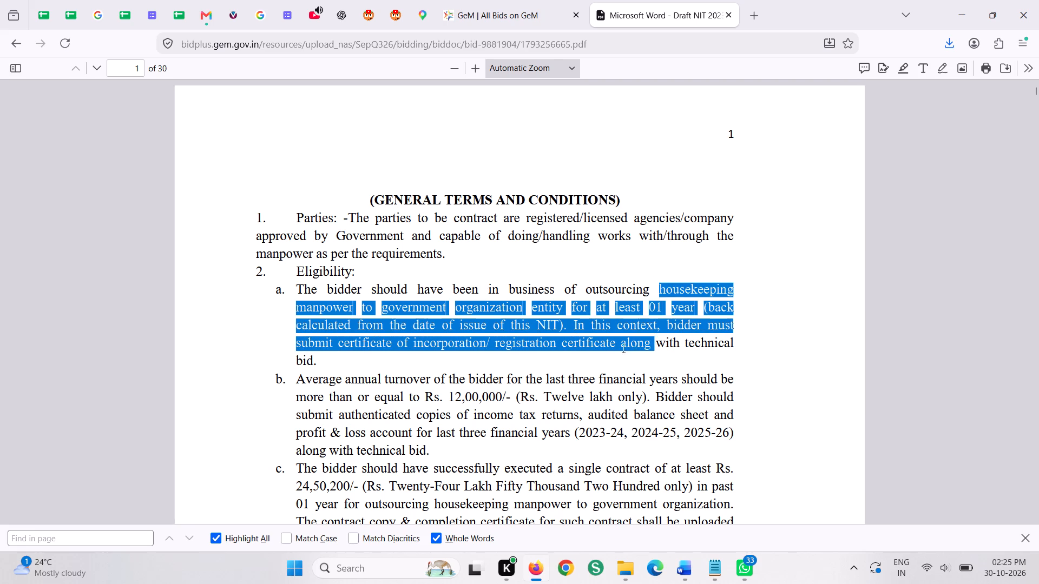
drag(622, 348, 611, 347)
key(ctrl+c)
key(ctrl+c)
key(alt+Tab)
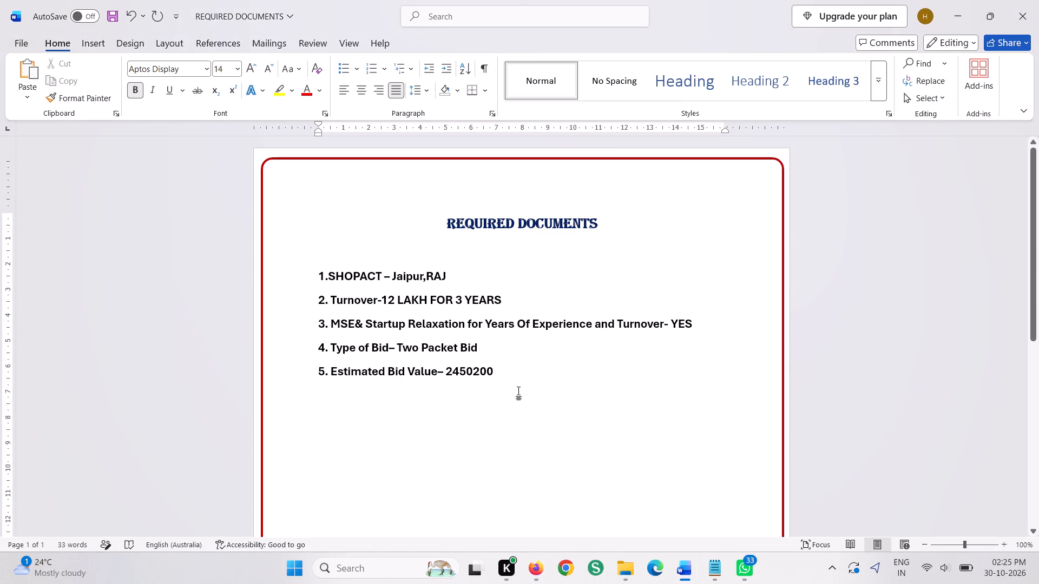
key(Return)
text(6.)
key(ctrl+v)
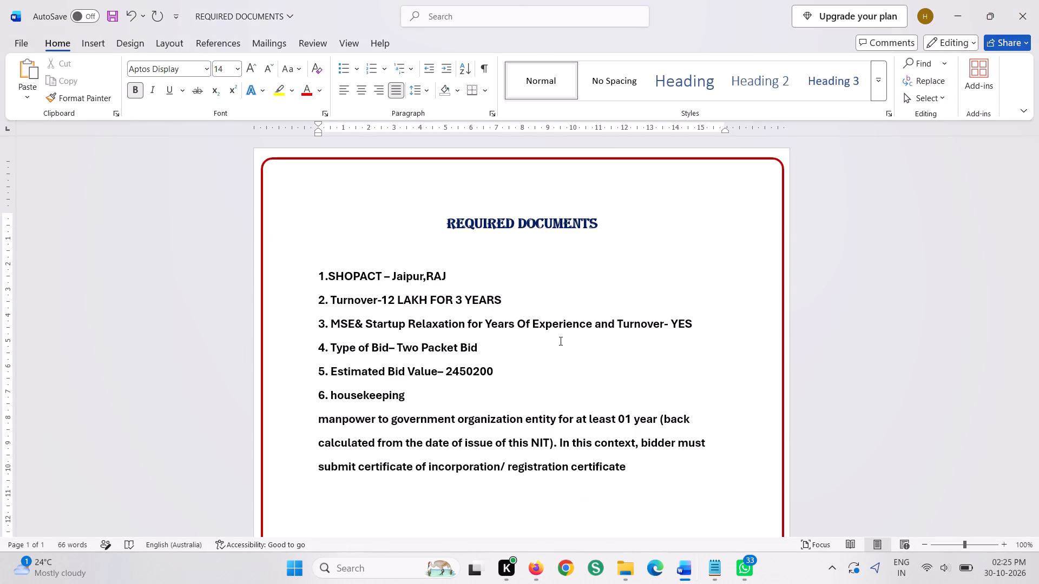
Remove the line breaks within item 6 so it forms a single paragraph.
click(315, 417)
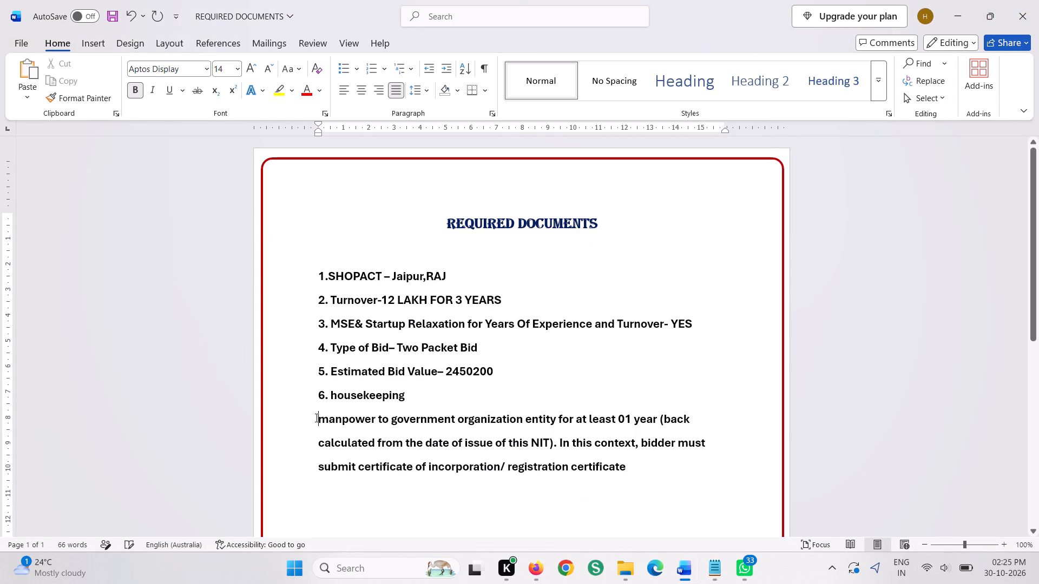
key(BackSpace)
click(315, 434)
key(BackSpace)
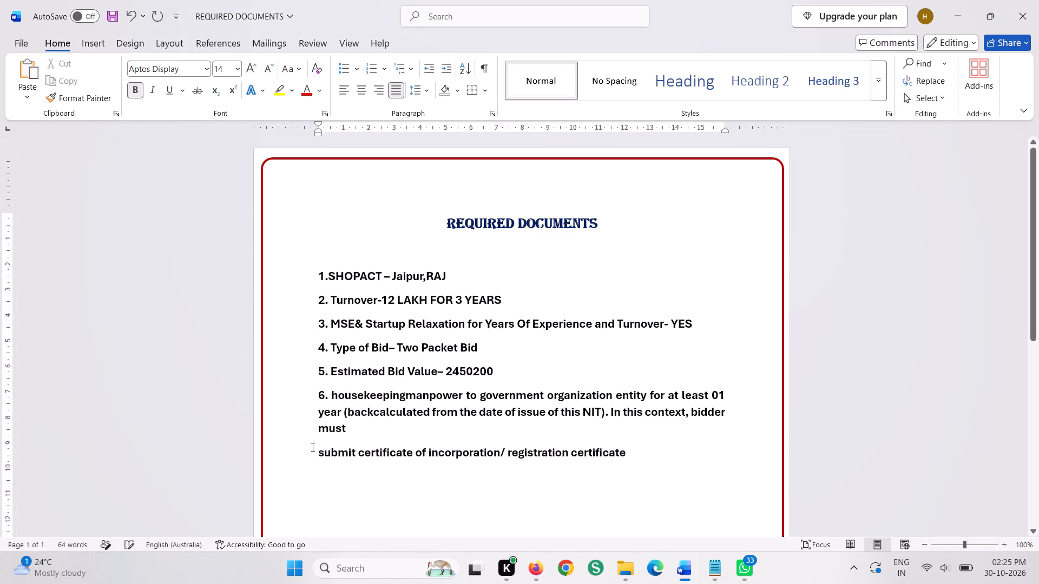
click(313, 447)
key(BackSpace)
Start item 7 in the REQUIRED DOCUMENTS list with "turnover-", copying the word from clause 2b of the scope of work document.
click(664, 434)
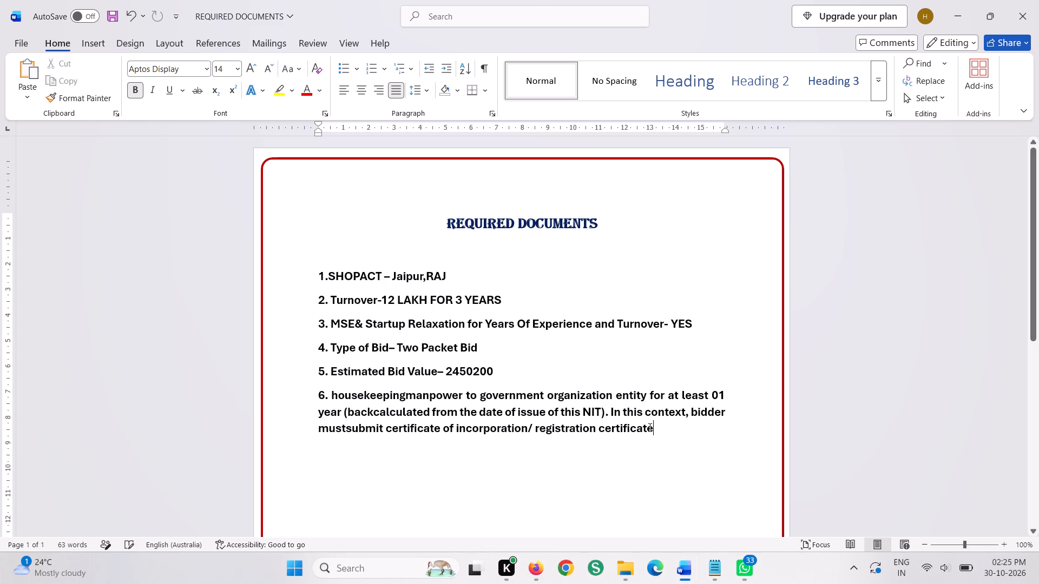
key(Return)
text(7.)
key(alt+Tab)
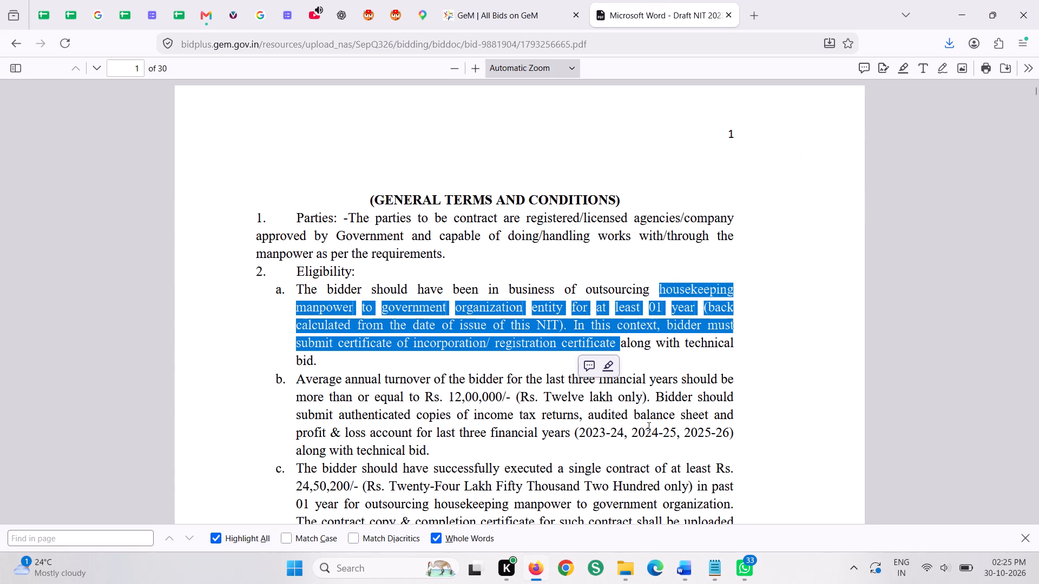
click(505, 398)
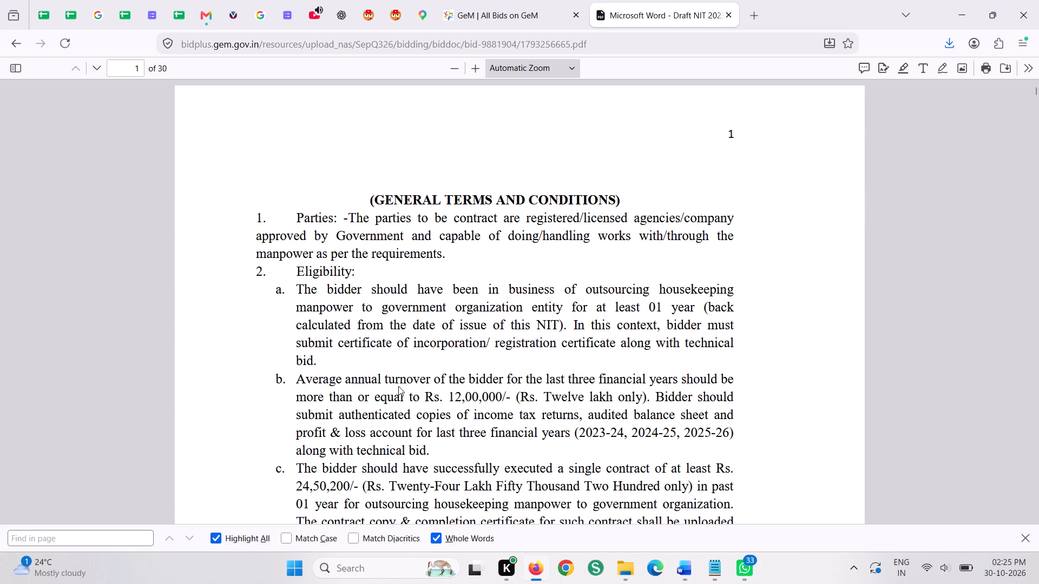
click(385, 380)
drag(385, 380, 460, 387)
key(ctrl+c)
key(ctrl+c)
key(alt+Tab)
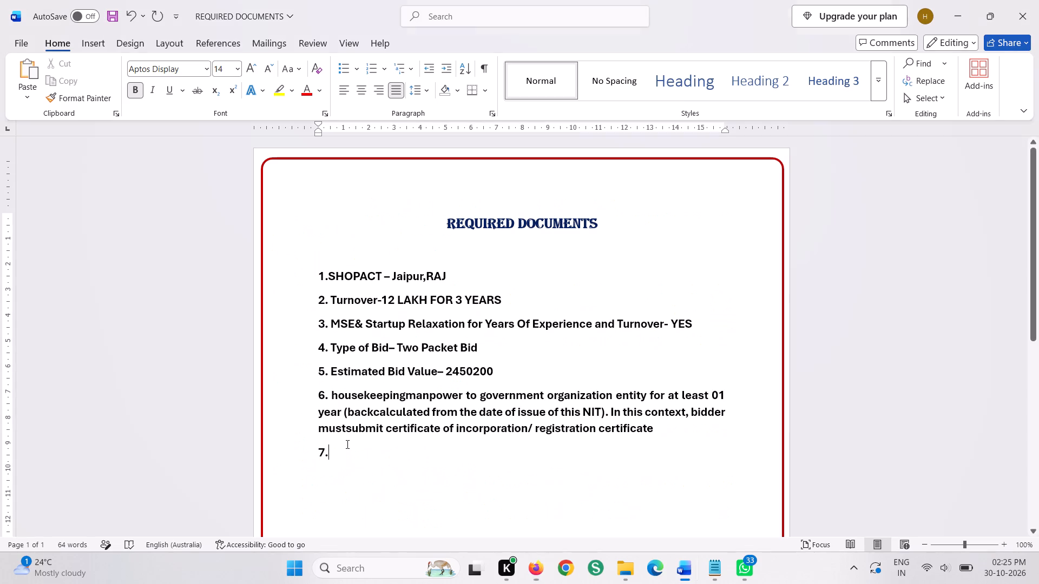
key(ctrl+v)
key(minus)
Copy the amount "Rs. 12,00,000/-" from clause 2b into item 7 after the turnover label.
key(alt+Tab)
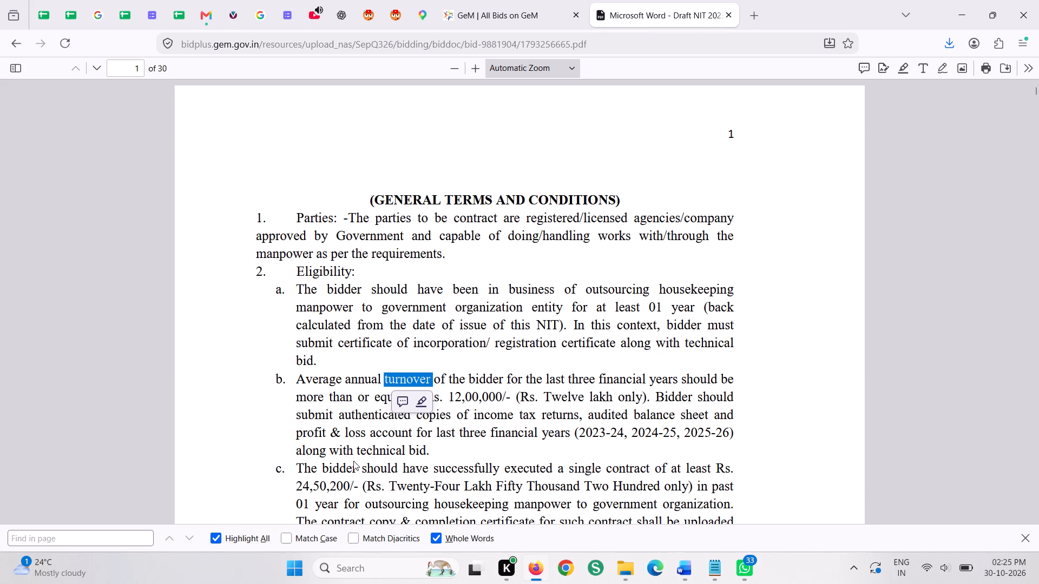
click(436, 399)
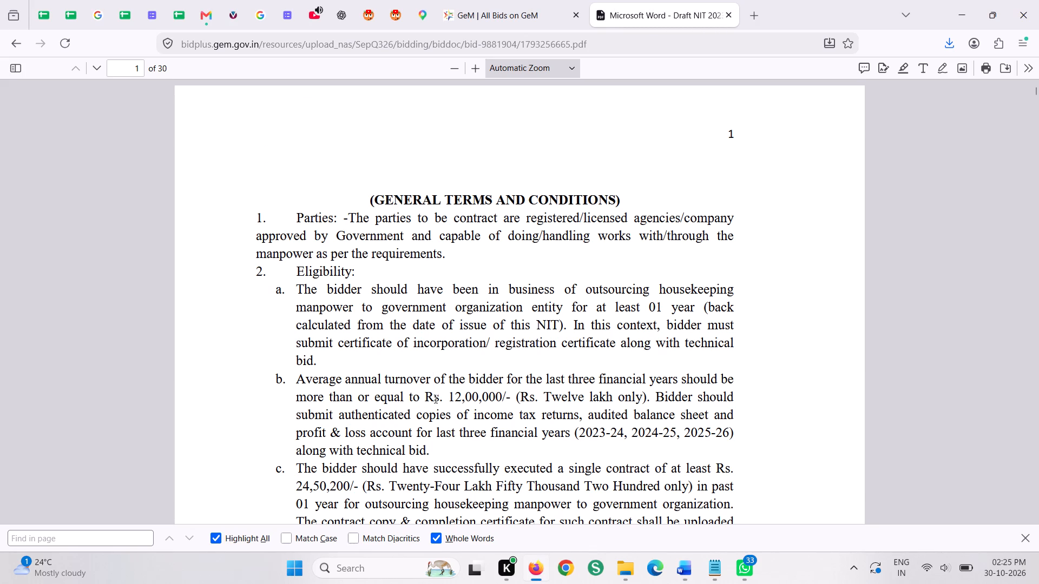
click(431, 396)
drag(431, 396, 498, 394)
key(ctrl+c)
key(ctrl+c)
key(alt+Tab)
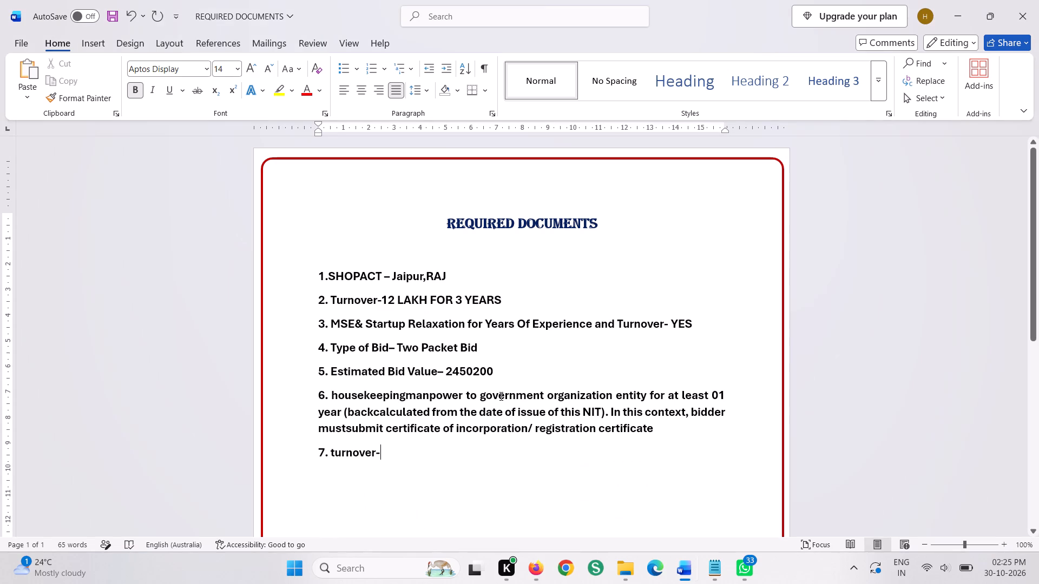
key(ctrl+v)
Copy the financial years "2023-24, 2024-25, 2025-26)" from clause 2b to the end of item 7.
key(alt+Tab)
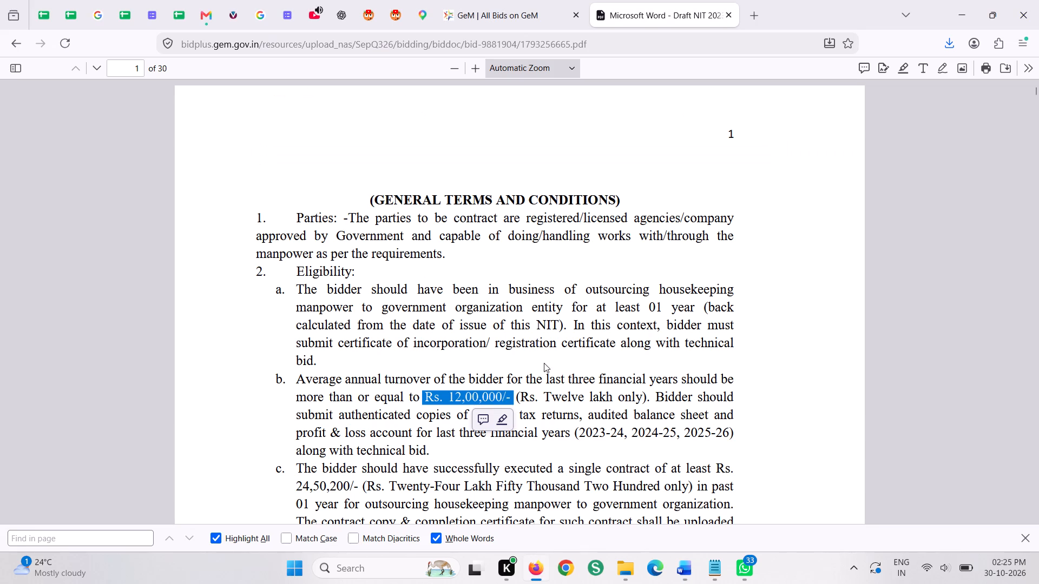
scroll(558, 389, down, 1)
click(577, 123)
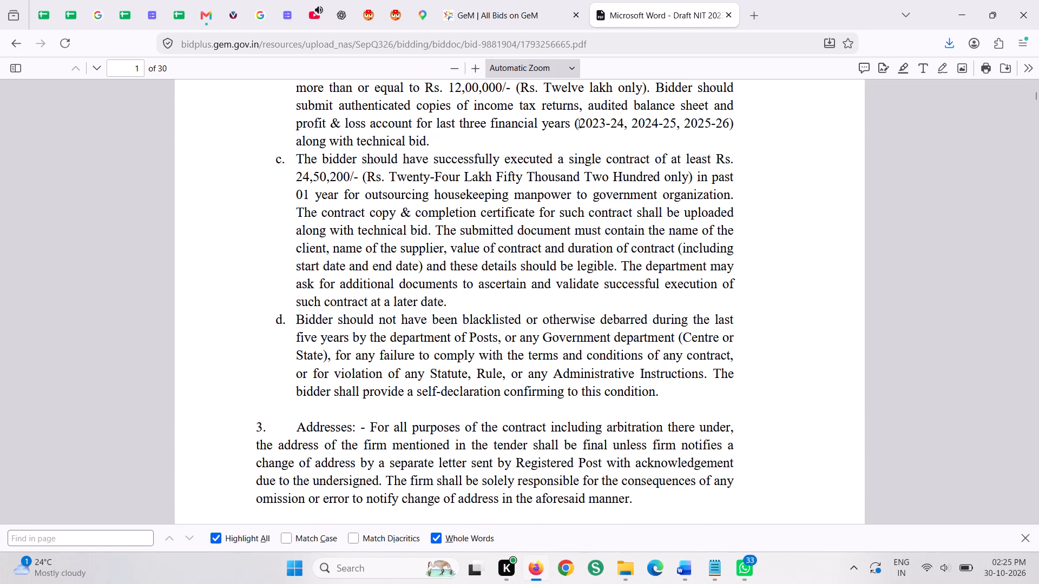
drag(578, 123, 727, 115)
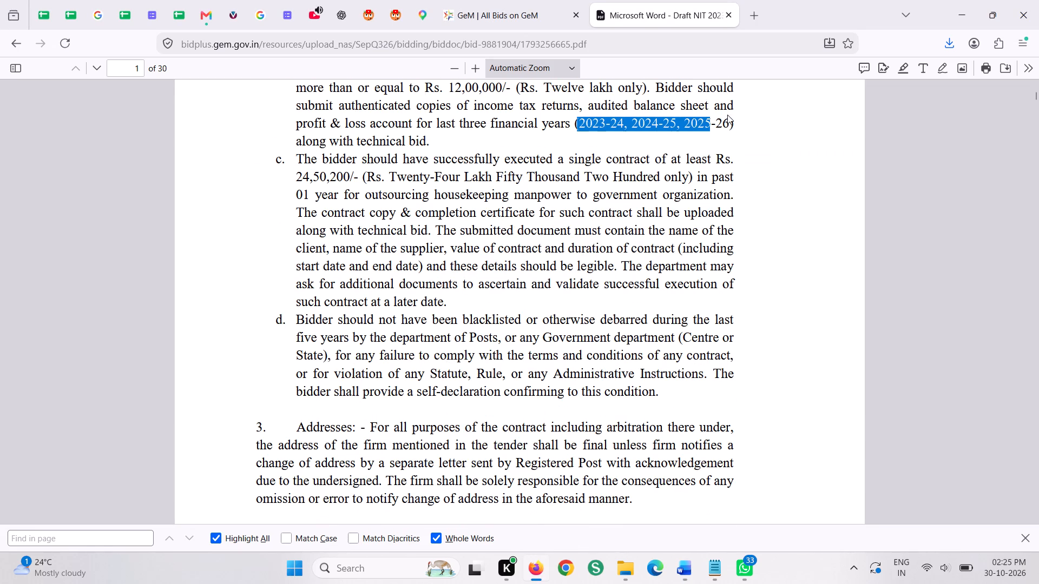
drag(727, 115, 736, 119)
key(ctrl+c)
key(ctrl+c)
key(alt+Tab)
key(ctrl+v)
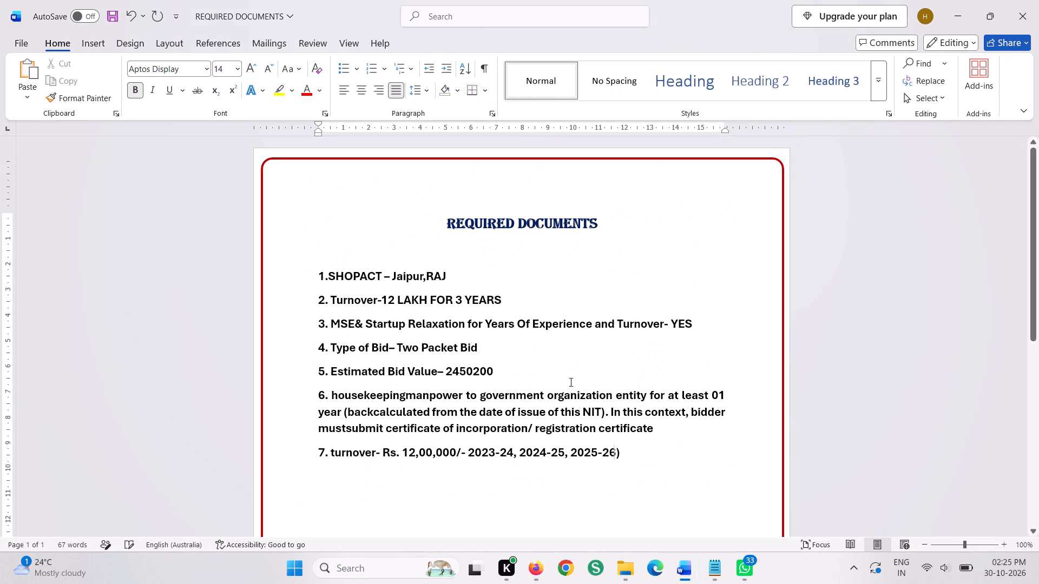
Add item 8 by copying clause 2c's text from "successfully executed a single contract" through "government organization." into the Word list.
key(Return)
text(8.)
key(alt+Tab)
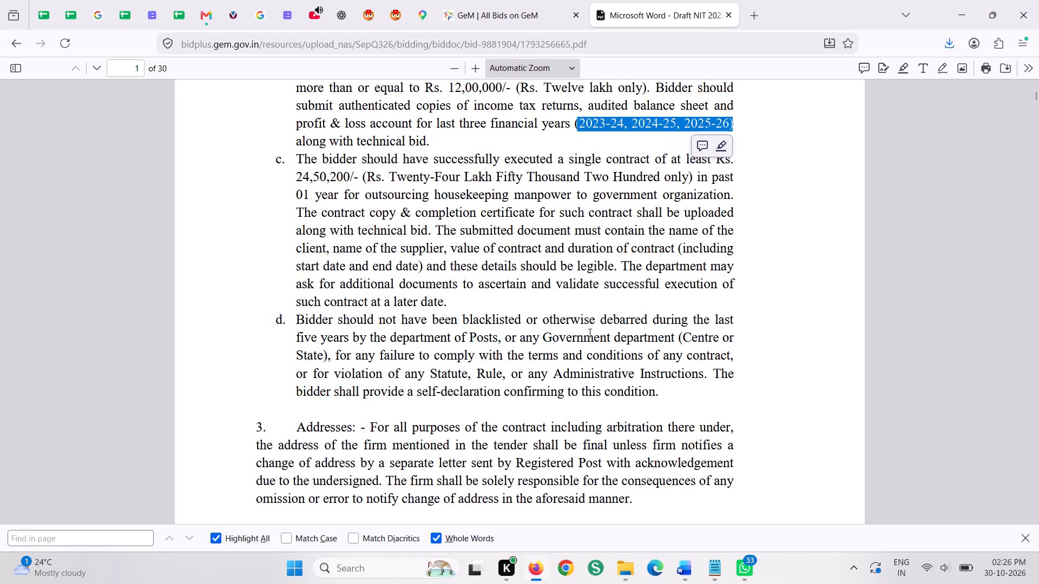
click(476, 193)
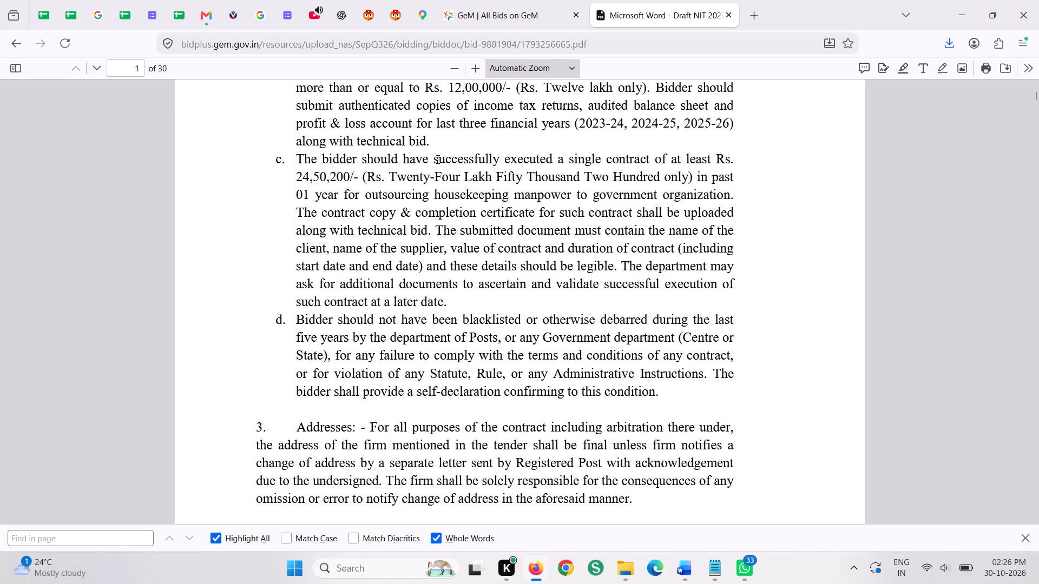
click(436, 159)
drag(436, 159, 589, 191)
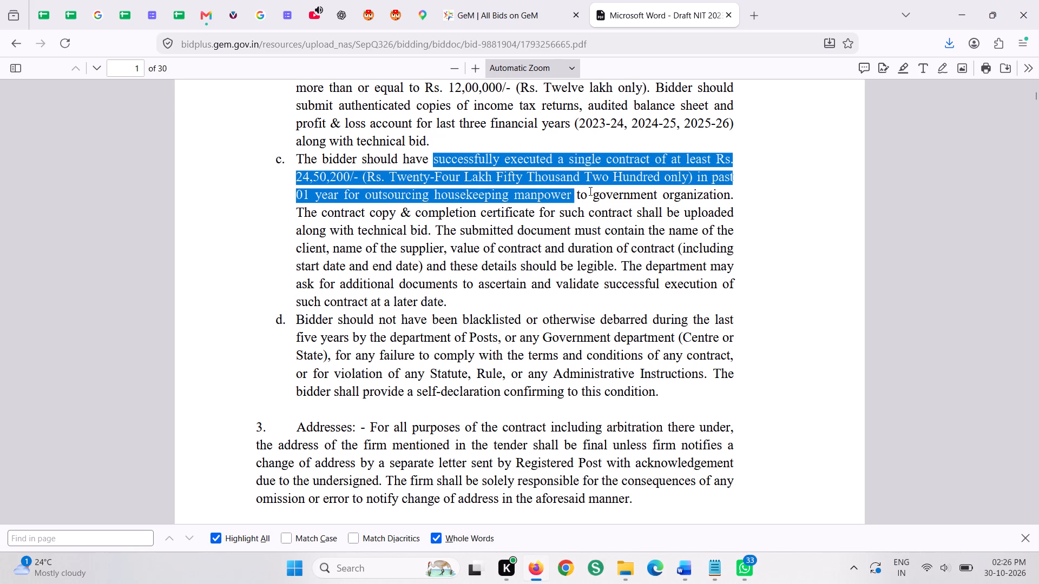
drag(589, 191, 726, 189)
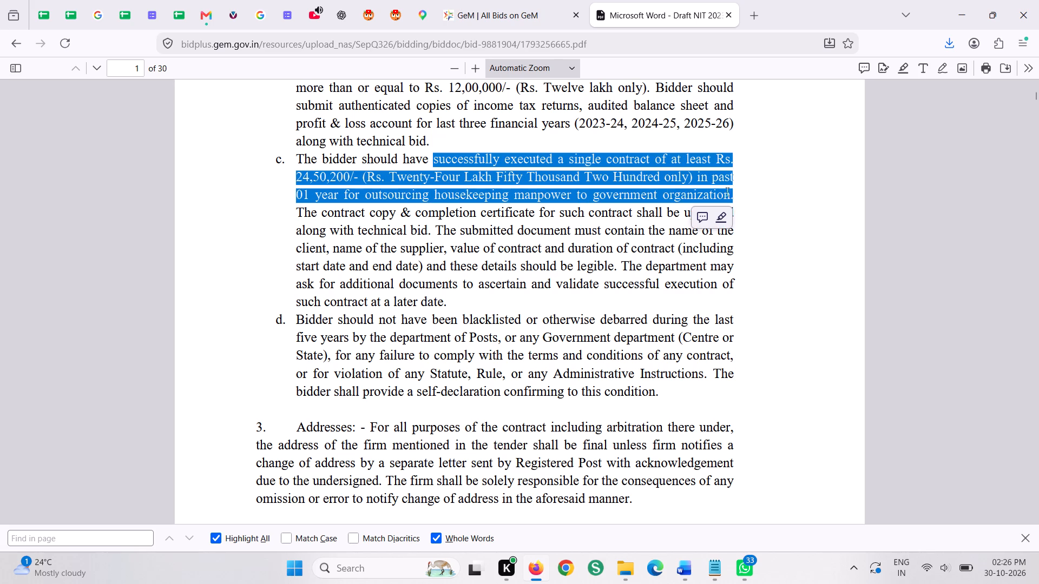
key(ctrl+c)
key(ctrl+c)
key(alt+Tab)
key(ctrl+v)
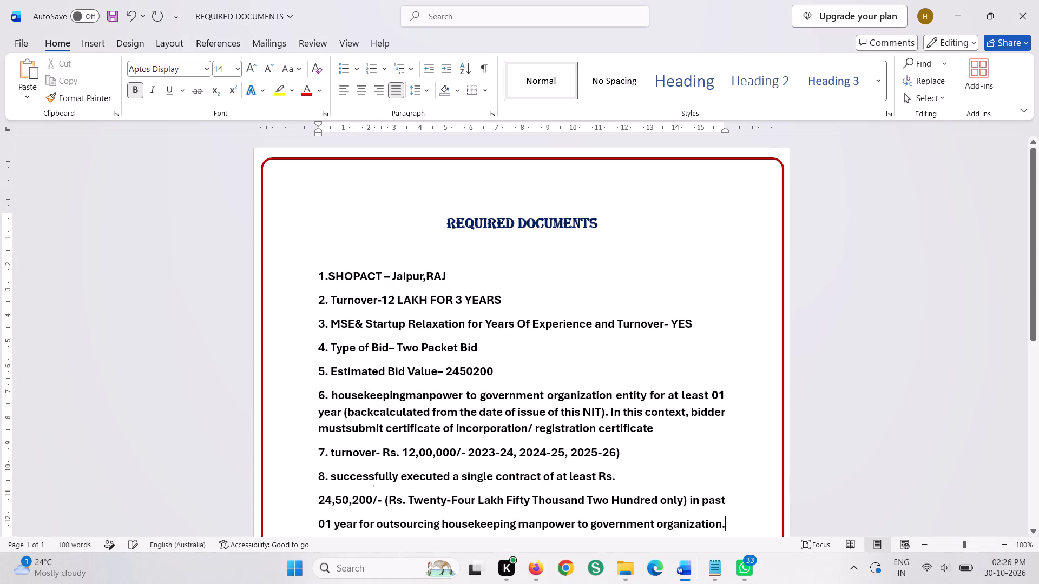
Remove the line breaks within item 8 so it forms a single paragraph.
click(314, 499)
key(BackSpace)
click(312, 513)
key(BackSpace)
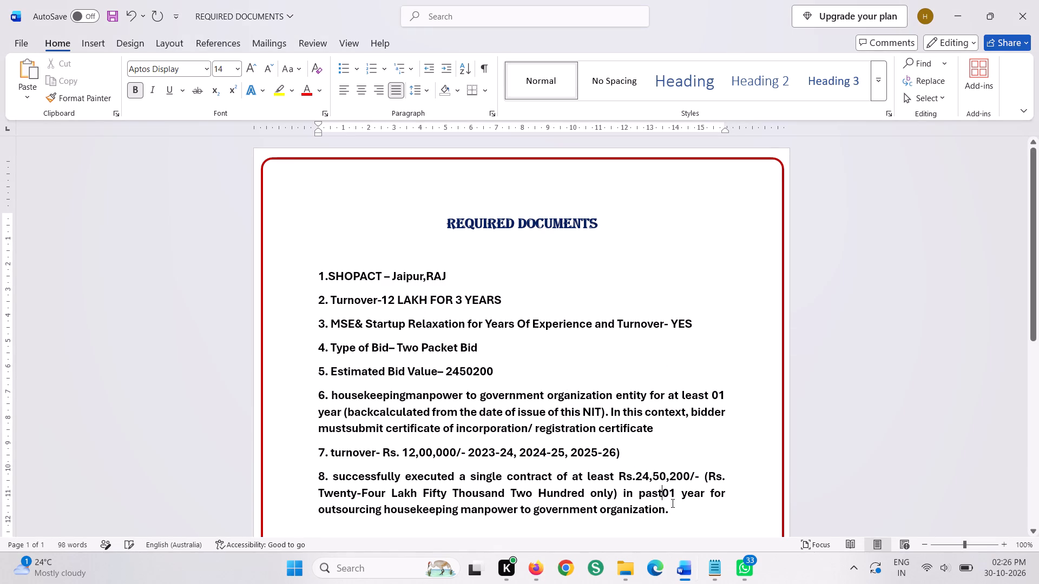
Add item 9 "blacklisted CERTIFICATE" to the list, copying the word "blacklisted" from clause 2d of the scope of work document.
click(686, 512)
key(Return)
key(9)
key(period)
key(alt+Tab)
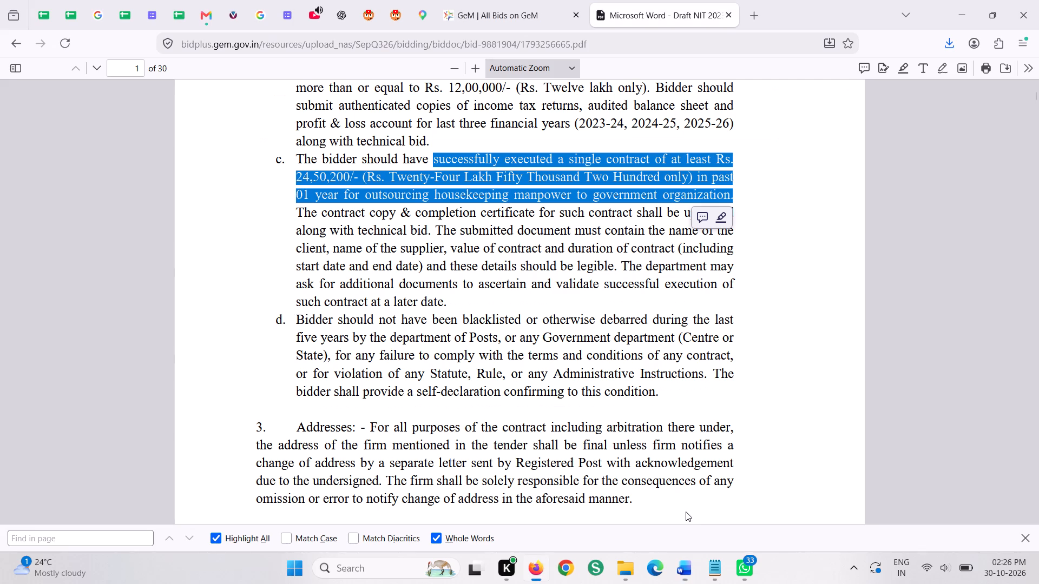
click(521, 345)
double_click(478, 318)
key(ctrl+c)
key(ctrl+c)
key(alt+Tab)
key(ctrl+v)
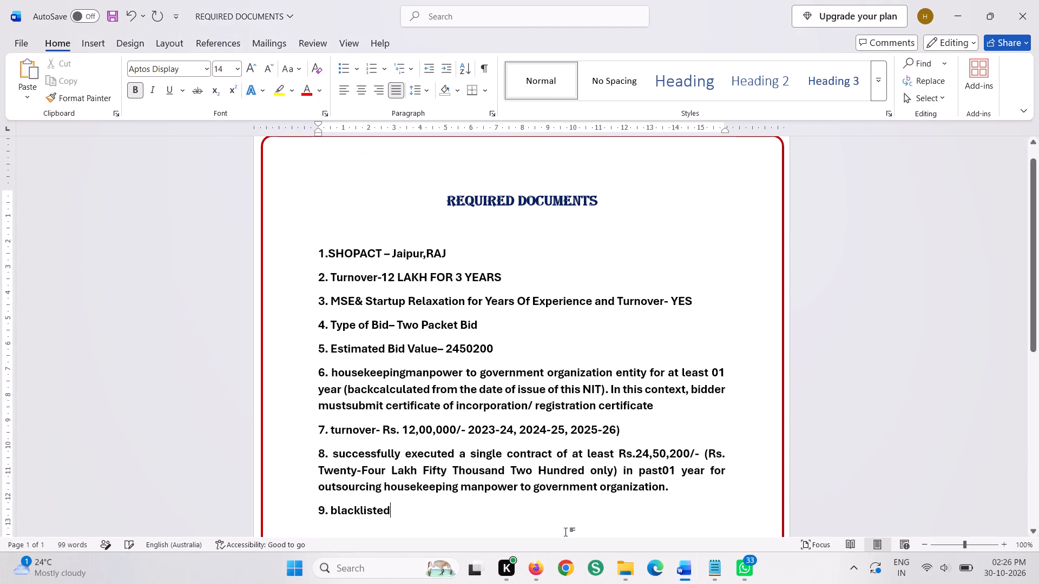
key(space)
text(CERTIFICATE)
key(space)
Add item 10 "EMD EXEMPTION – NSIC CERRTIFICATE" to the list, based on the earnest money exemption clause 4b on page 2.
key(Return)
text(10.)
key(alt+Tab)
click(492, 163)
scroll(518, 262, down, 1)
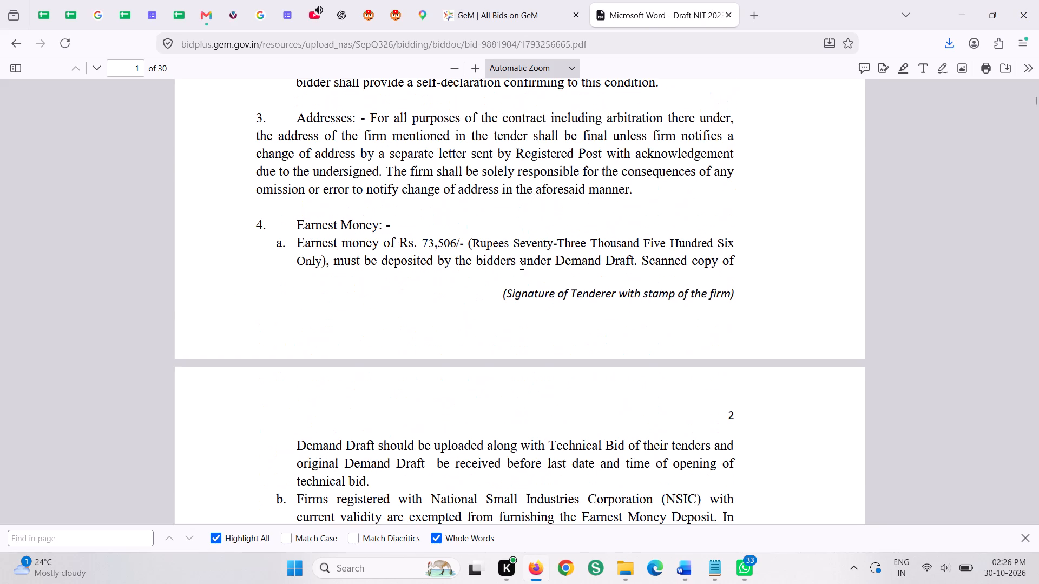
scroll(521, 265, down, 1)
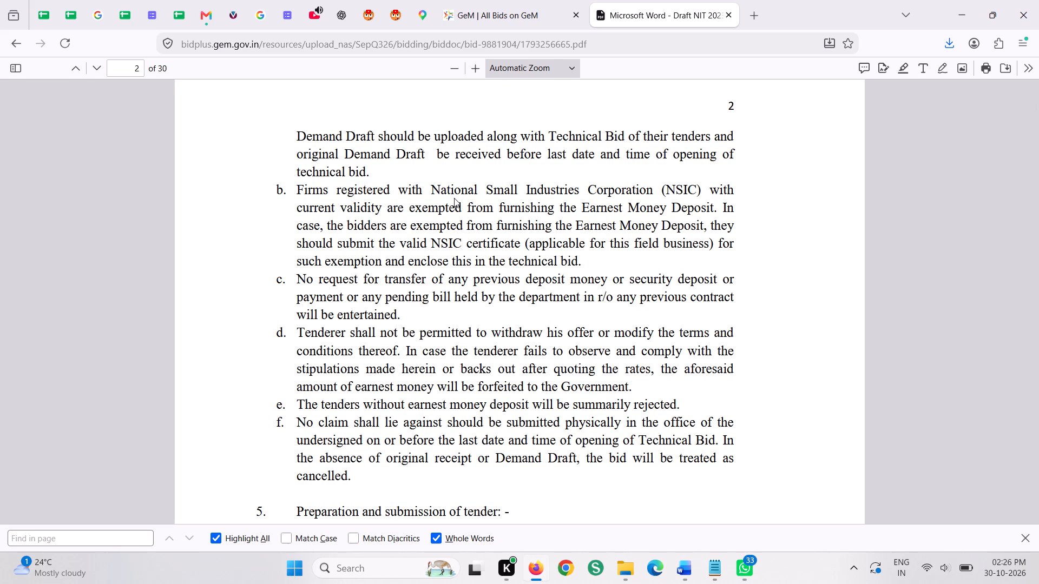
click(406, 180)
click(411, 187)
click(632, 227)
key(alt+Tab)
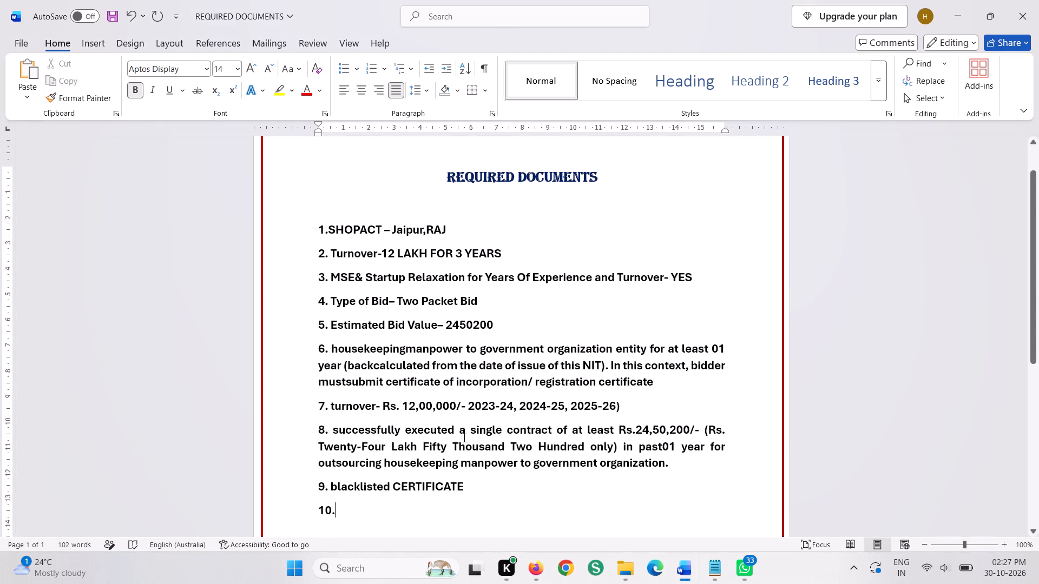
text(EMD EXEMPTION -)
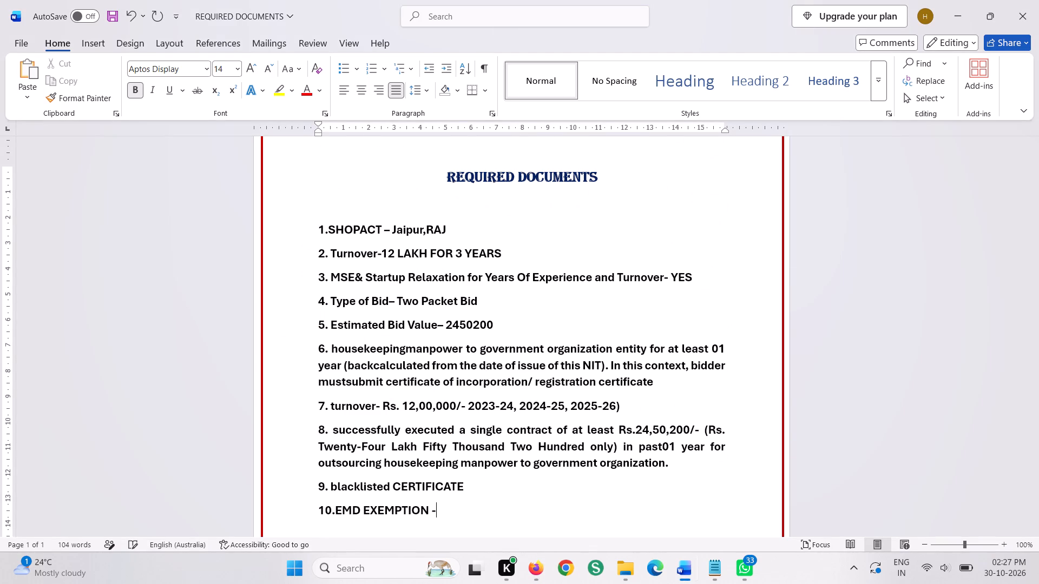
key(space)
text(MSME)
key(space)
key(BackSpace)
key(BackSpace)
key(BackSpace)
key(BackSpace)
key(BackSpace)
text(NSIC CERRTIFICA)
text(TE)
key(space)
Correct the spelling in item 10 of the Word list so it reads "NSIC CERTIFICATE".
key(alt+Tab)
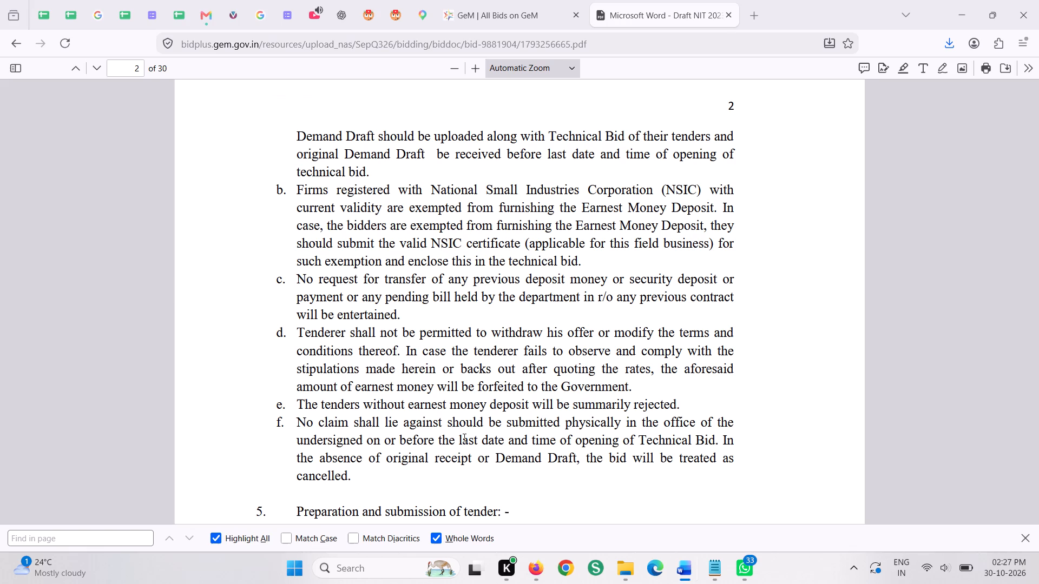
key(alt+Tab)
click(503, 503)
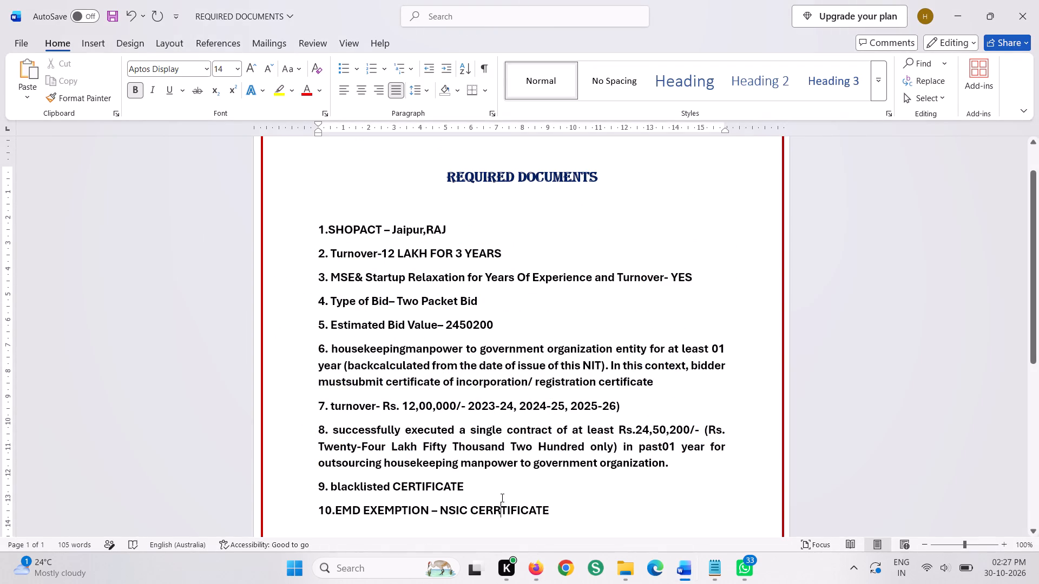
key(BackSpace)
Add item 11 "POWER OF ATTORNEY" to the list, based on the N.B. notes on page 3 of the scope of work document.
key(alt+Tab)
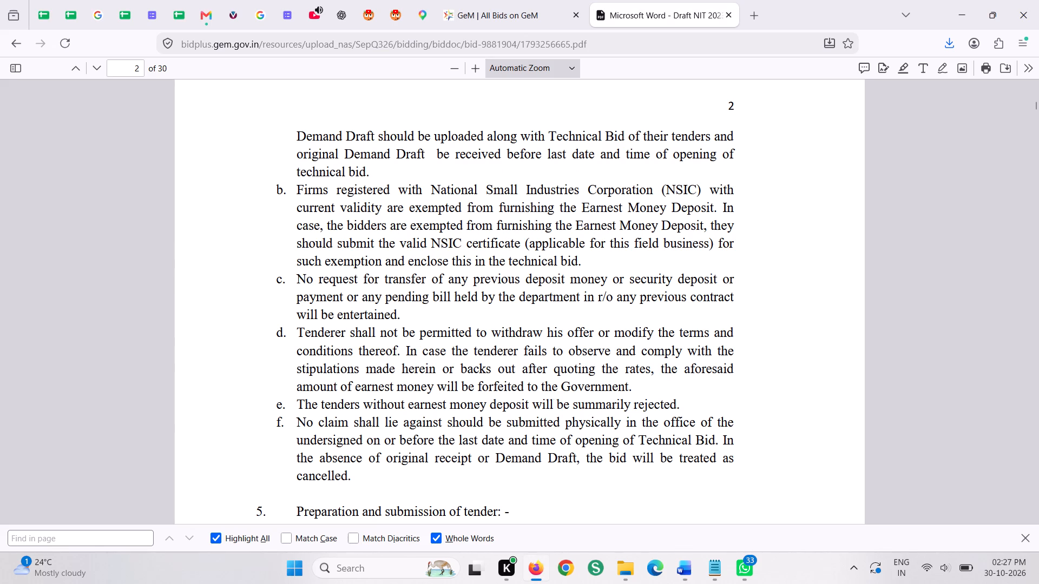
scroll(537, 434, down, 1)
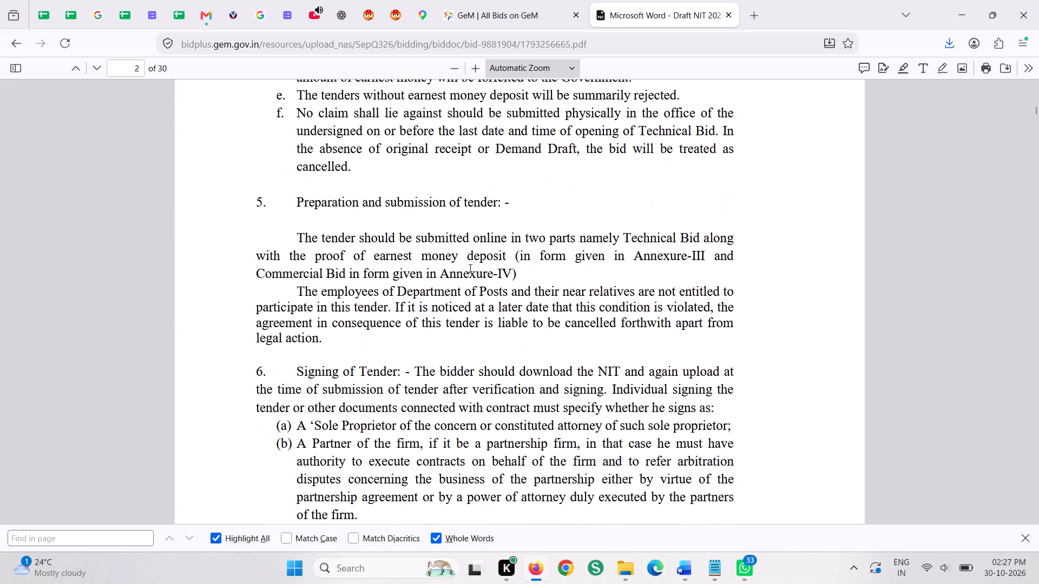
scroll(488, 394, down, 1)
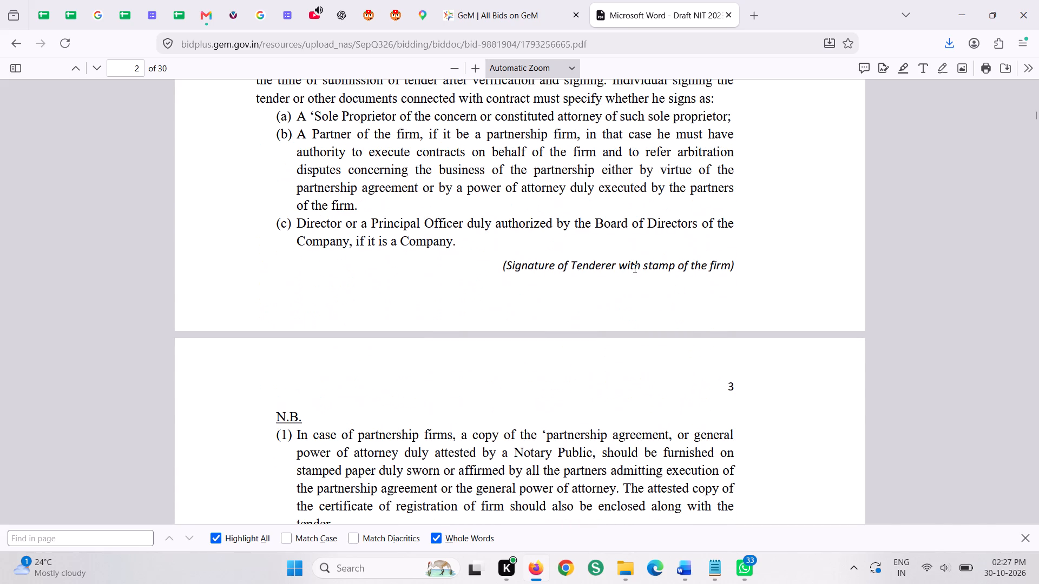
scroll(542, 308, down, 1)
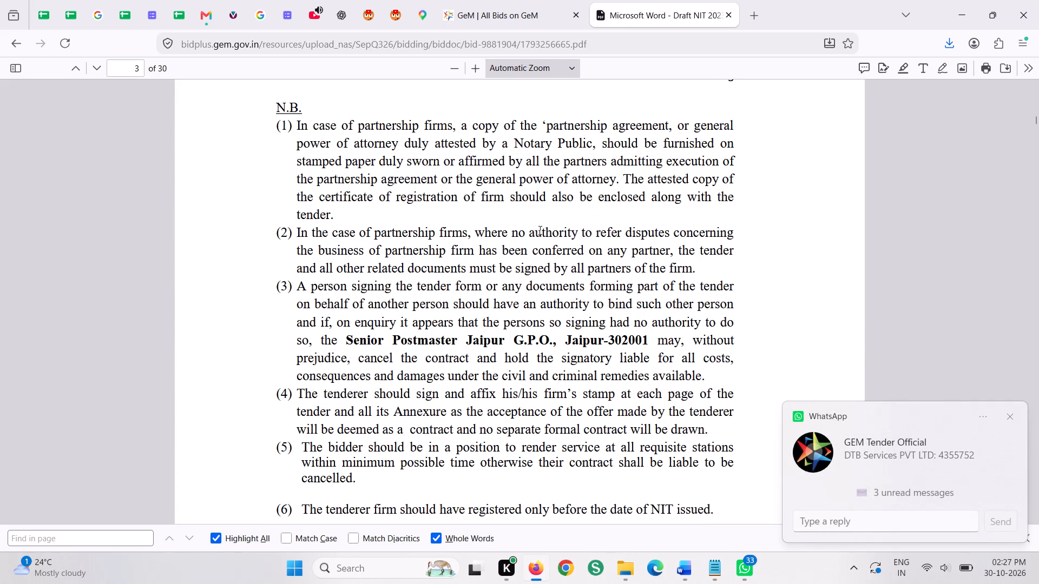
key(alt+Tab)
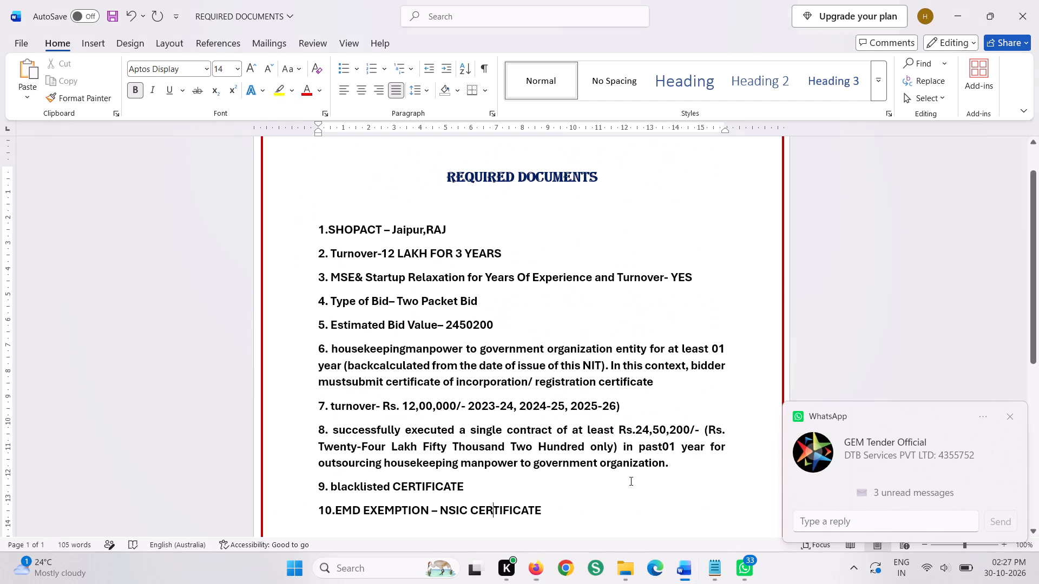
click(618, 501)
click(587, 508)
key(Return)
text(11.POWER OF ATTORNEY)
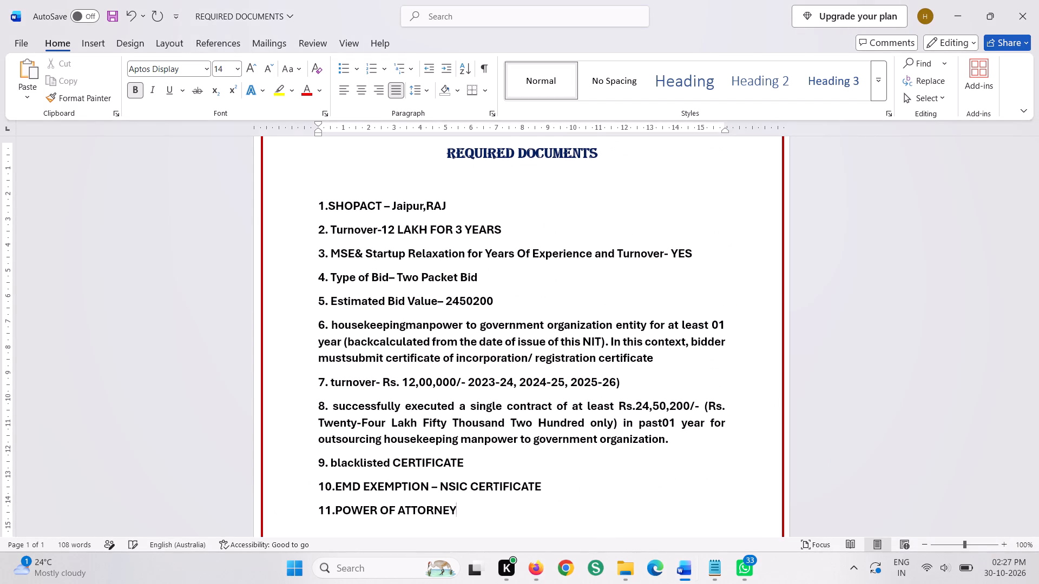
key(space)
Add item 12 "Integrity Pact" to the list, copying the term from the heading of clause 34 on page 10 of the scope document.
key(Return)
text(12.)
key(alt+Tab)
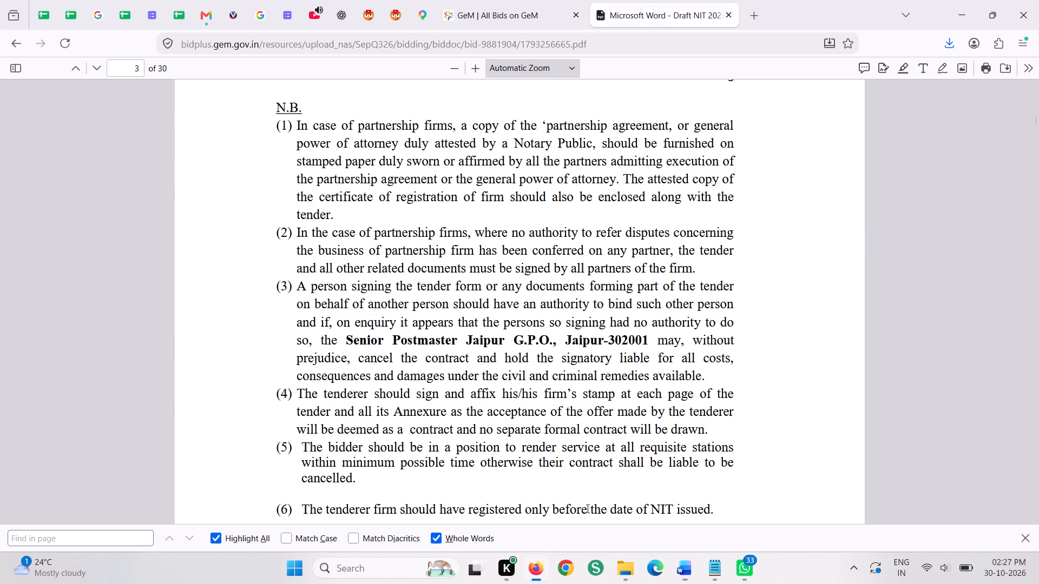
scroll(555, 384, down, 1)
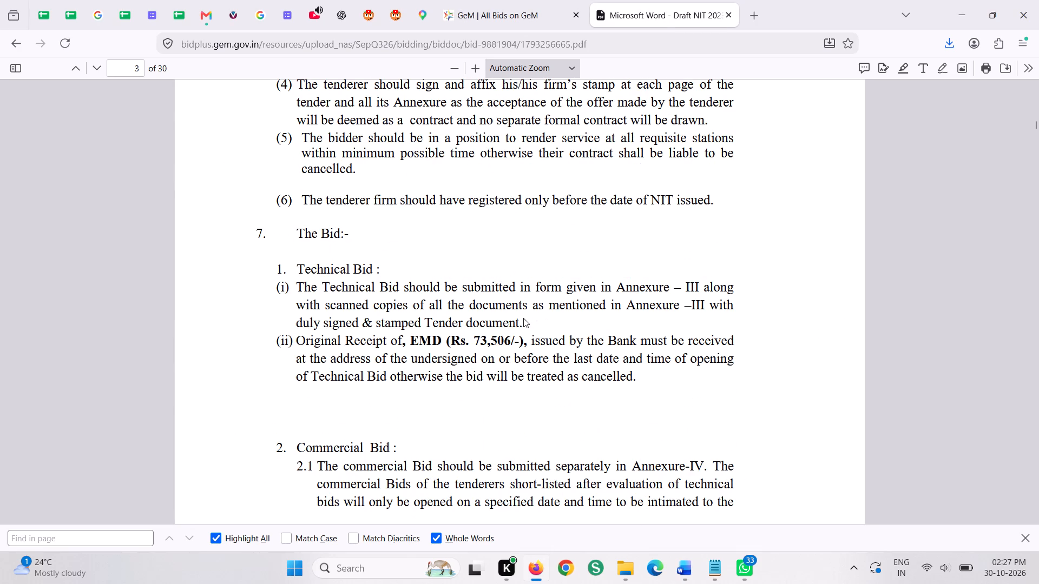
scroll(500, 315, down, 1)
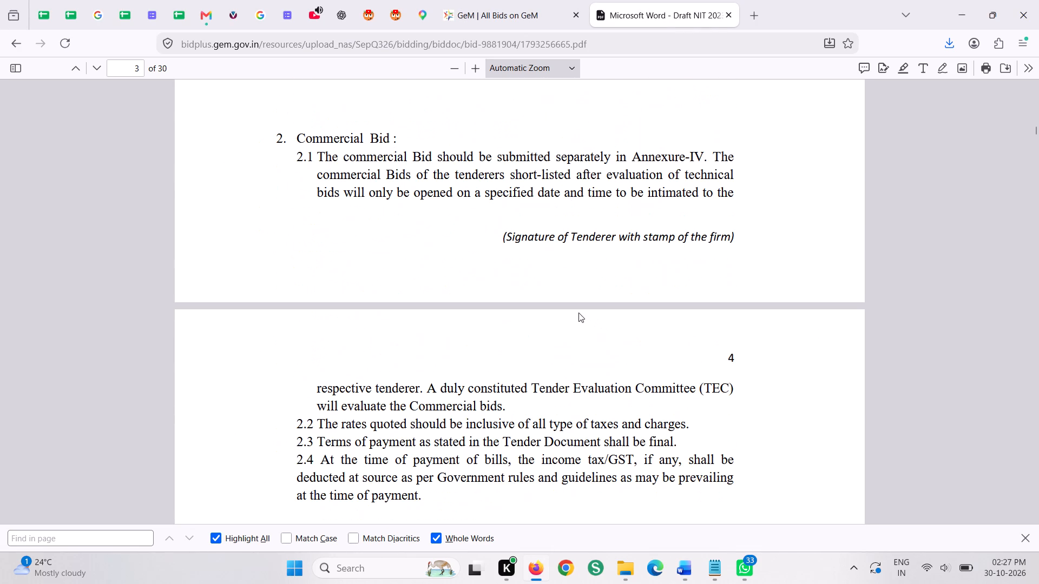
scroll(578, 313, down, 1)
scroll(482, 302, down, 1)
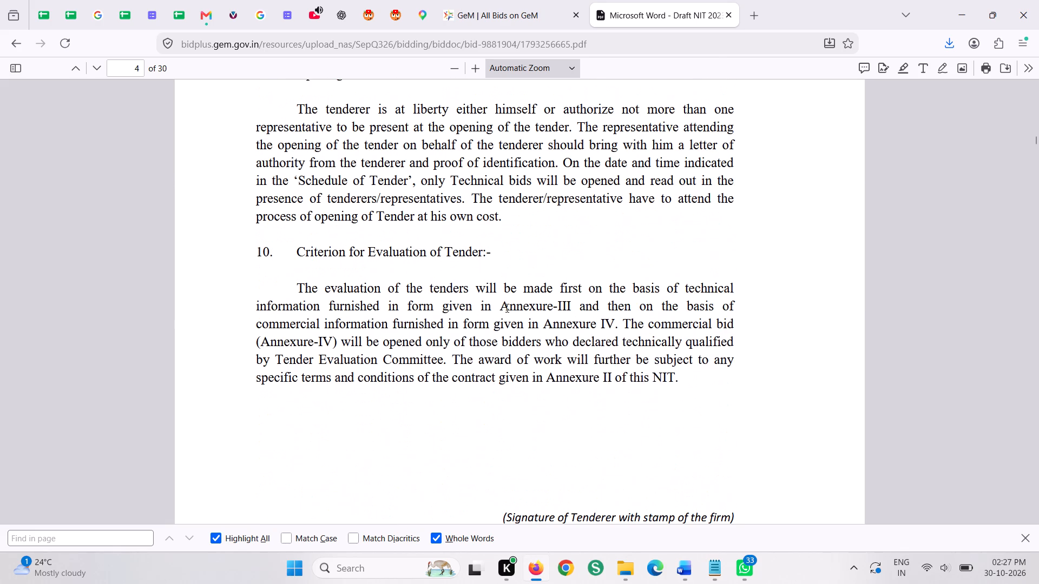
scroll(590, 330, down, 1)
scroll(648, 331, down, 1)
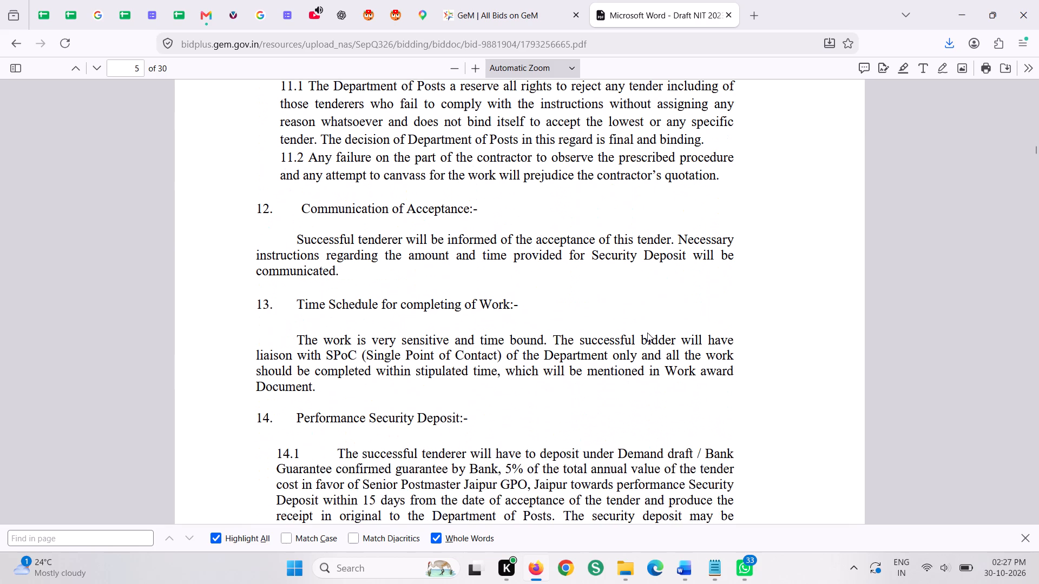
scroll(490, 362, down, 1)
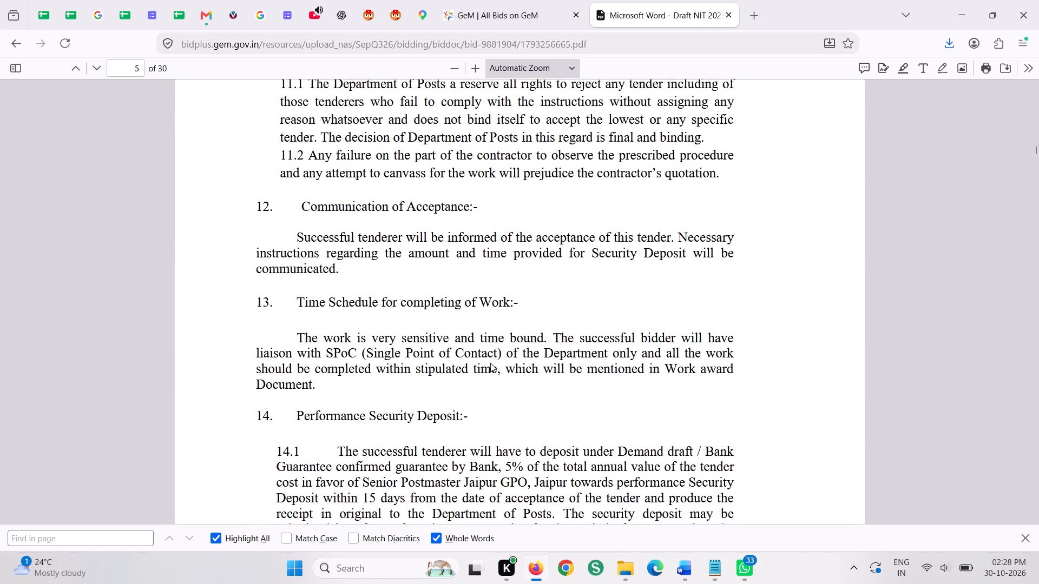
scroll(556, 366, down, 3)
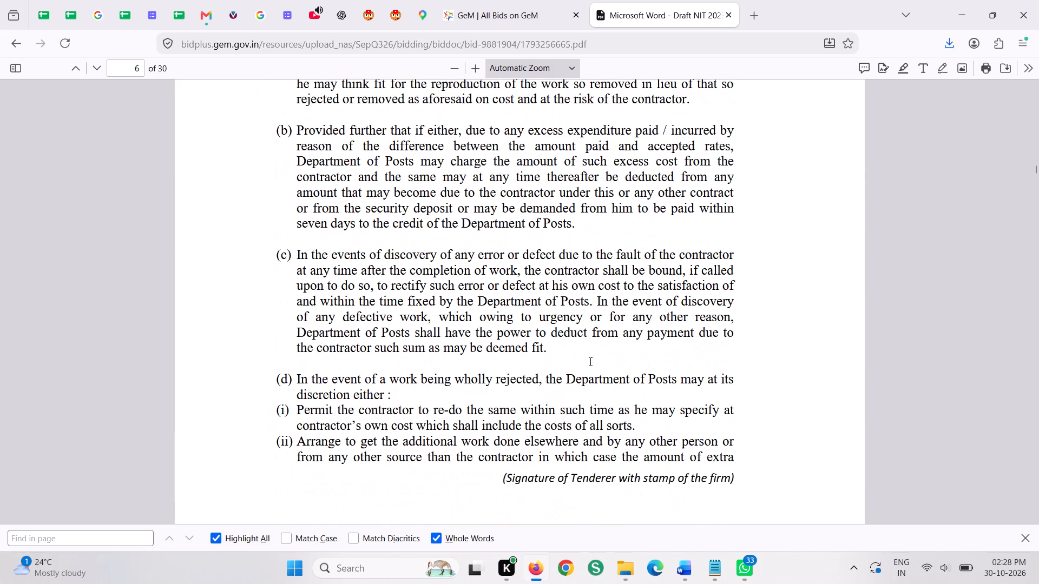
scroll(589, 361, down, 2)
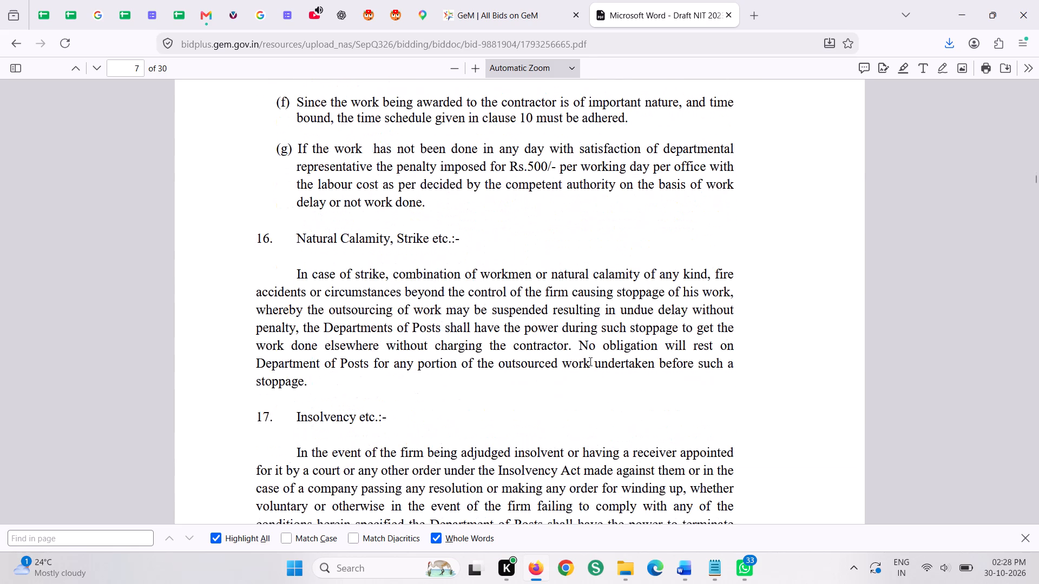
scroll(589, 361, down, 2)
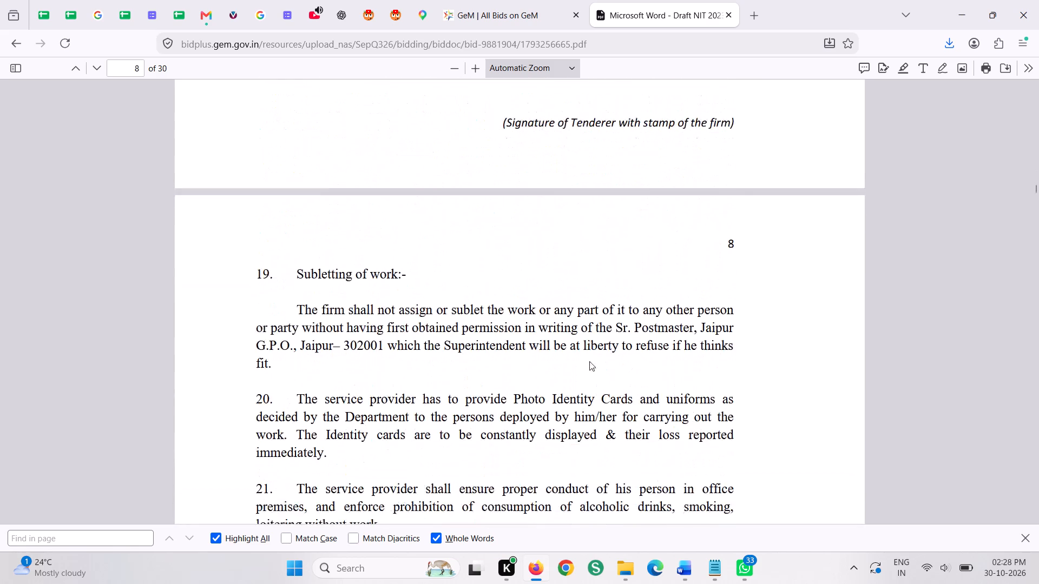
scroll(589, 362, down, 1)
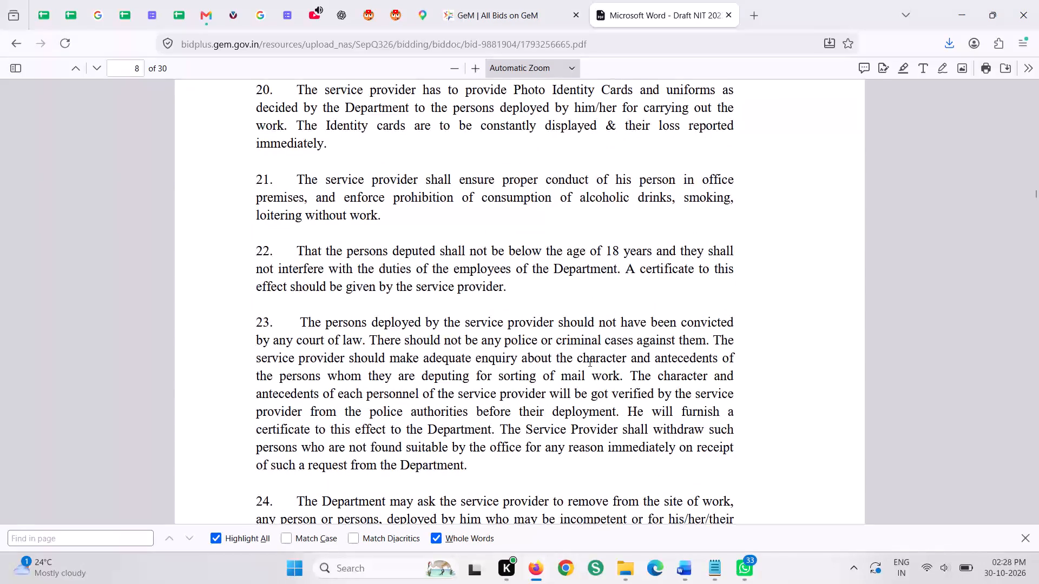
scroll(589, 362, down, 5)
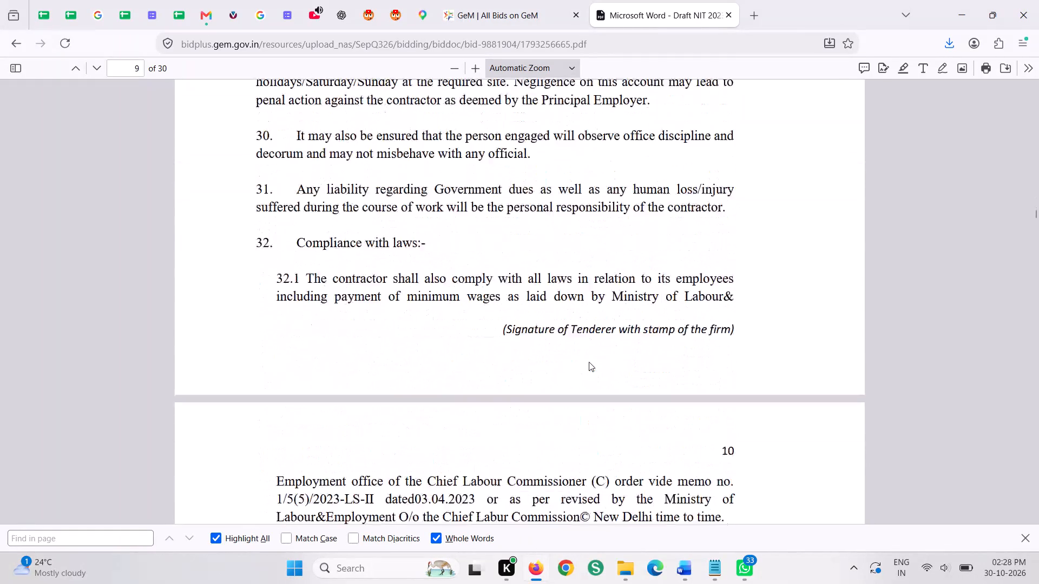
scroll(589, 362, down, 1)
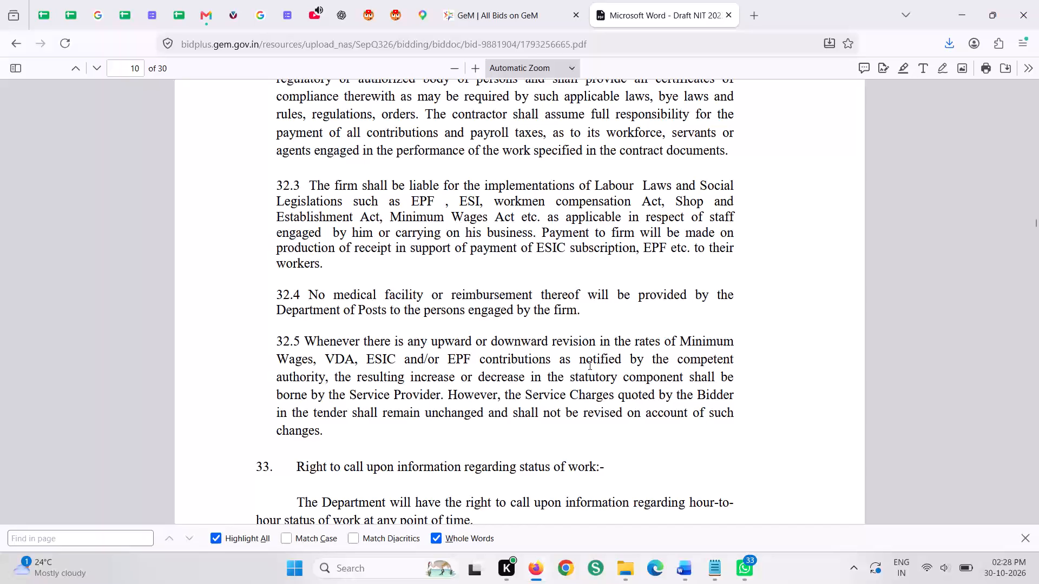
scroll(589, 365, down, 3)
scroll(589, 366, up, 2)
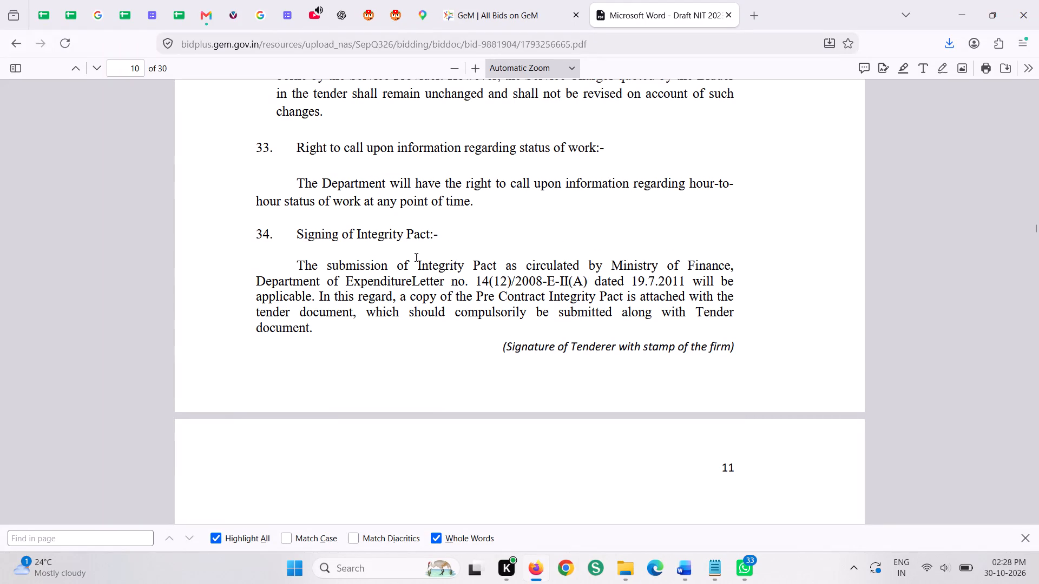
click(360, 234)
drag(360, 234, 424, 236)
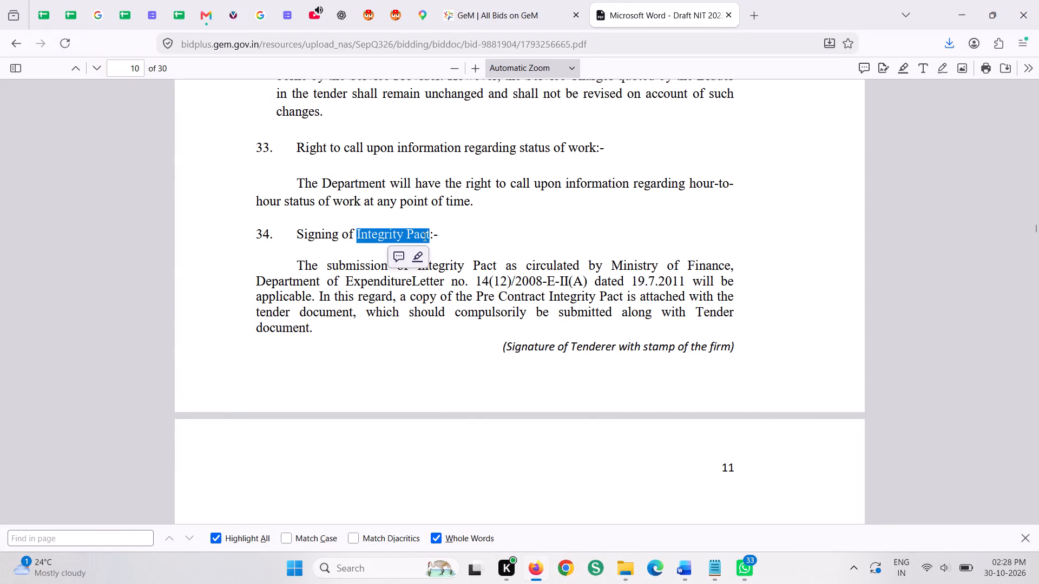
key(ctrl+c)
key(ctrl+c)
key(alt+Tab)
key(ctrl+v)
Read the scope of work document from clause 34 on page 10 through Annexure-III on page 22 for further documents the bidder must submit.
key(alt+Tab)
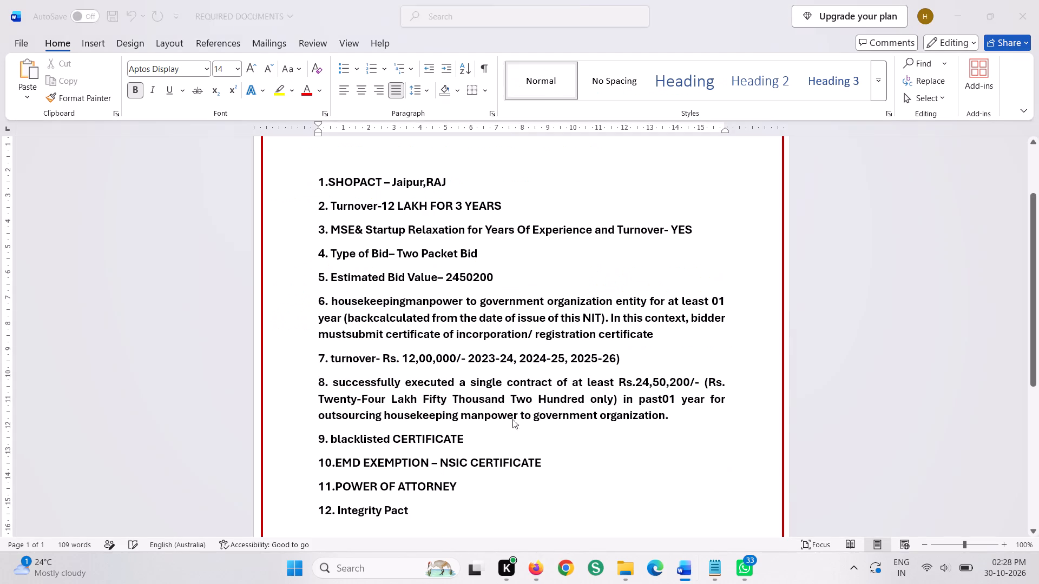
scroll(495, 342, down, 1)
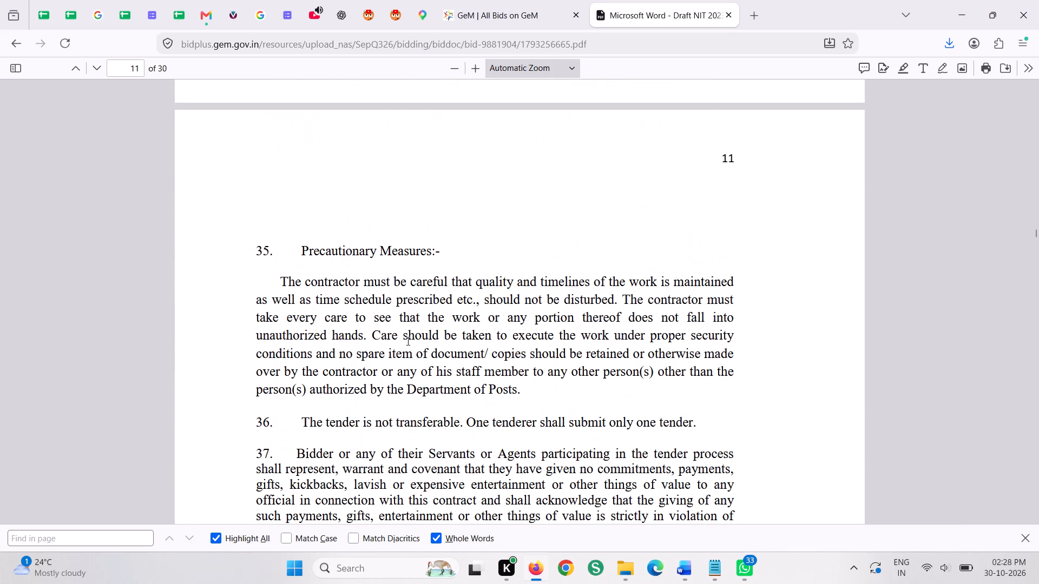
scroll(406, 340, up, 1)
click(640, 300)
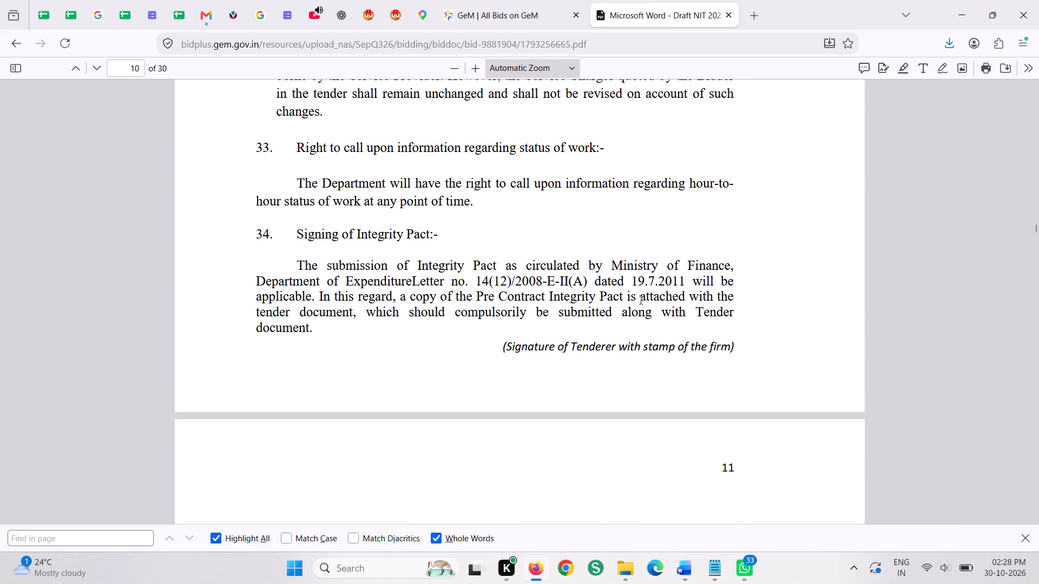
scroll(508, 362, down, 2)
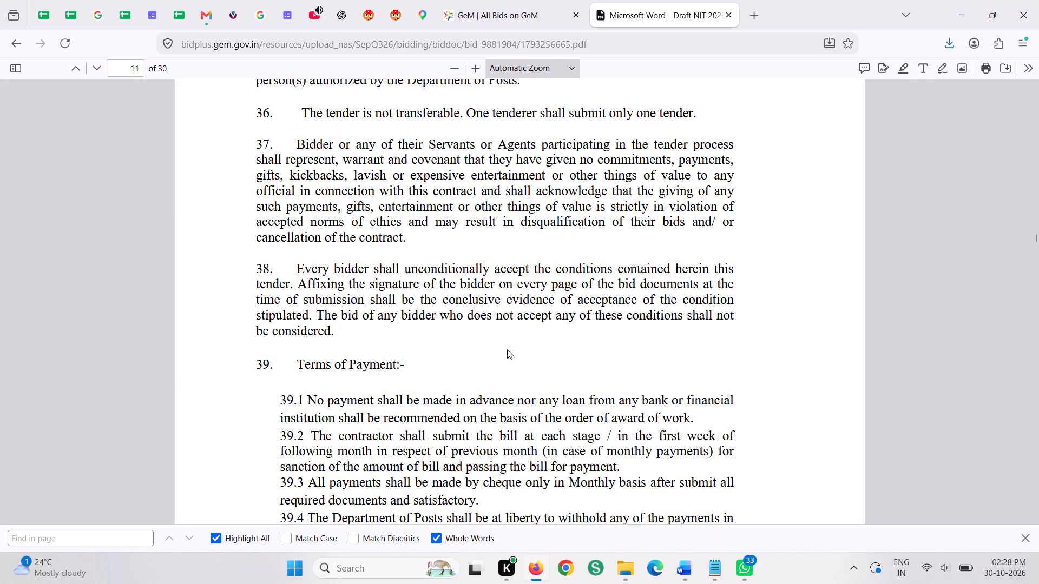
scroll(507, 349, down, 3)
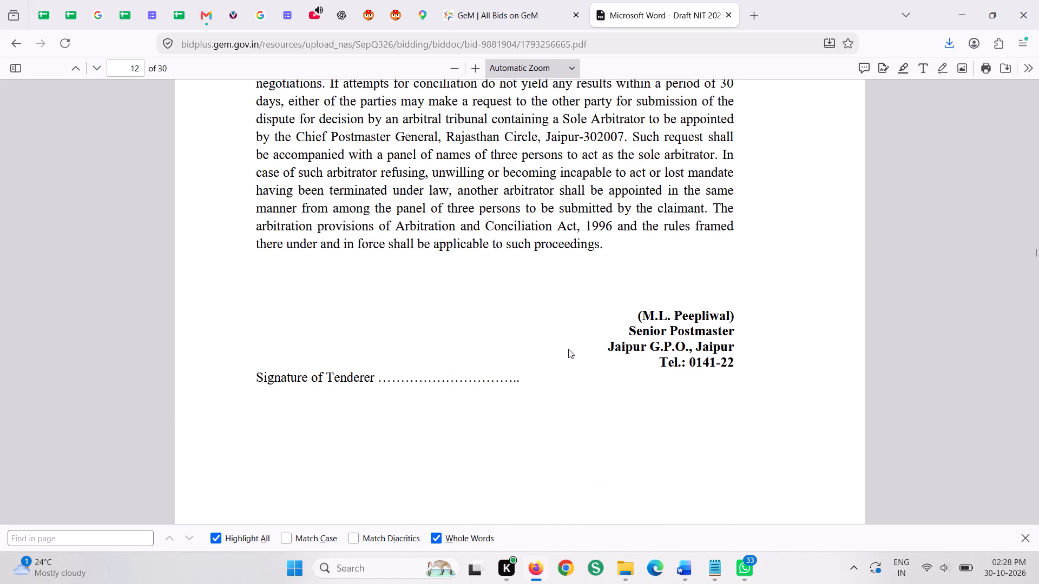
scroll(568, 349, down, 2)
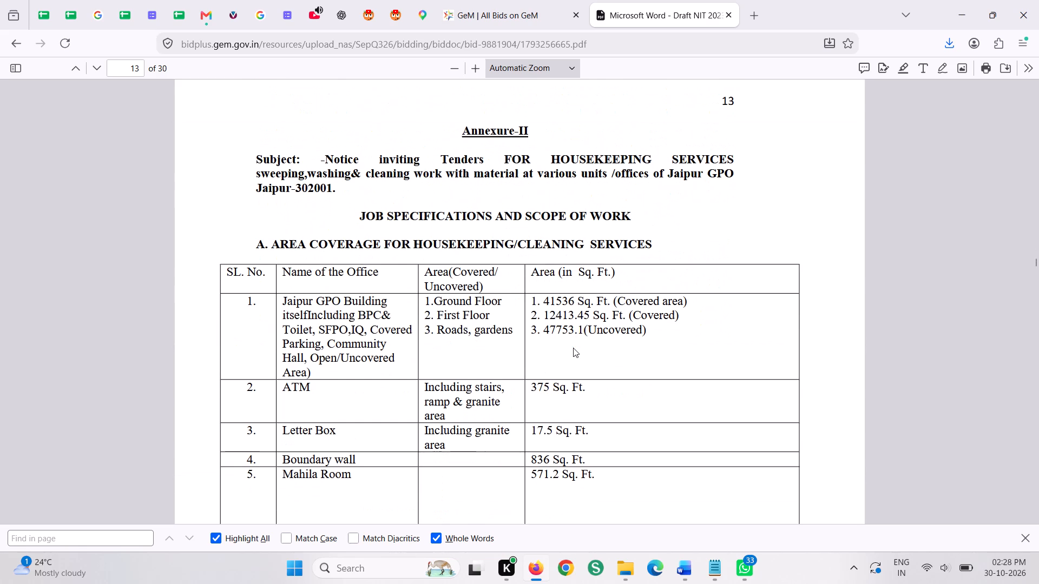
scroll(574, 348, down, 5)
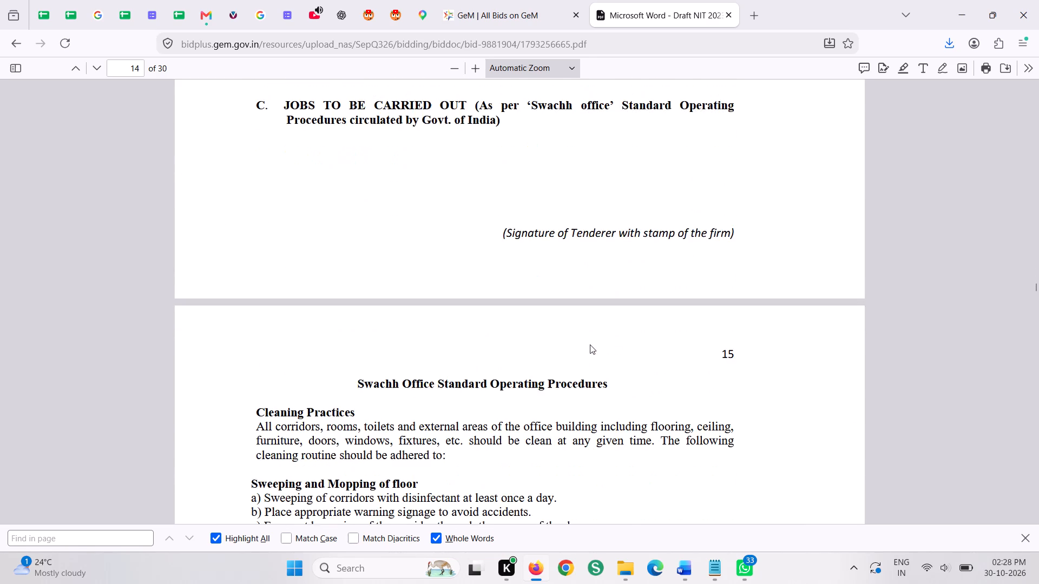
scroll(590, 344, down, 4)
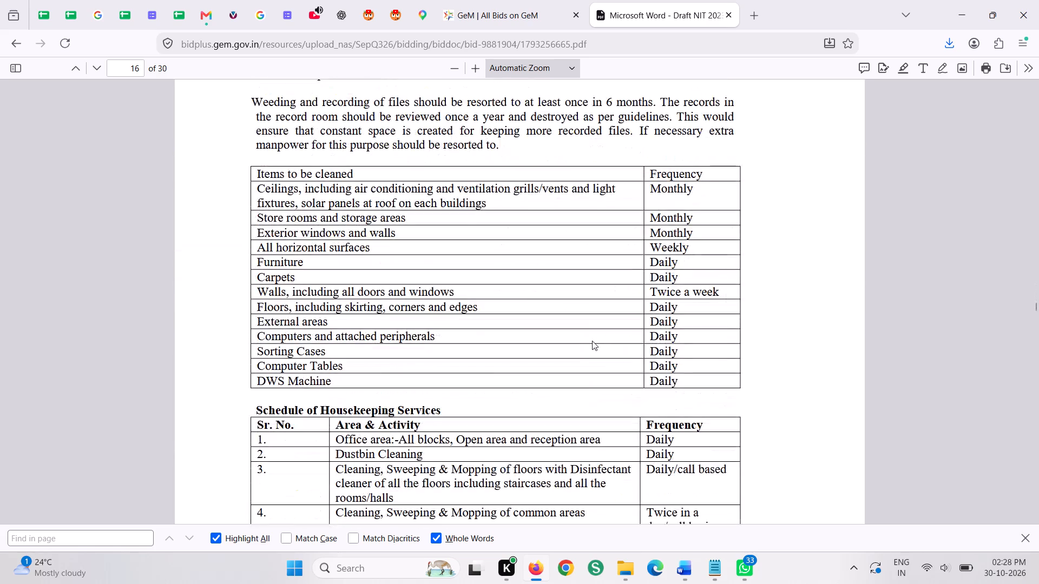
scroll(594, 341, down, 11)
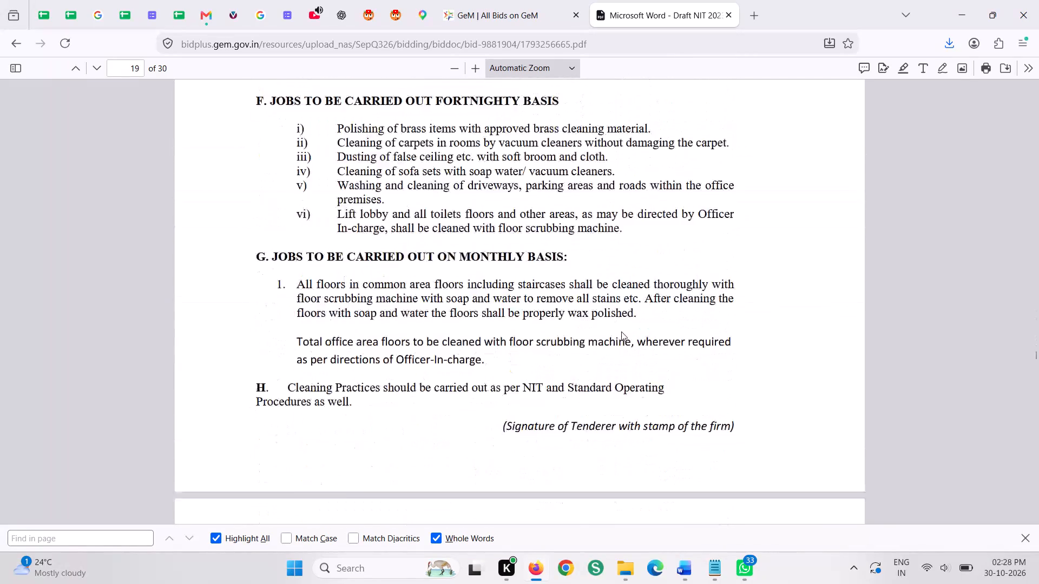
scroll(621, 331, down, 2)
scroll(623, 330, up, 1)
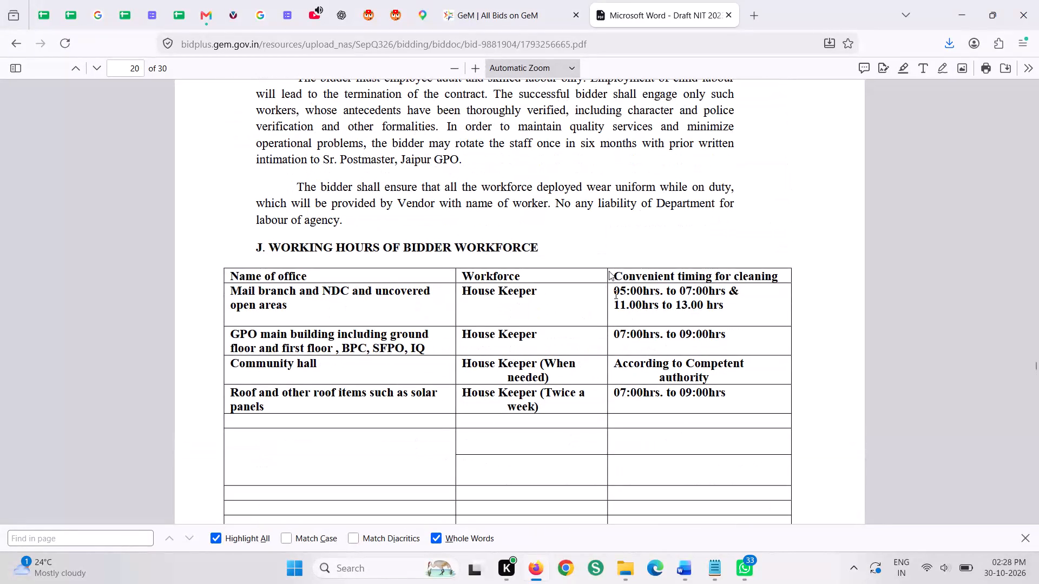
scroll(485, 446, down, 4)
scroll(501, 408, up, 2)
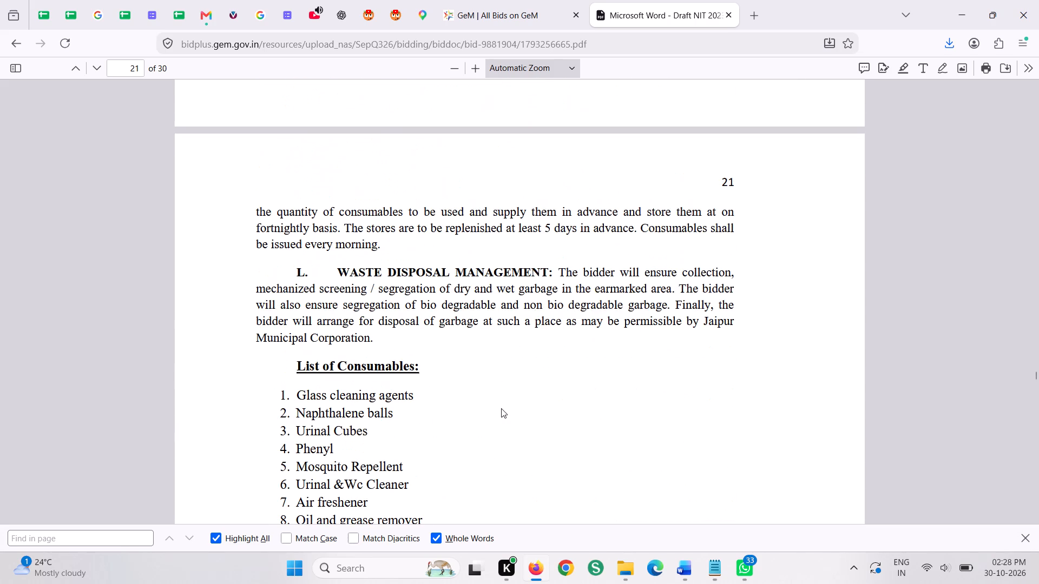
scroll(407, 407, down, 2)
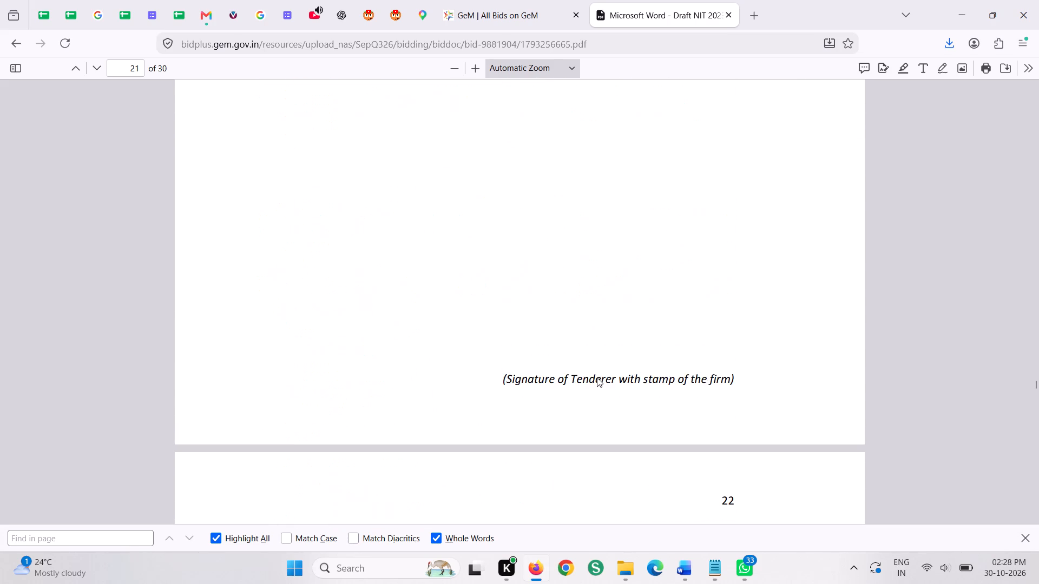
scroll(574, 370, down, 2)
scroll(668, 351, up, 1)
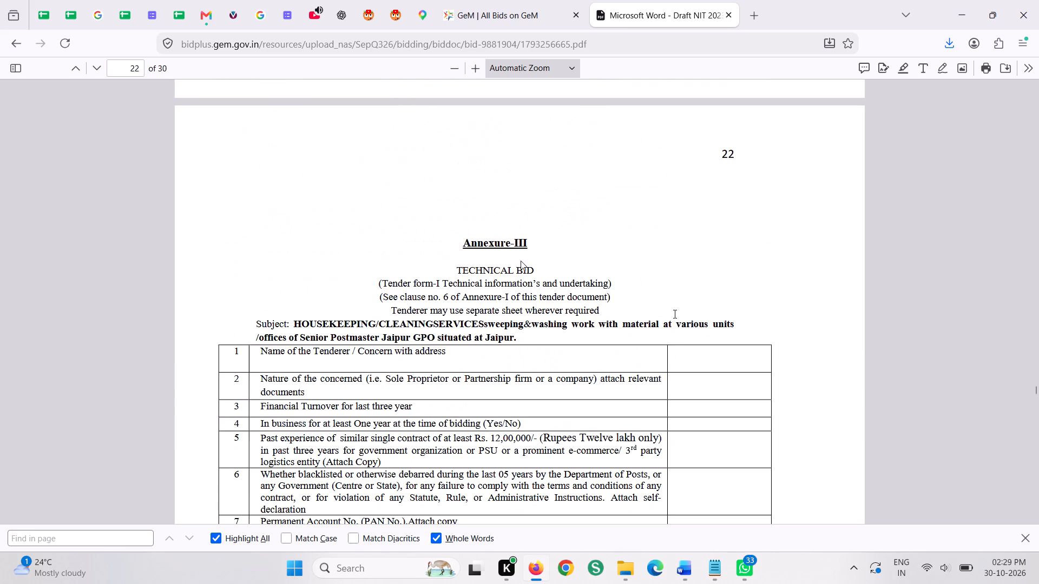
Add item 13 "SCOPE OF WORK-PG.NO-22 (TECHNICAL BID) FILL" to the Word list, copying the bracketed term from the Annexure-III heading on page 22.
click(492, 243)
click(466, 268)
drag(466, 268, 520, 267)
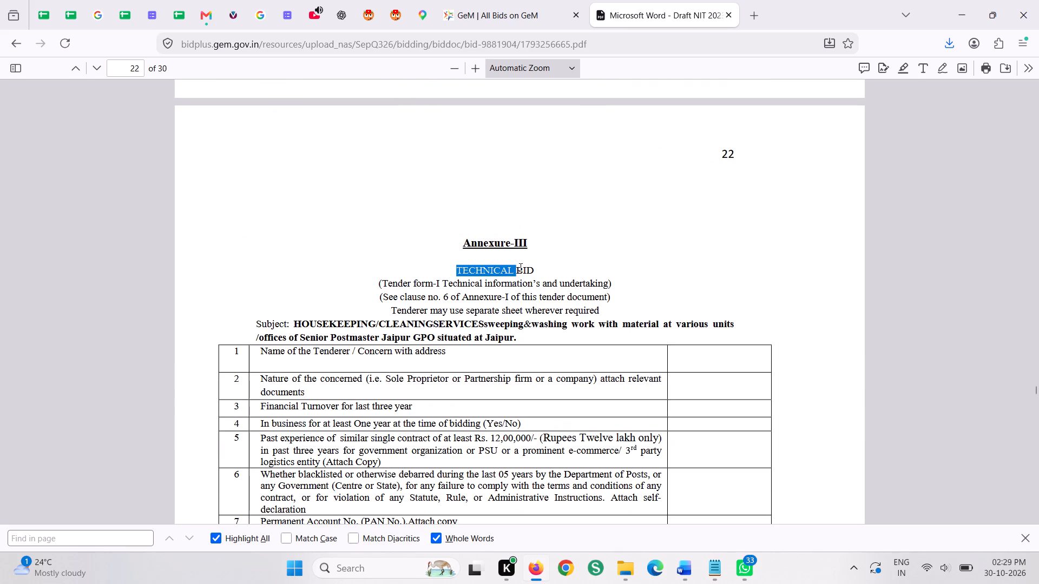
drag(520, 267, 522, 268)
key(ctrl+c)
key(ctrl+c)
key(ctrl+c)
key(ctrl+c)
key(alt+Tab)
key(alt+Tab)
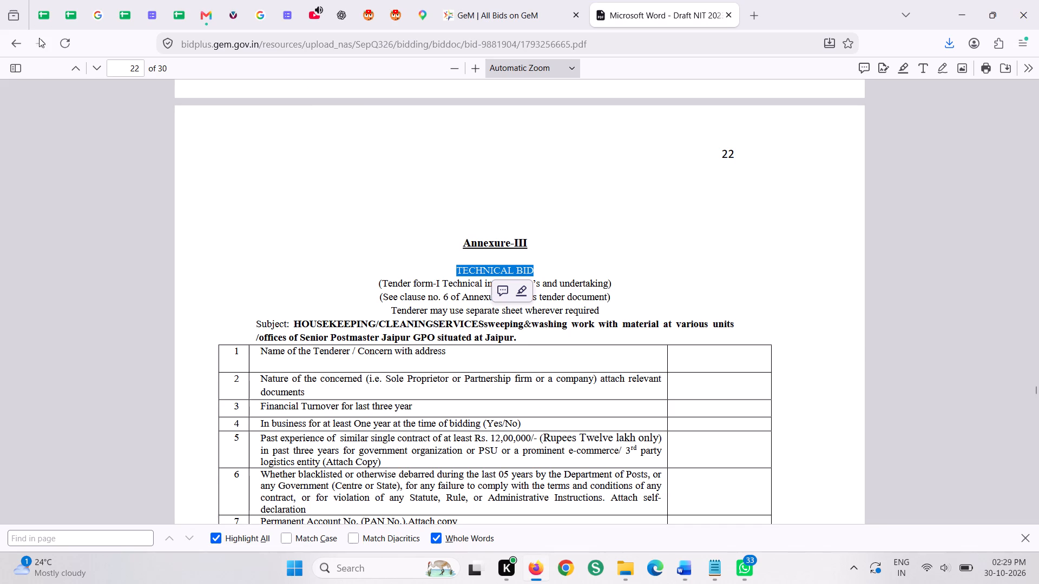
click(19, 45)
click(541, 261)
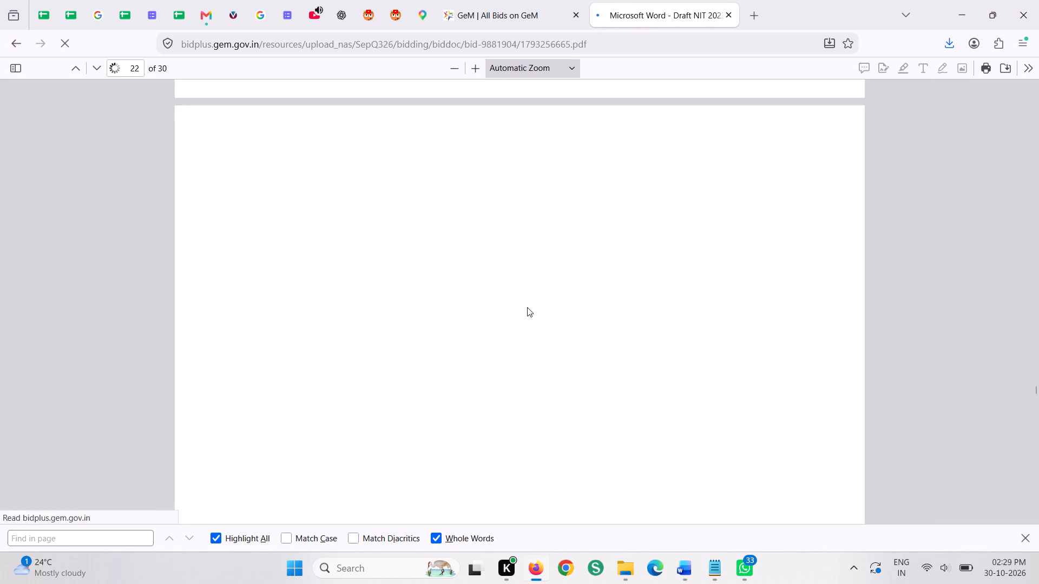
scroll(527, 307, down, 1)
key(alt+Tab)
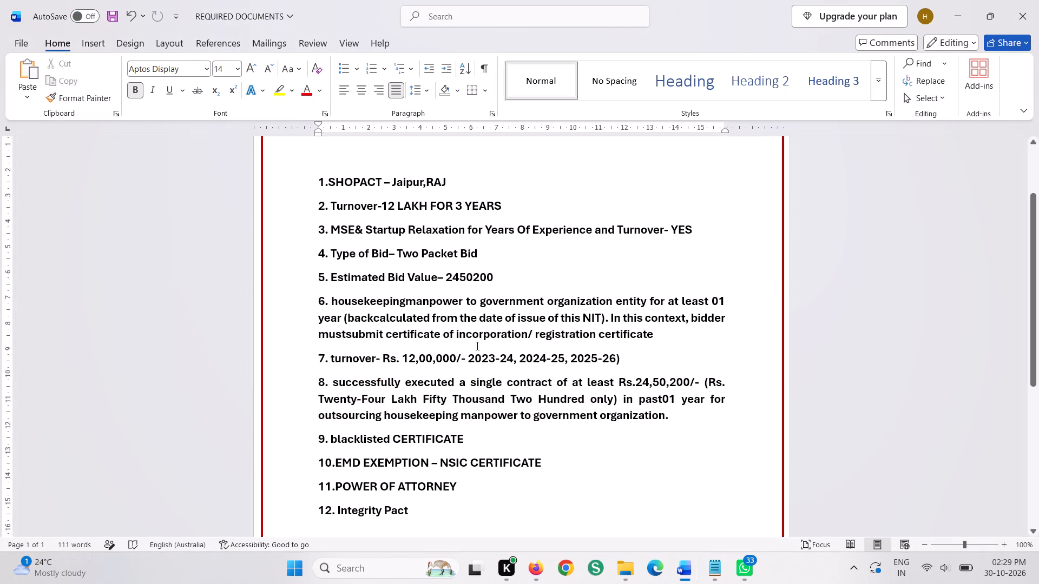
key(Return)
text(13.)
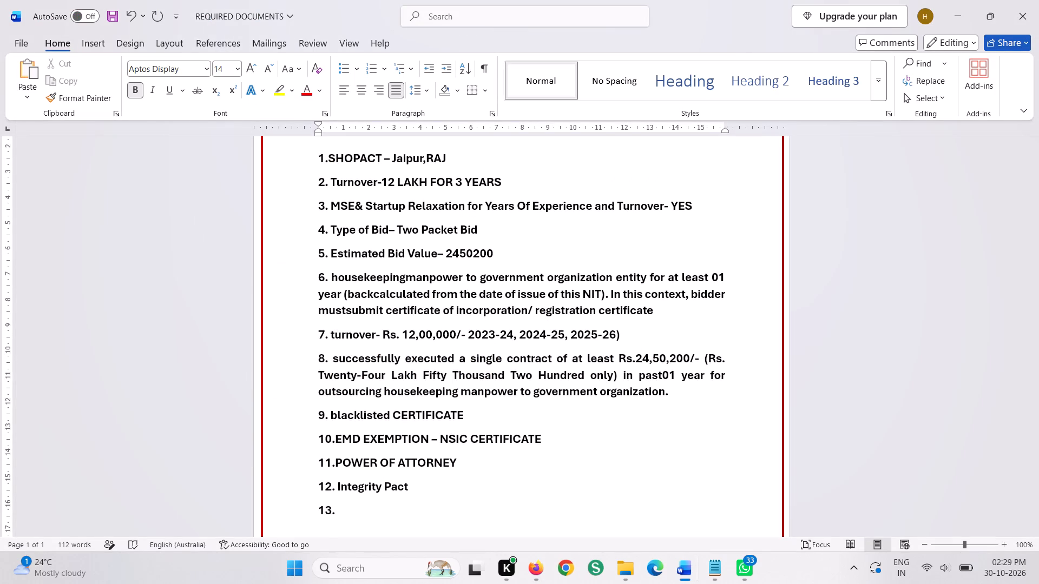
text(SCOPE OF WOR)
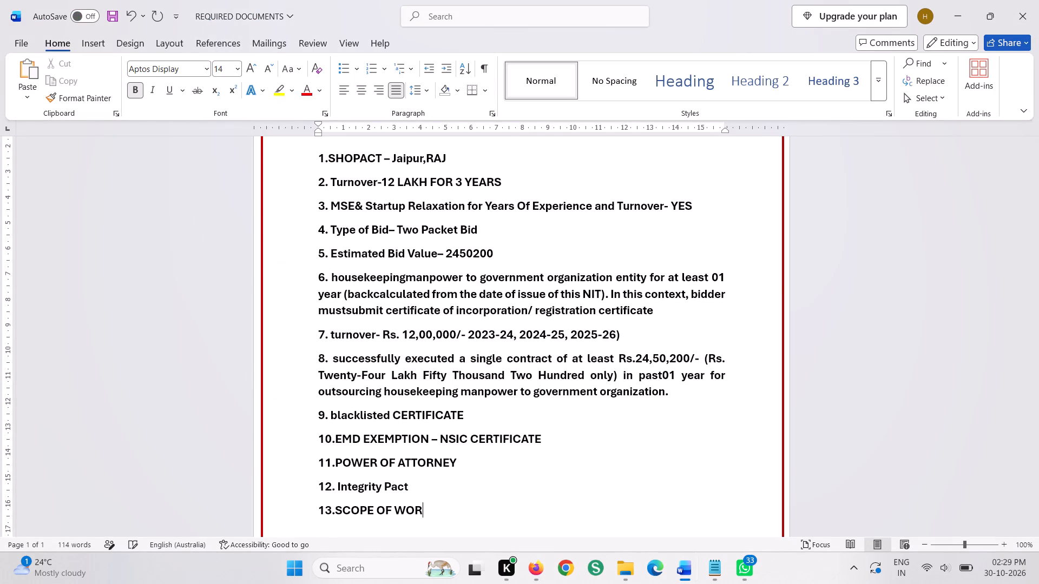
text(K-PG)
key(period)
text(NO-)
key(alt+Tab)
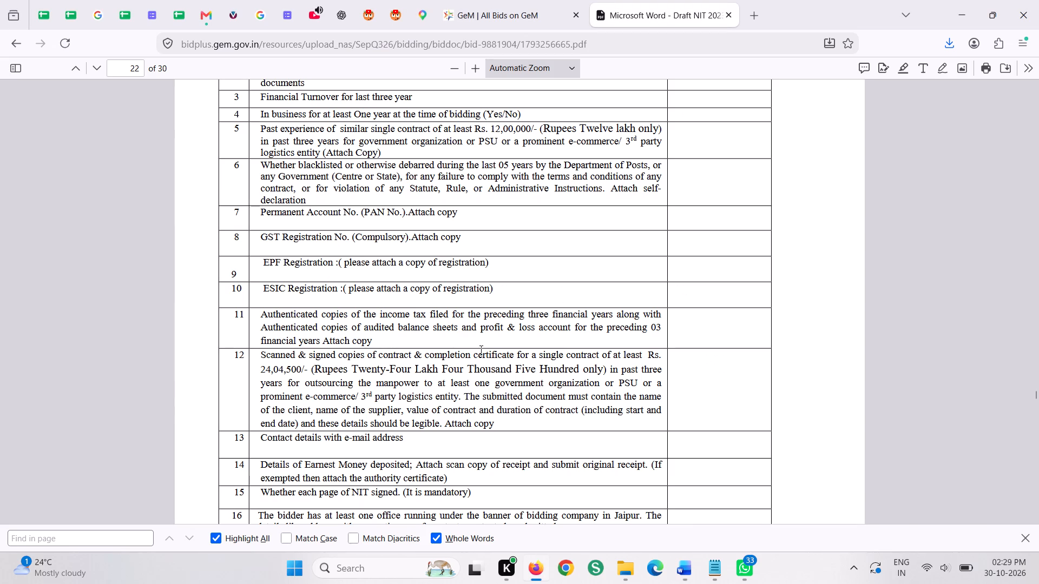
scroll(475, 347, up, 1)
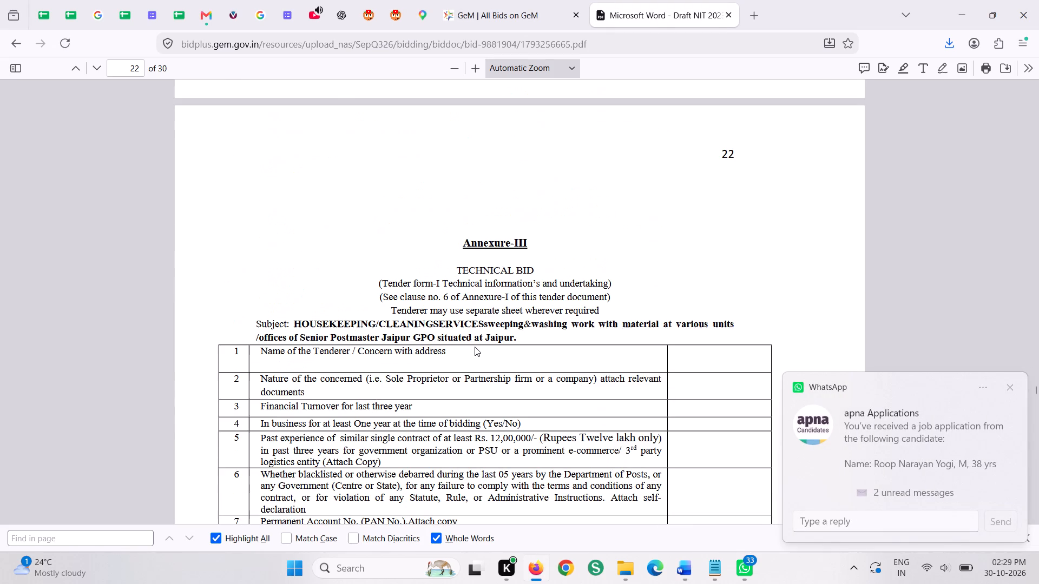
key(alt+Tab)
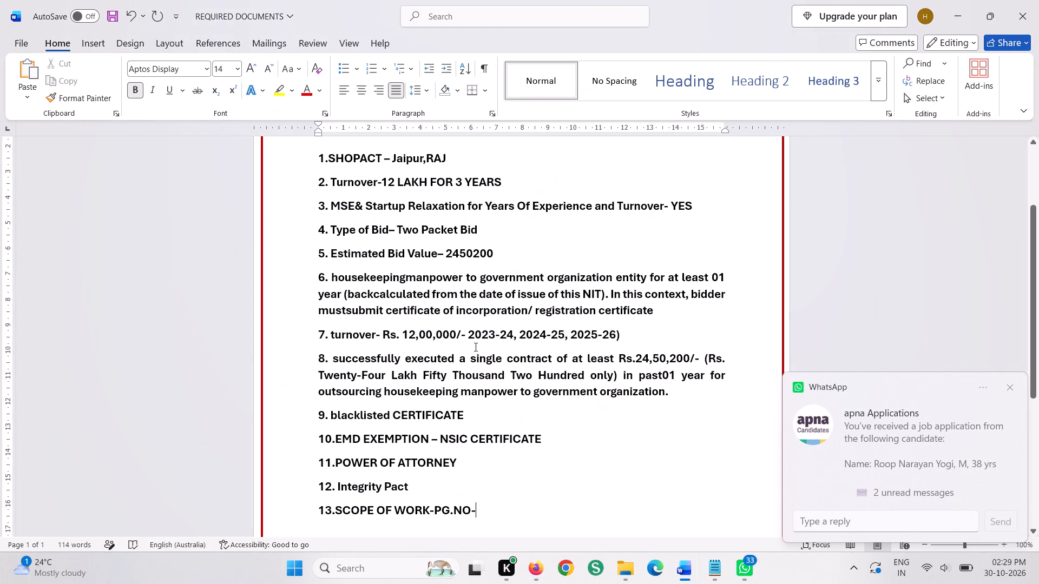
key(alt+Tab)
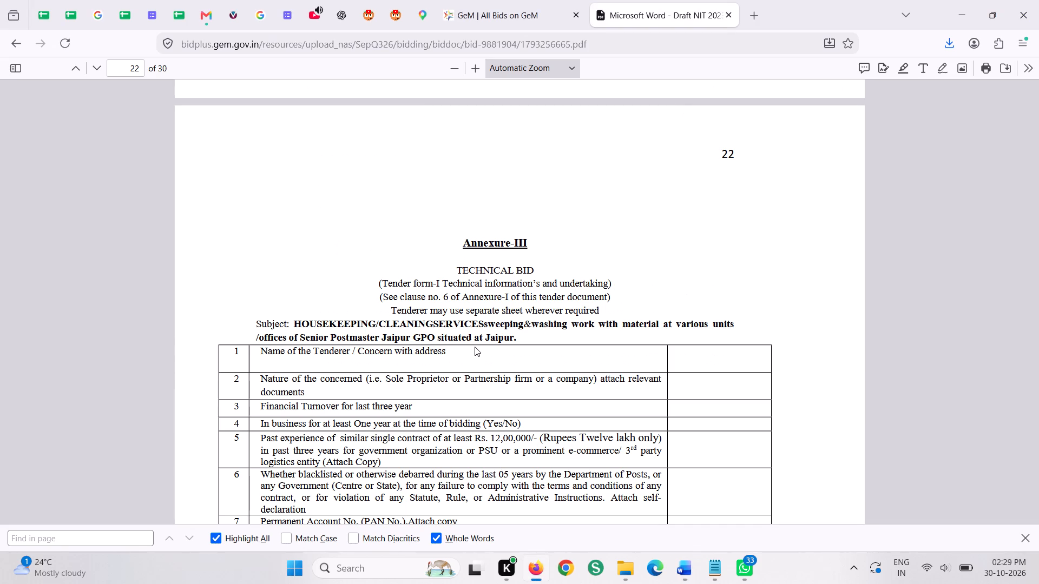
key(alt+Tab)
key(alt+Tab)
key(alt+Tab)
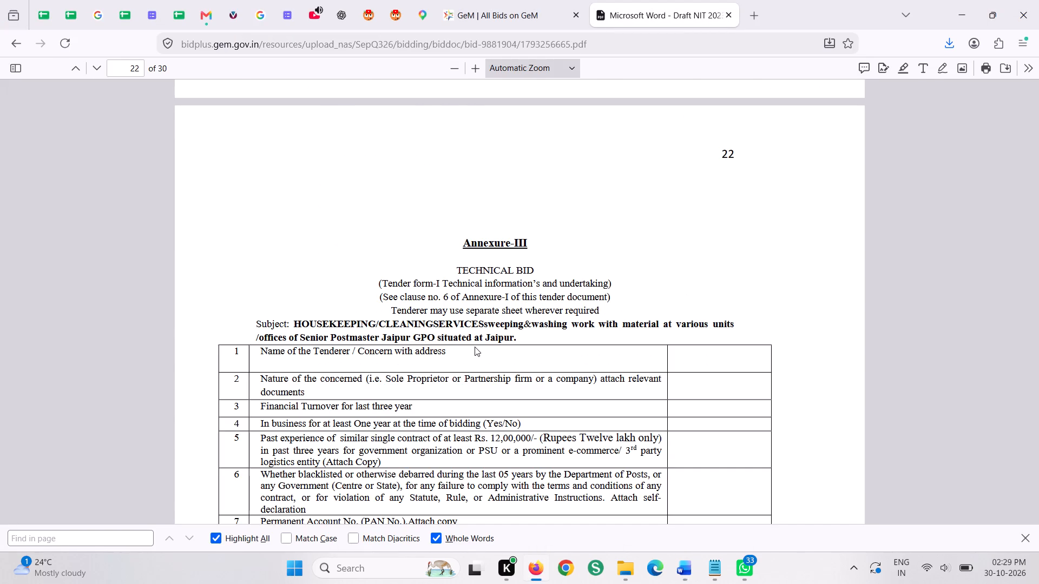
text(22)
key(space)
key(shift+parenleft)
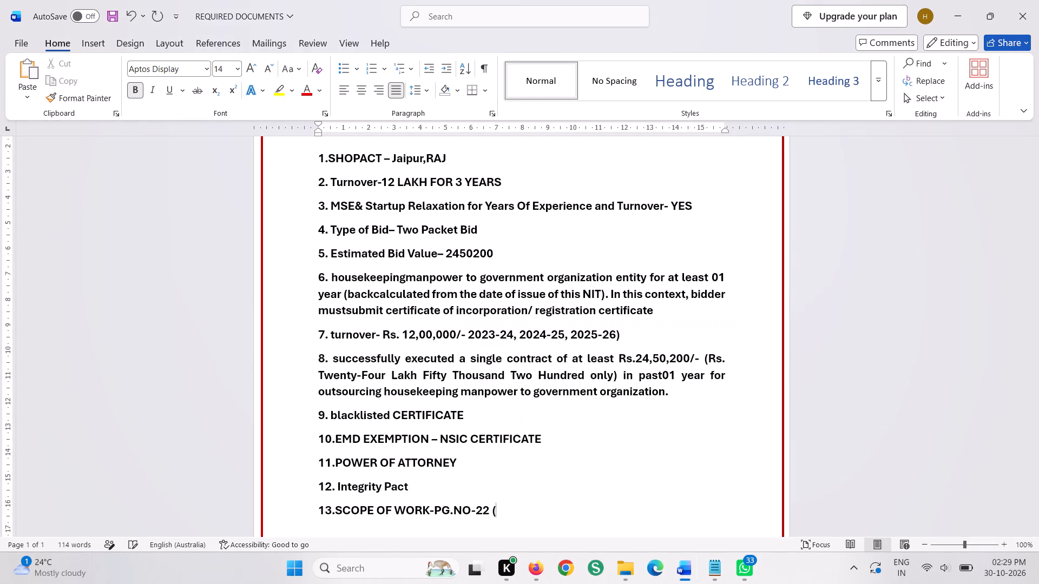
key(ctrl+shift+v)
text() FILL)
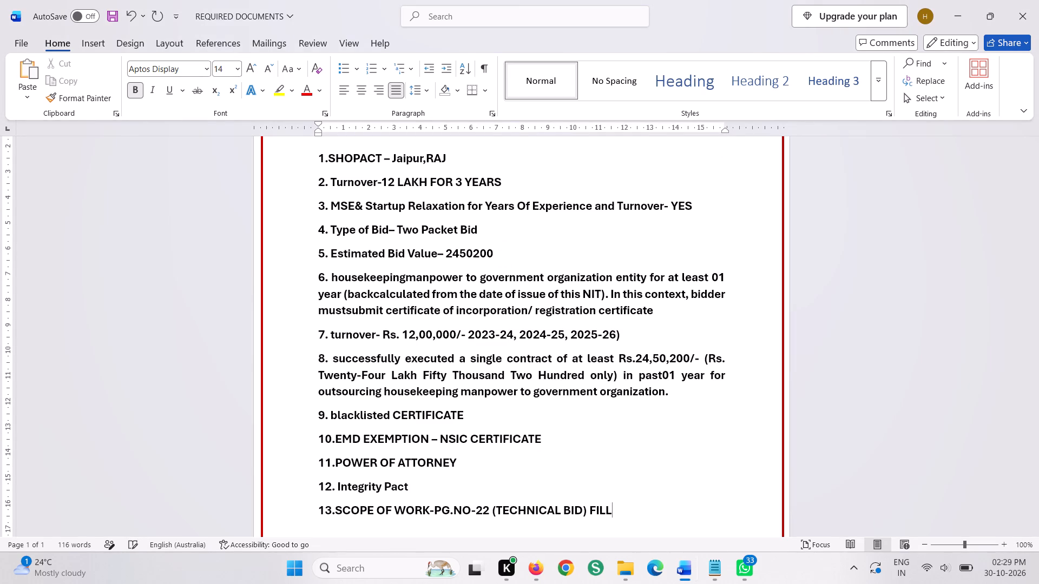
Start item 14 in the Word list and check the rest of the page 22 technical bid form for its entry.
key(Return)
text(14.)
key(alt+Tab)
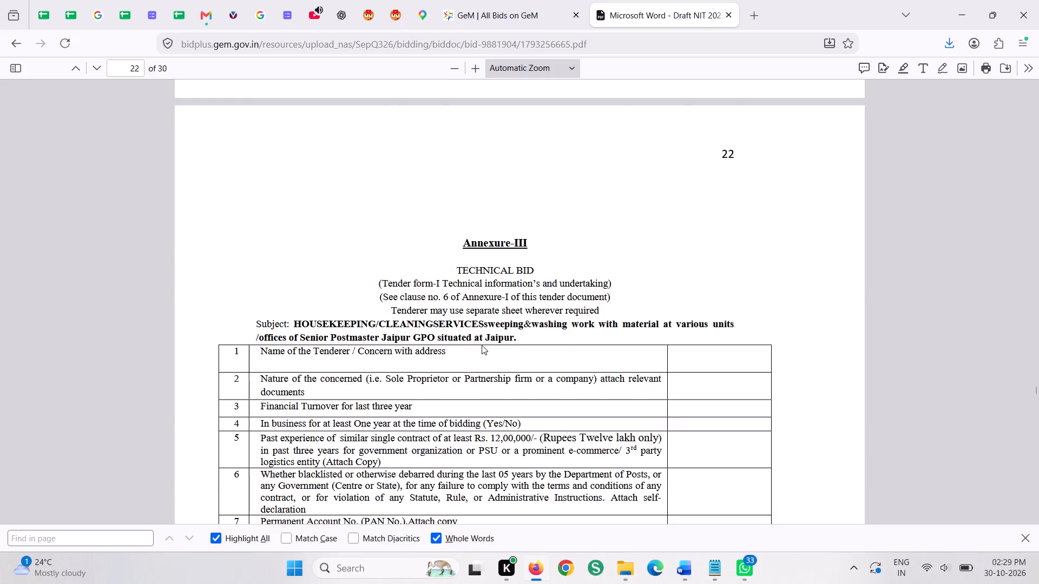
scroll(482, 345, down, 1)
ctrl+scroll(540, 245, up, 1)
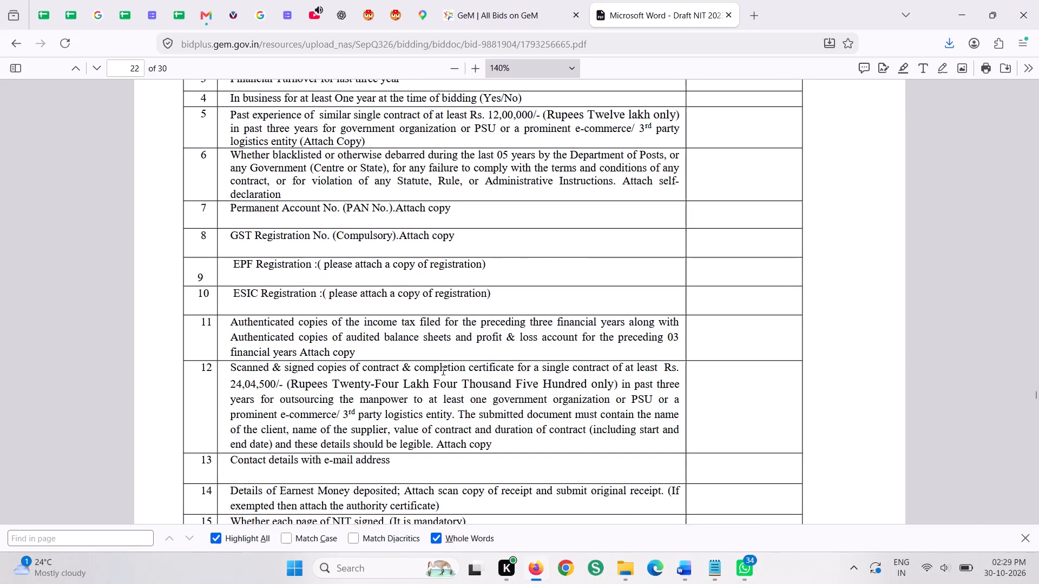
scroll(430, 366, down, 1)
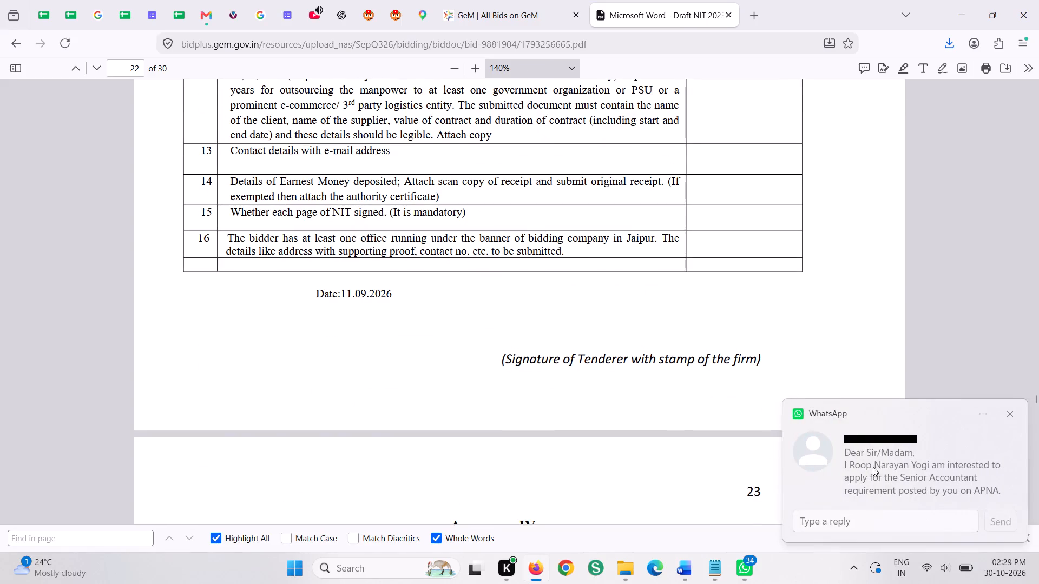
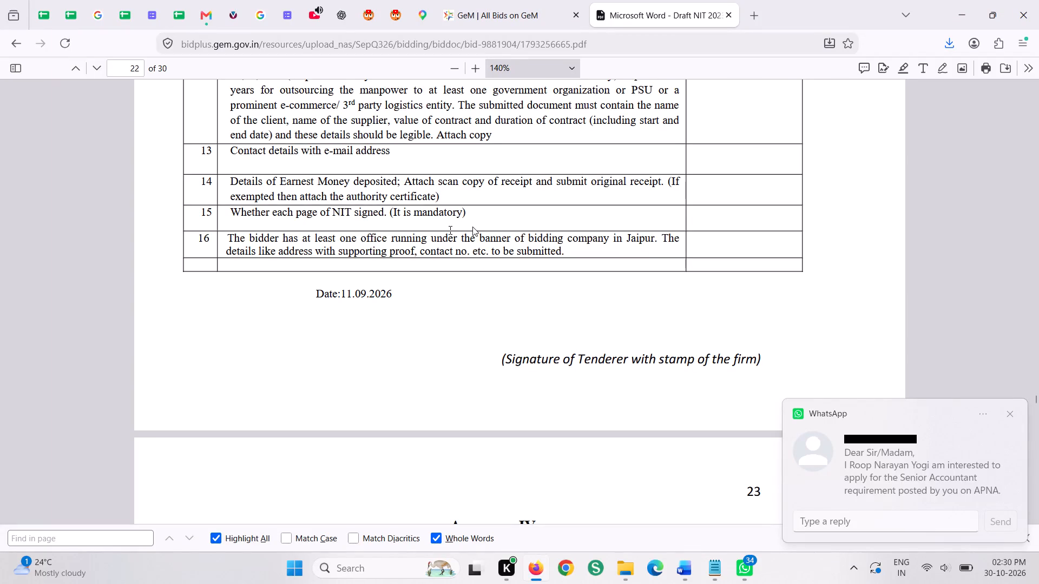
Fill item 14 in the Word list with row 12's text on page 22, from "a single contract of at least Rs. 24,04,500/-" through "should be legible".
scroll(472, 269, up, 1)
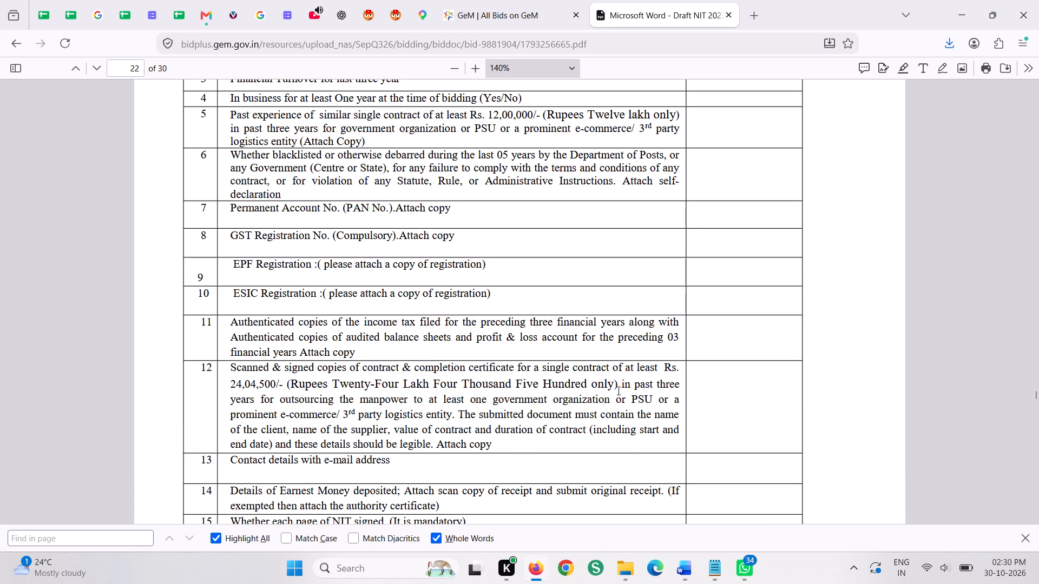
click(522, 369)
click(542, 367)
drag(542, 367, 389, 433)
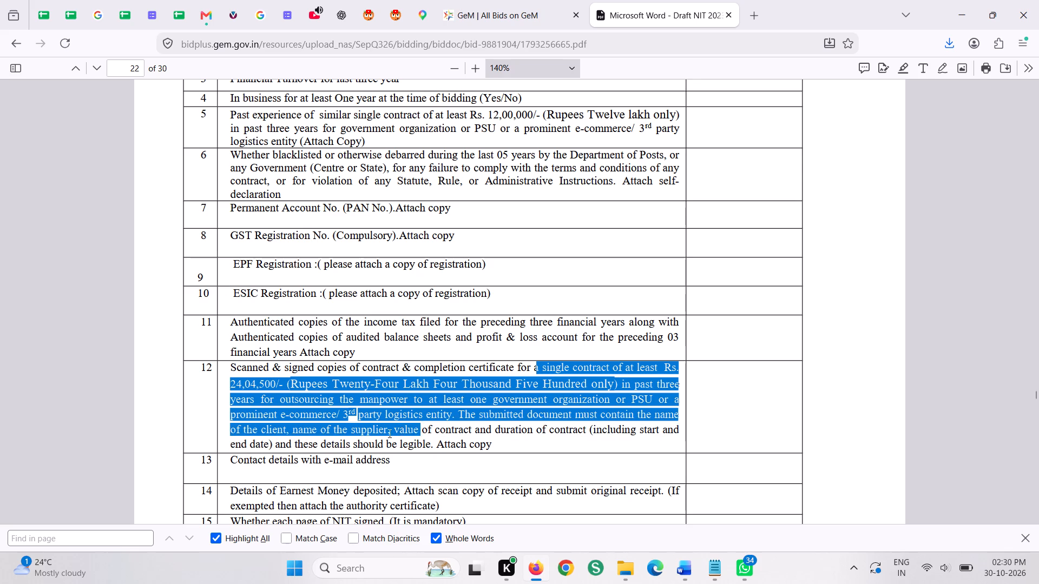
drag(389, 433, 323, 443)
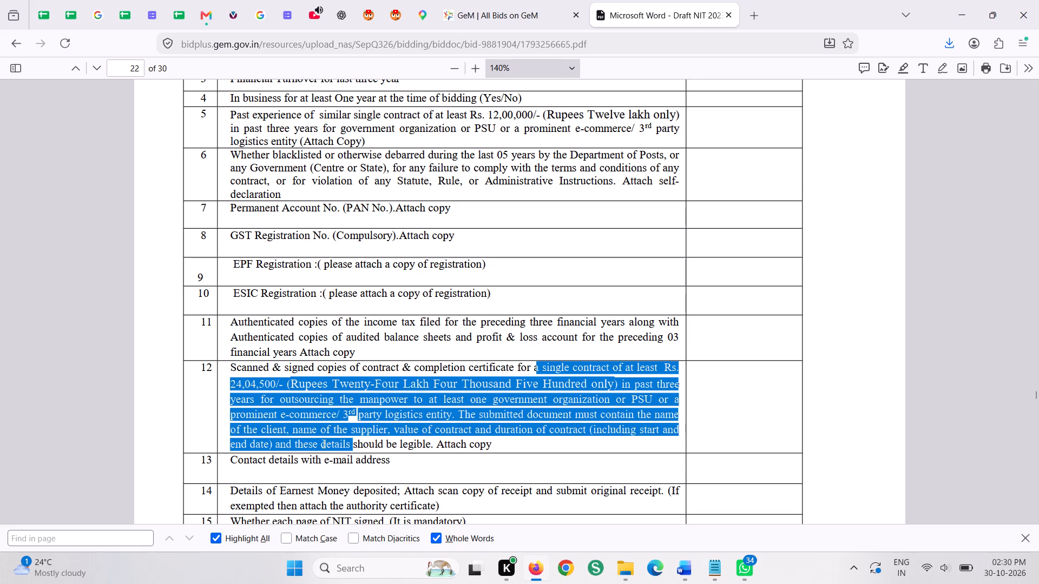
drag(323, 443, 425, 441)
key(ctrl+c)
key(ctrl+c)
key(alt+Tab)
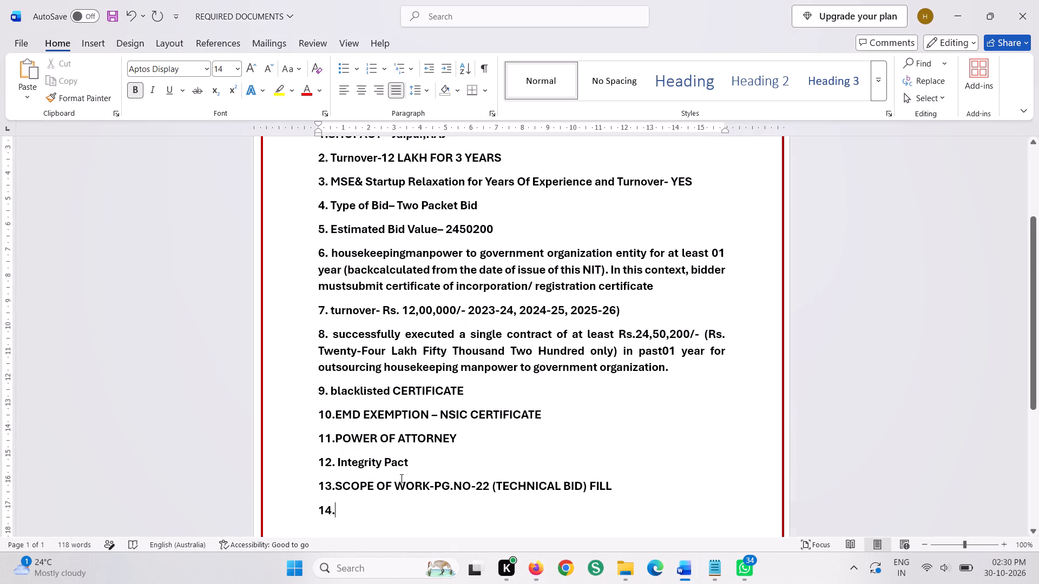
key(ctrl+v)
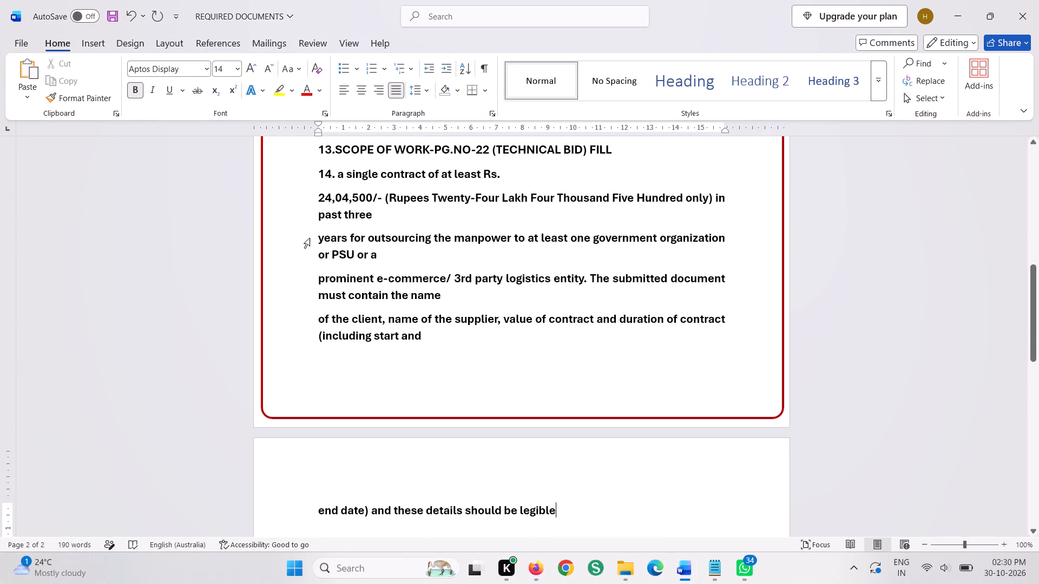
Remove the line breaks inside item 14 so the pasted contract requirement forms one continuous paragraph.
click(311, 238)
click(320, 200)
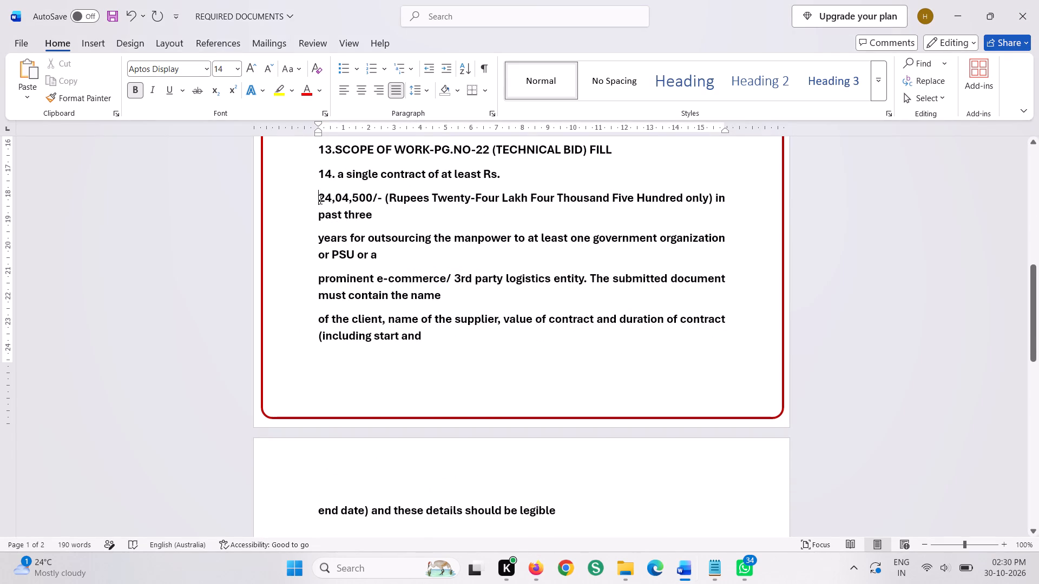
key(BackSpace)
click(317, 313)
key(BackSpace)
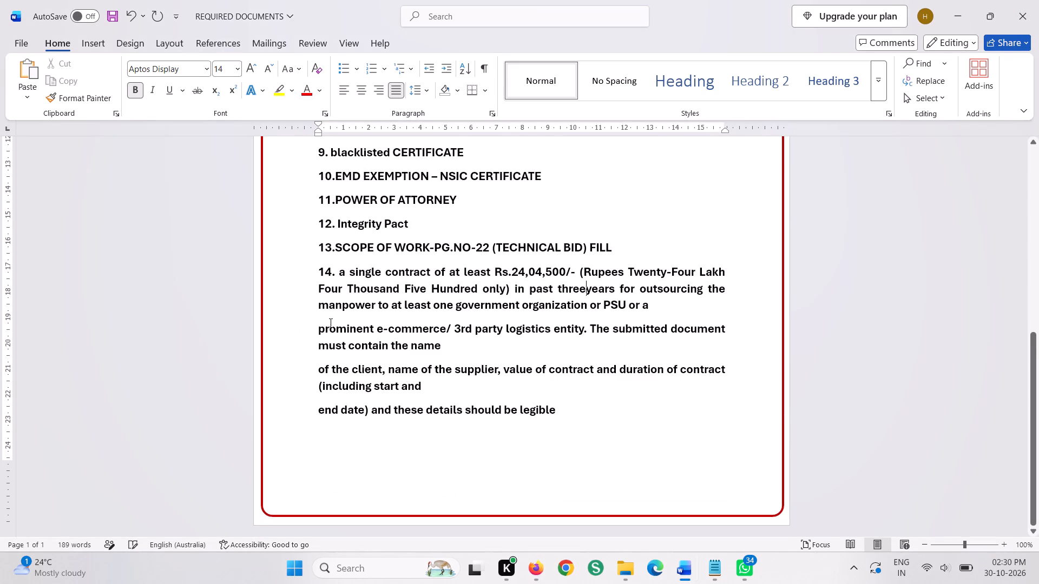
click(315, 329)
key(BackSpace)
click(317, 355)
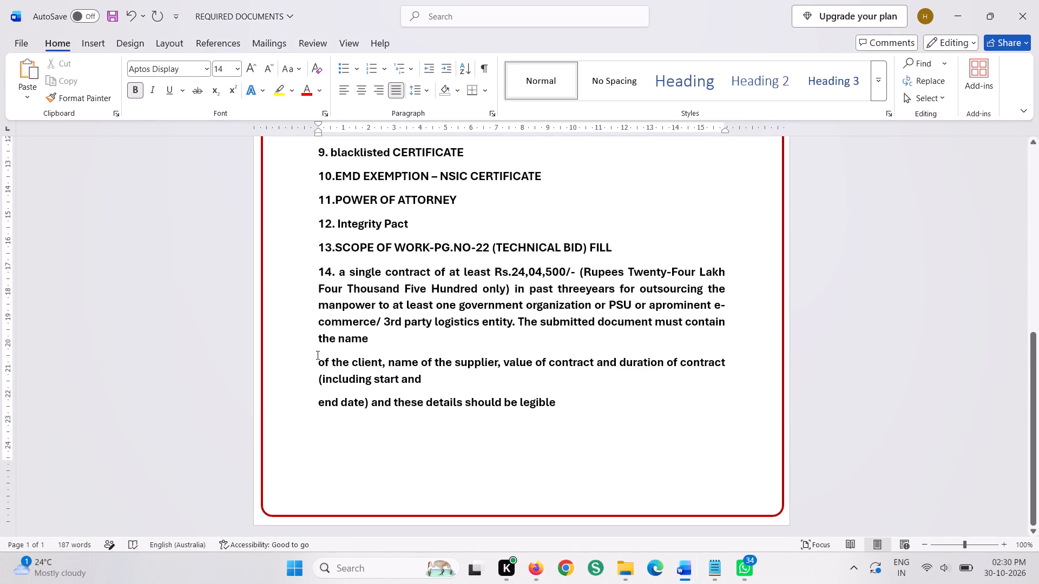
key(BackSpace)
click(317, 376)
key(BackSpace)
Check the technical bid form on page 22 and the Annexure-IV Commercial Bid on page 23 of the scope PDF for further required documents.
key(alt+Tab)
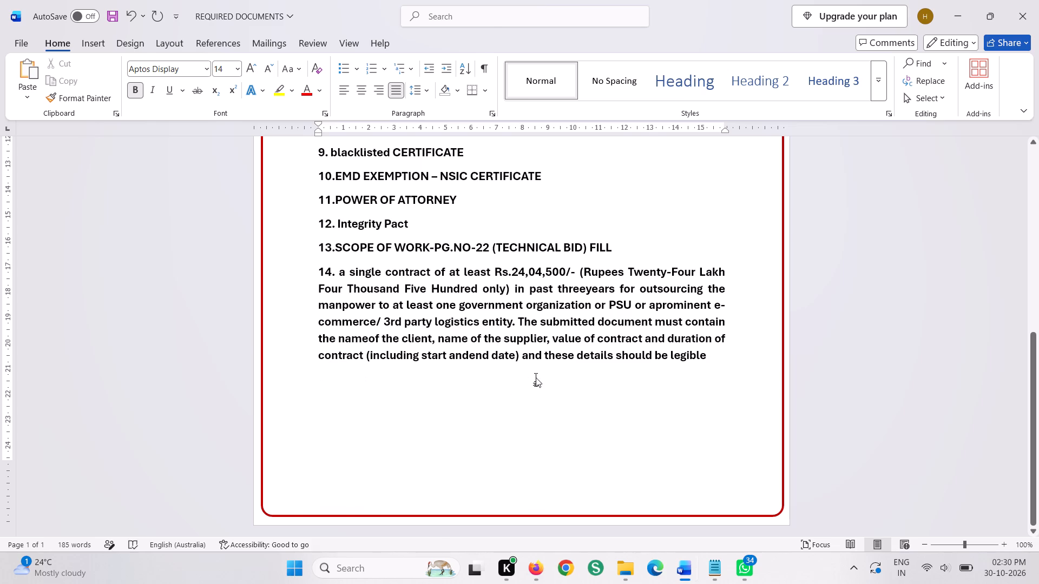
scroll(357, 345, up, 1)
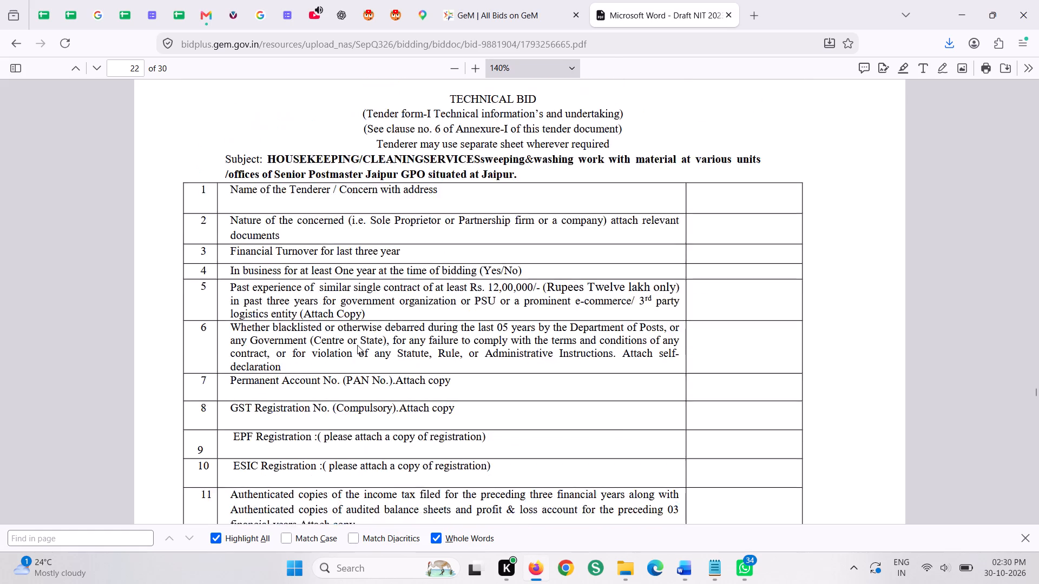
scroll(357, 345, down, 2)
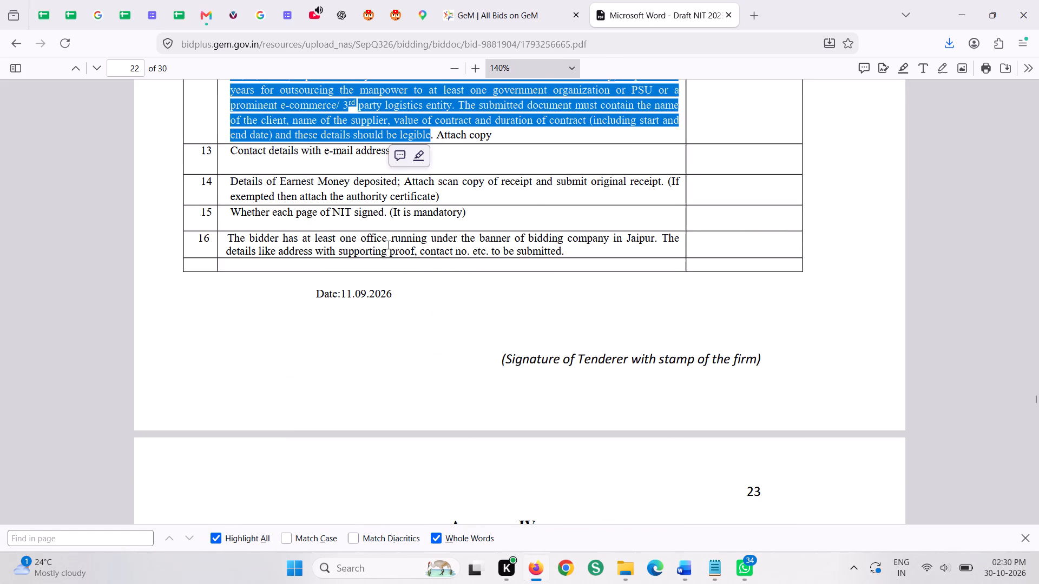
scroll(438, 326, down, 1)
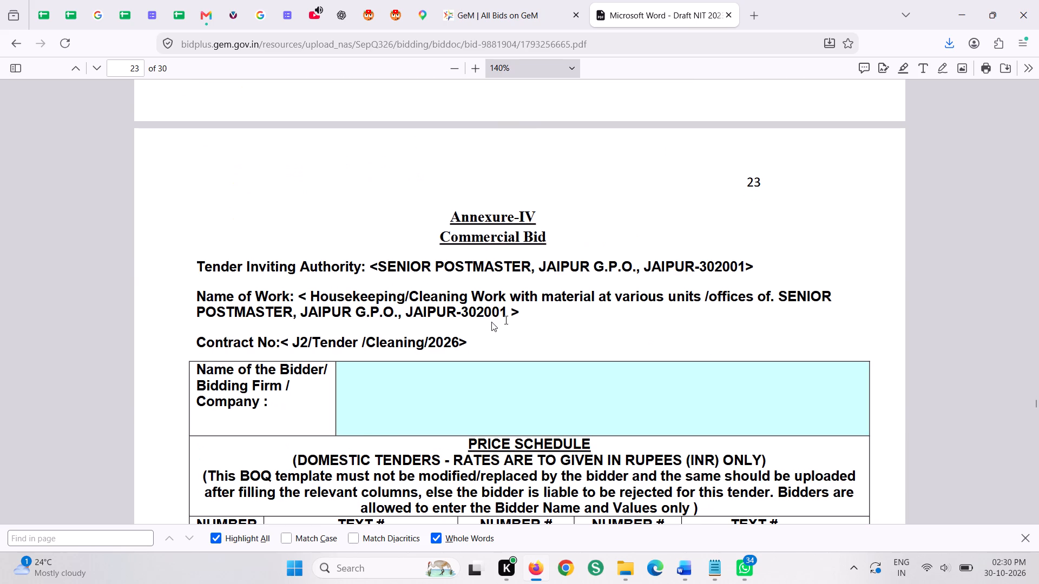
scroll(491, 322, down, 2)
scroll(492, 322, up, 1)
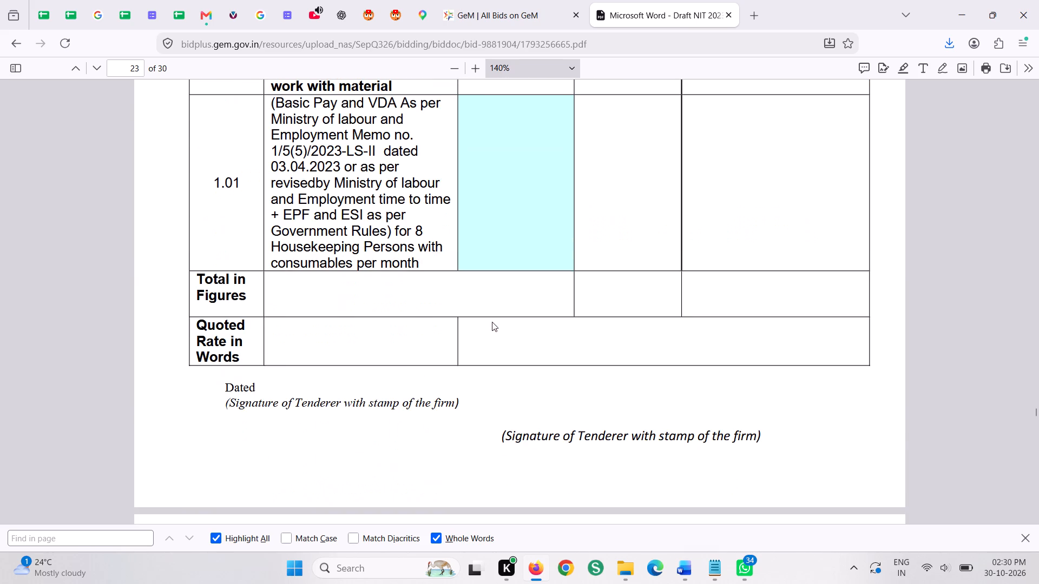
scroll(516, 322, up, 1)
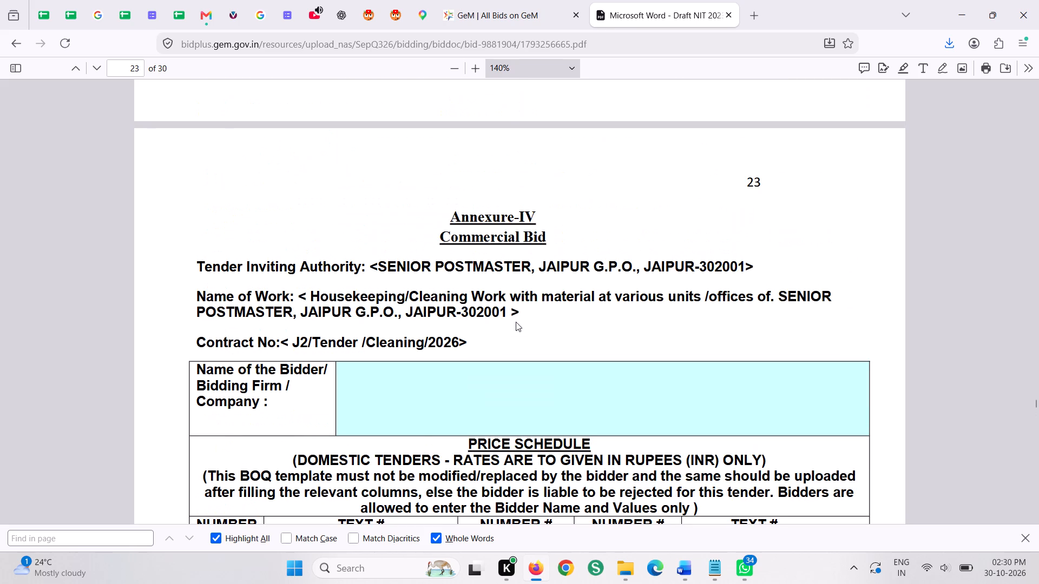
scroll(519, 323, down, 1)
scroll(612, 315, down, 1)
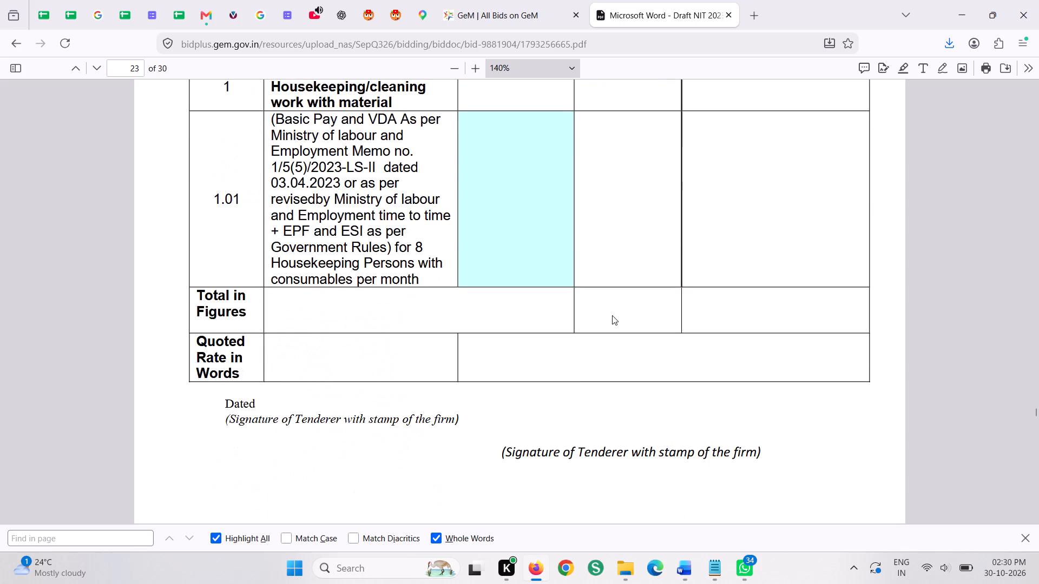
scroll(613, 315, up, 1)
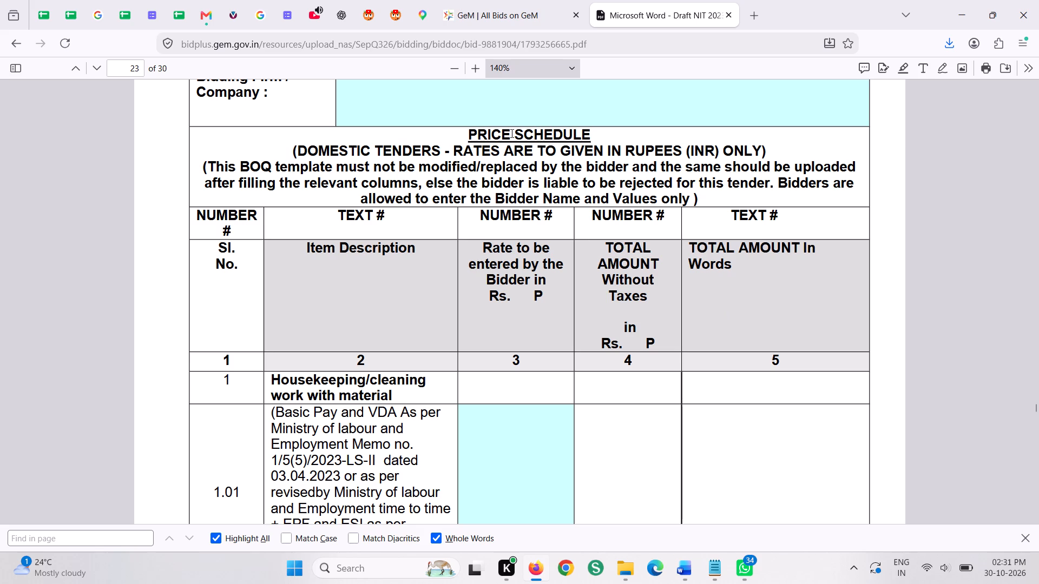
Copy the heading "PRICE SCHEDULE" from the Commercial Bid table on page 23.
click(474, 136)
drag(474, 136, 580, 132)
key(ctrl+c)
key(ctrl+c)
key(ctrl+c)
Re-read the Annexure-IV Commercial Bid page, including the note on filling in and uploading the BOQ template.
scroll(488, 259, up, 2)
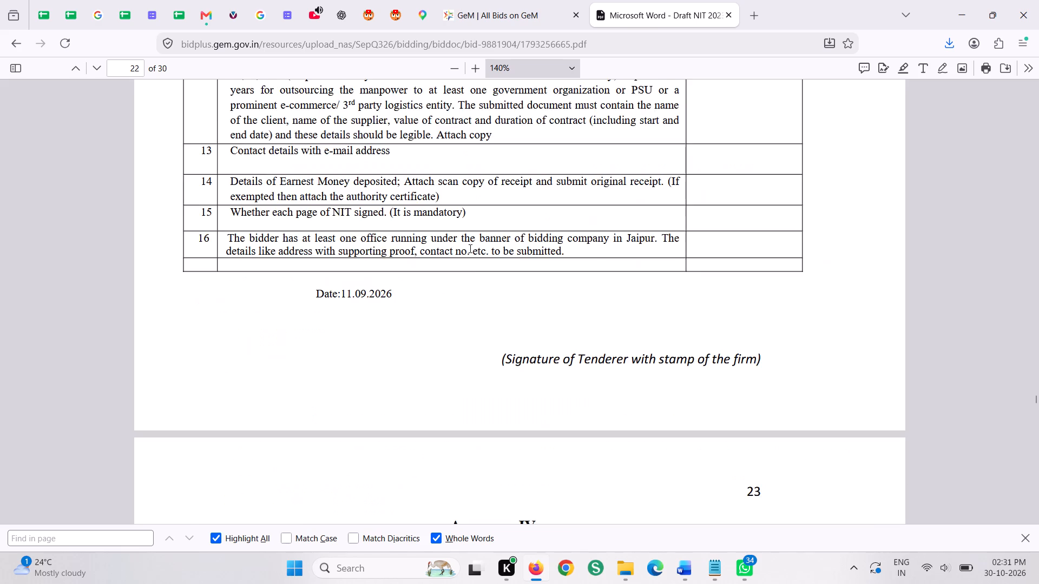
scroll(469, 260, down, 2)
scroll(628, 294, up, 1)
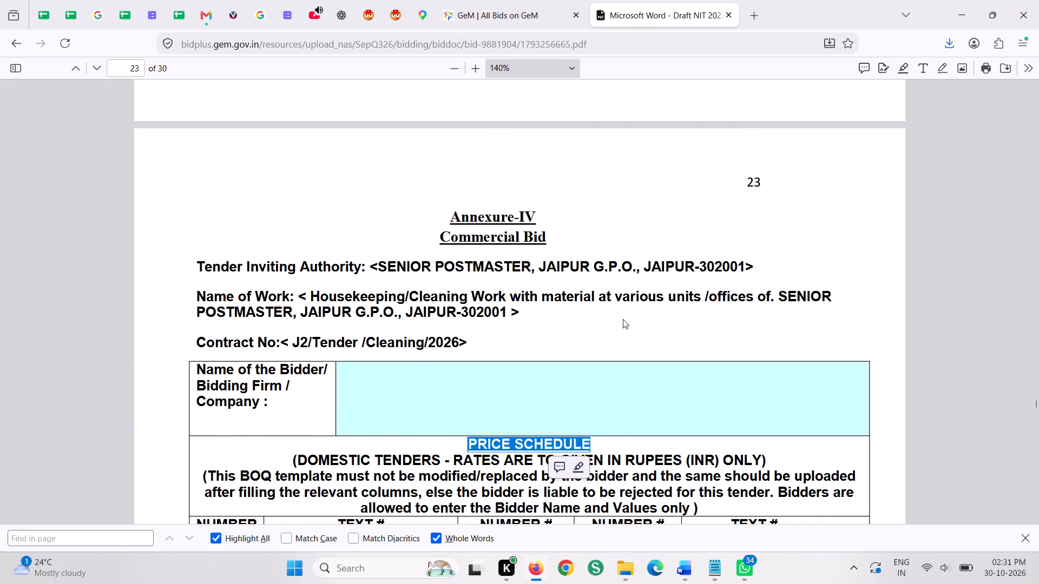
scroll(621, 324, down, 1)
scroll(596, 328, up, 1)
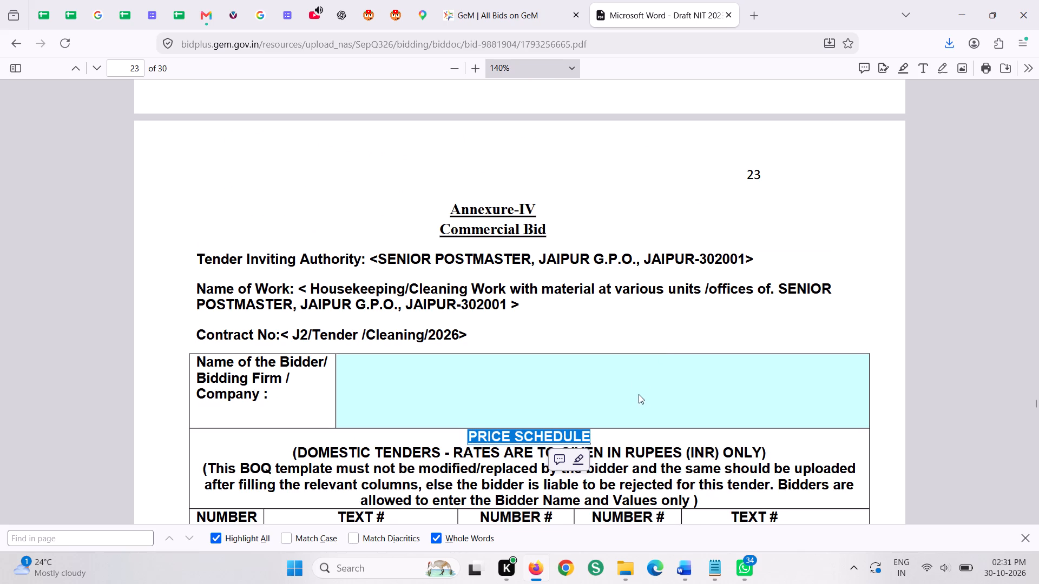
scroll(639, 394, down, 1)
scroll(555, 375, down, 1)
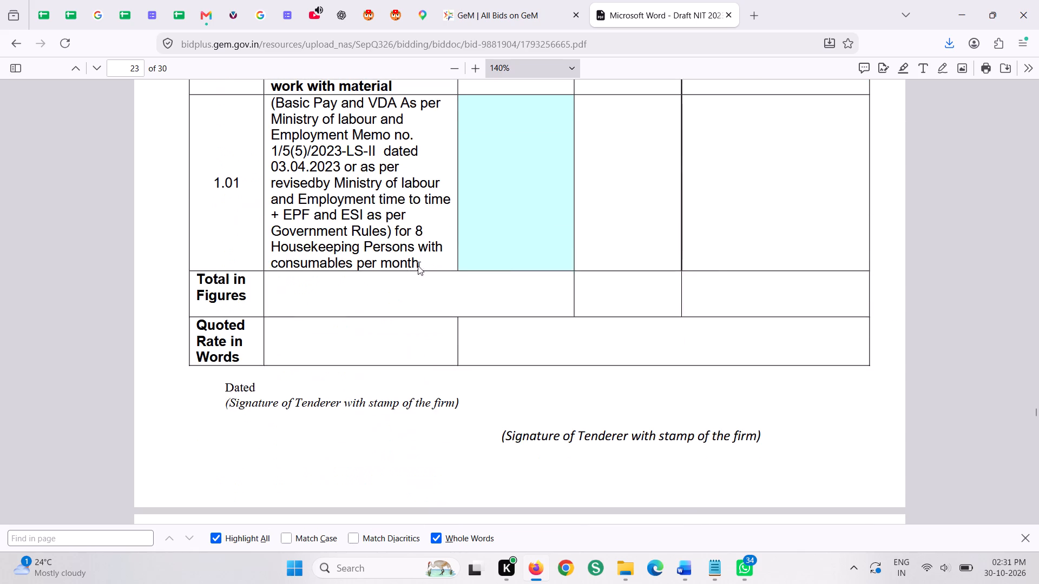
scroll(540, 256, up, 1)
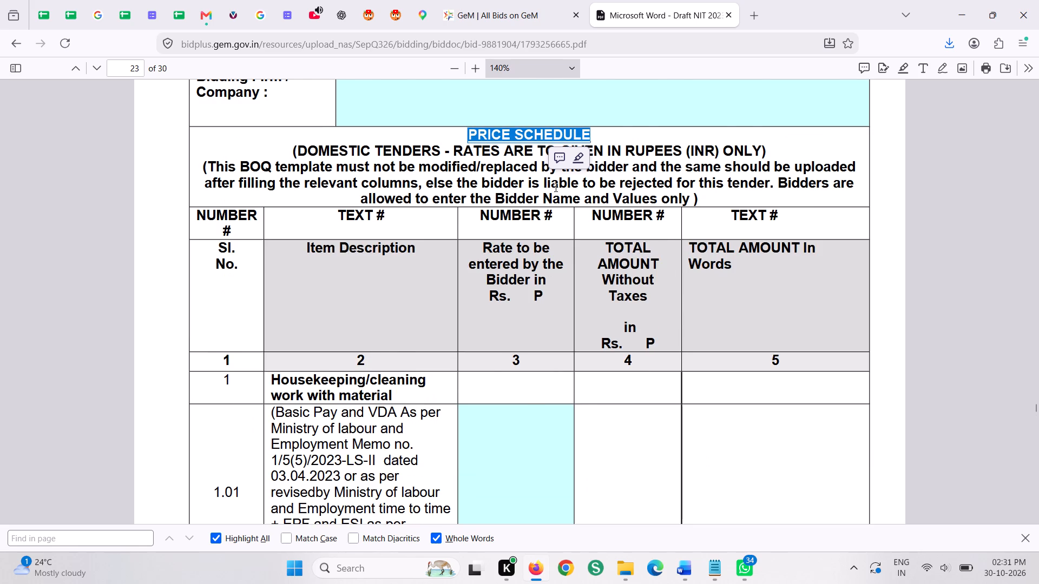
key(alt+Tab)
key(alt+Tab)
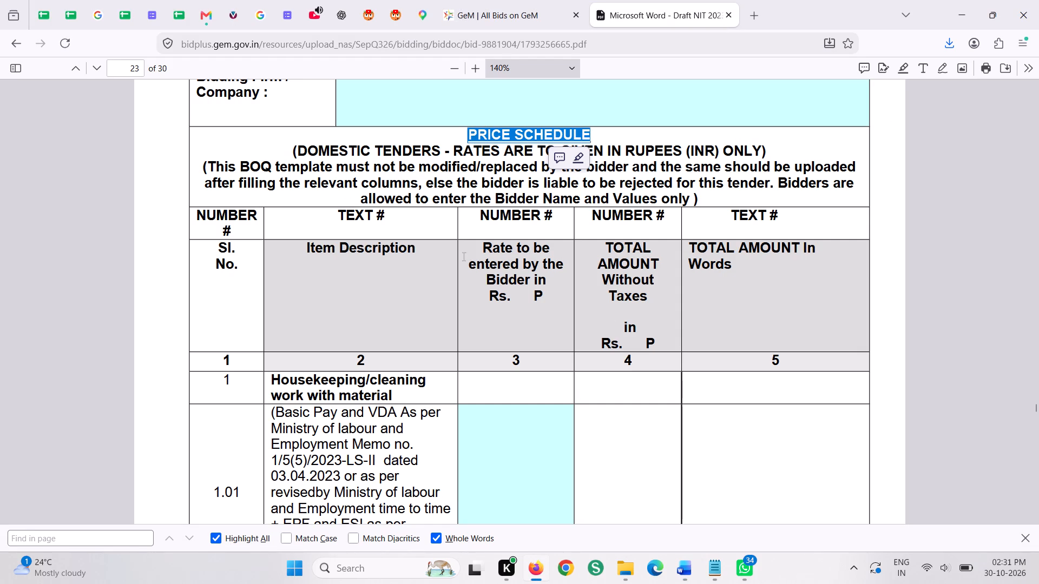
drag(484, 181, 686, 187)
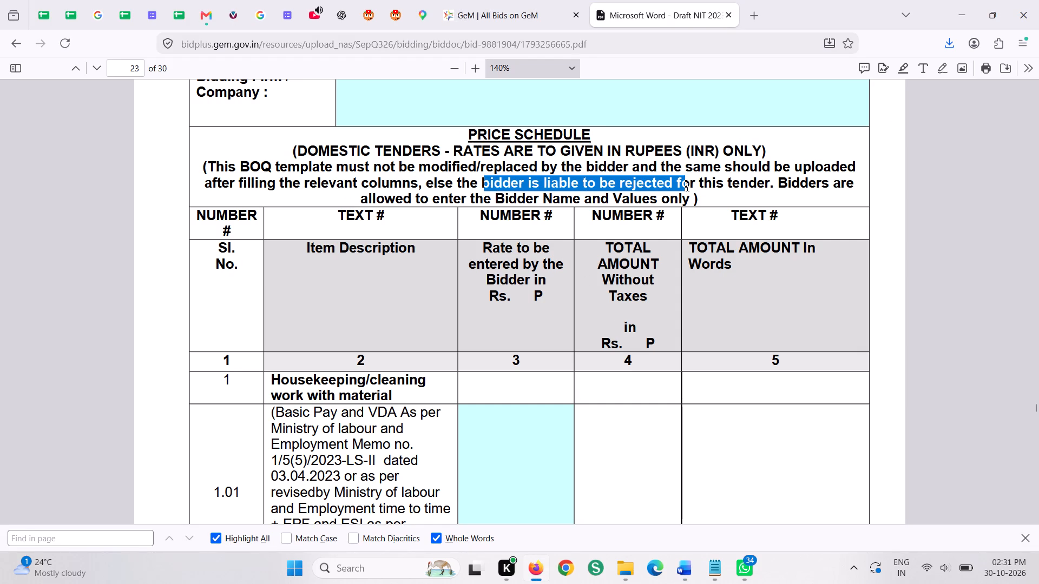
drag(686, 187, 784, 192)
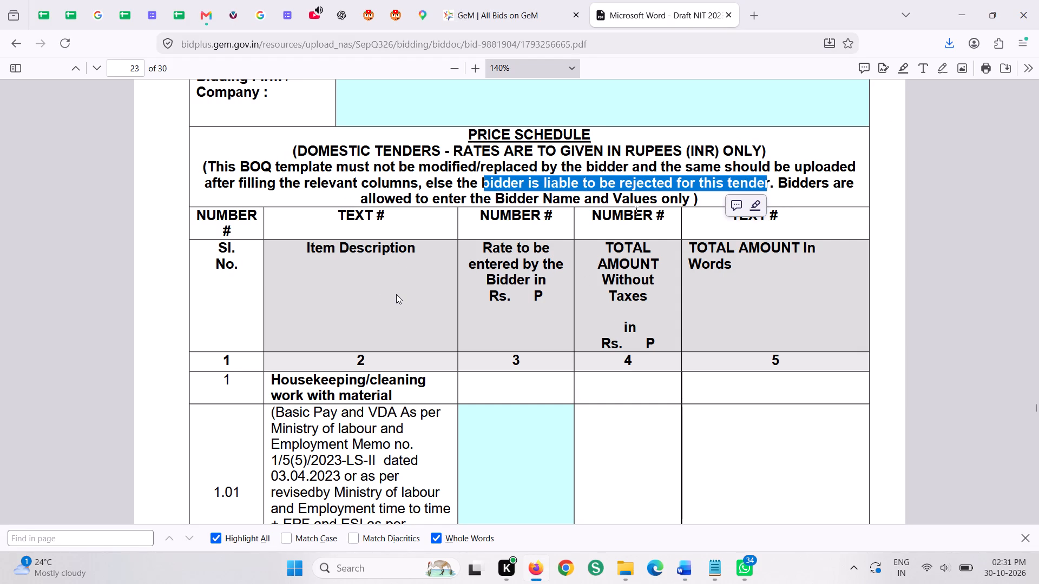
click(396, 294)
Extend Word list item 13 with page ",23" and, inside the brackets after TECHNICAL BID, "Annexure-IV" copied from the page 23 heading.
scroll(527, 258, up, 1)
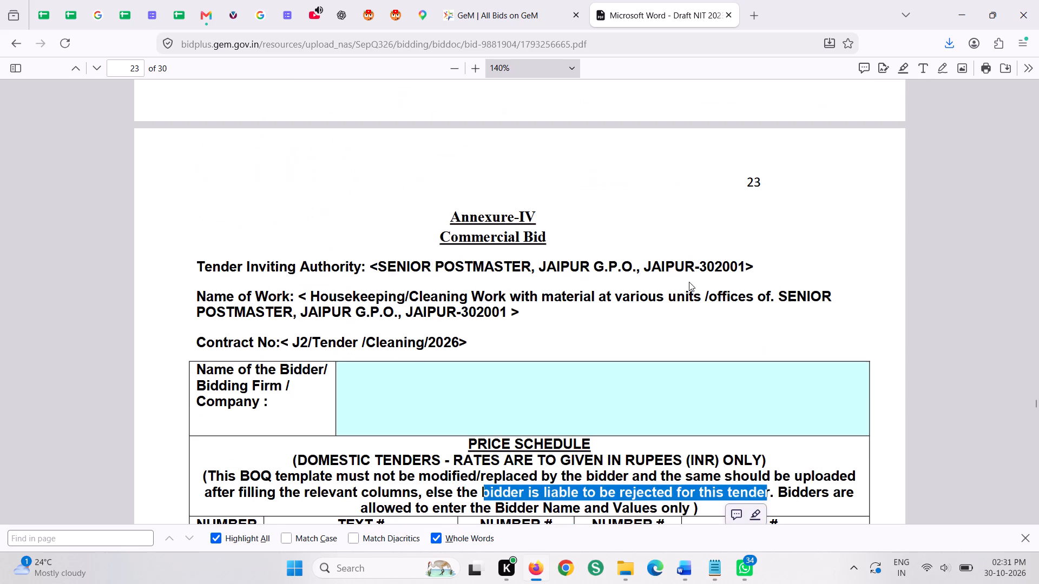
click(457, 214)
drag(457, 214, 552, 218)
key(ctrl+c)
key(ctrl+c)
key(ctrl+c)
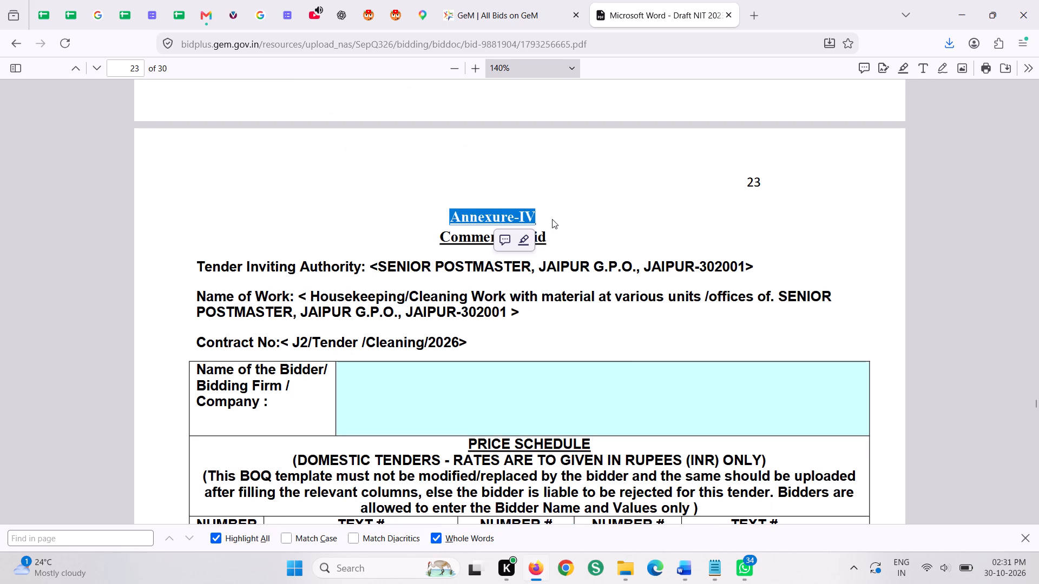
scroll(641, 238, down, 1)
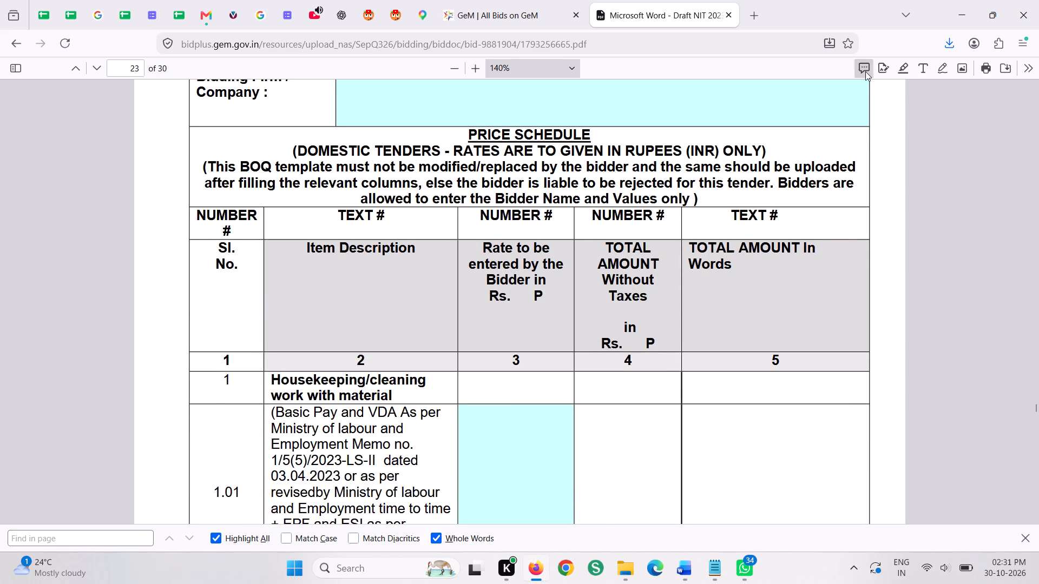
key(alt+Tab)
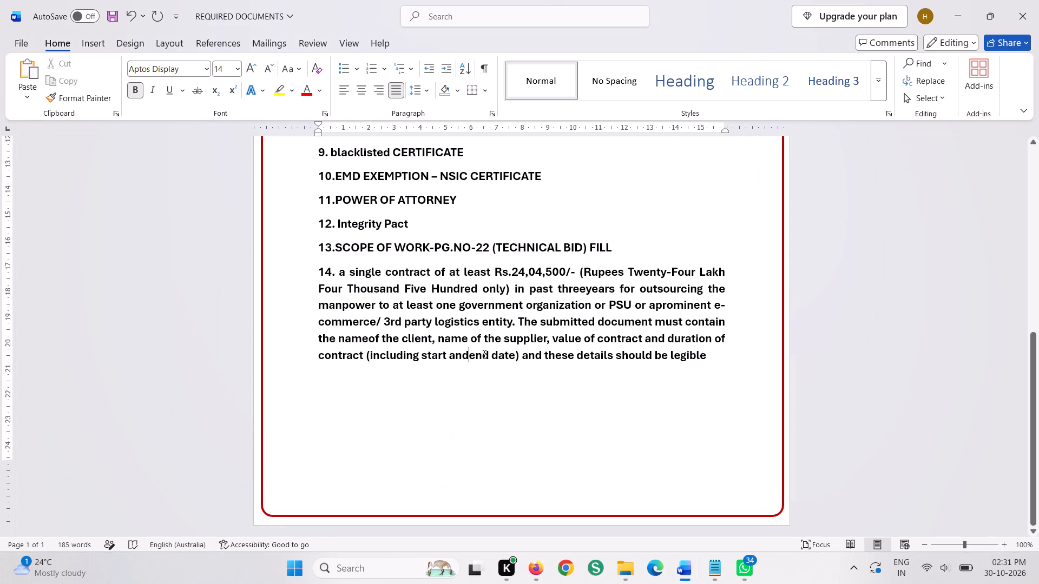
click(489, 244)
text(,23)
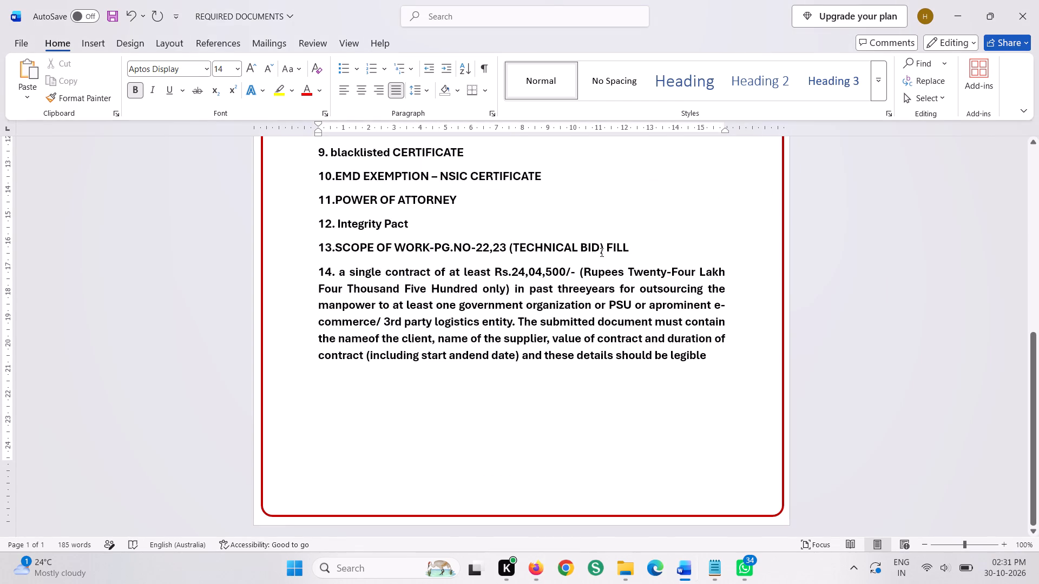
click(601, 250)
key(comma)
key(ctrl+v)
Read the Annexure-V Pre Contract Integrity Pact in the scope PDF, from page 24 through the signature block on page 30.
key(alt+Tab)
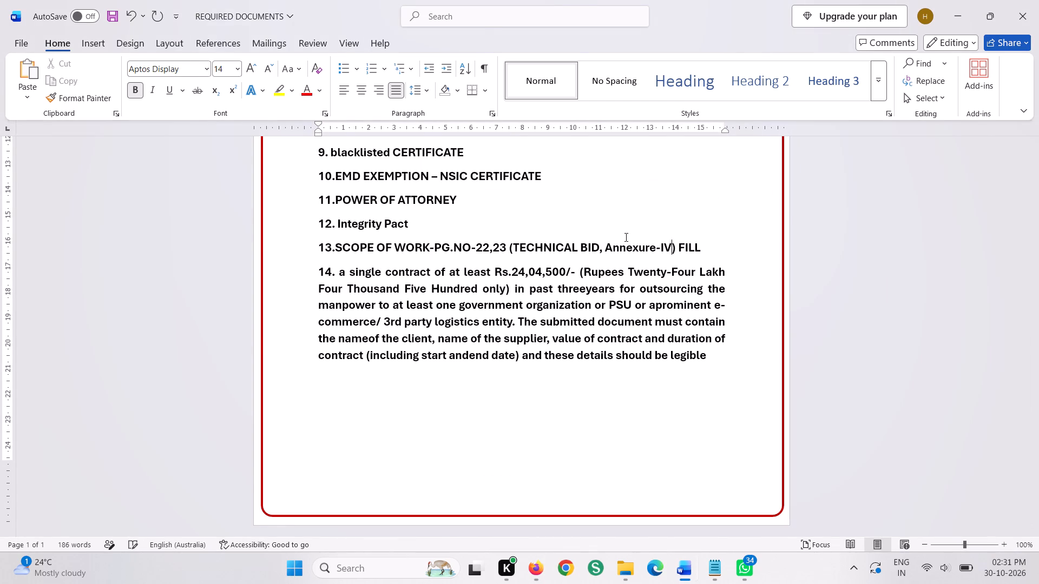
scroll(586, 266, down, 3)
scroll(582, 267, up, 1)
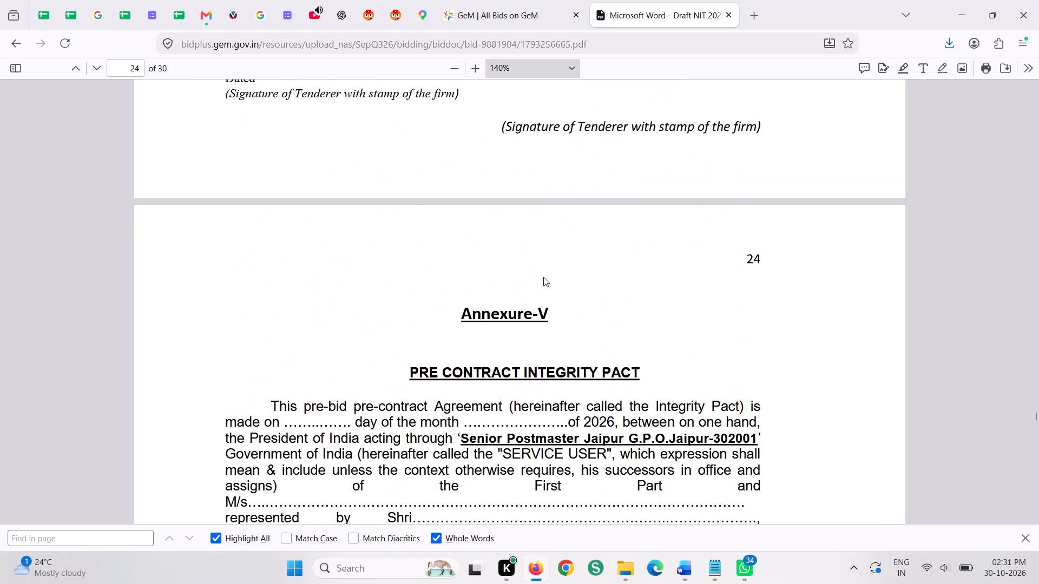
scroll(533, 374, down, 2)
scroll(632, 320, down, 1)
scroll(632, 320, up, 3)
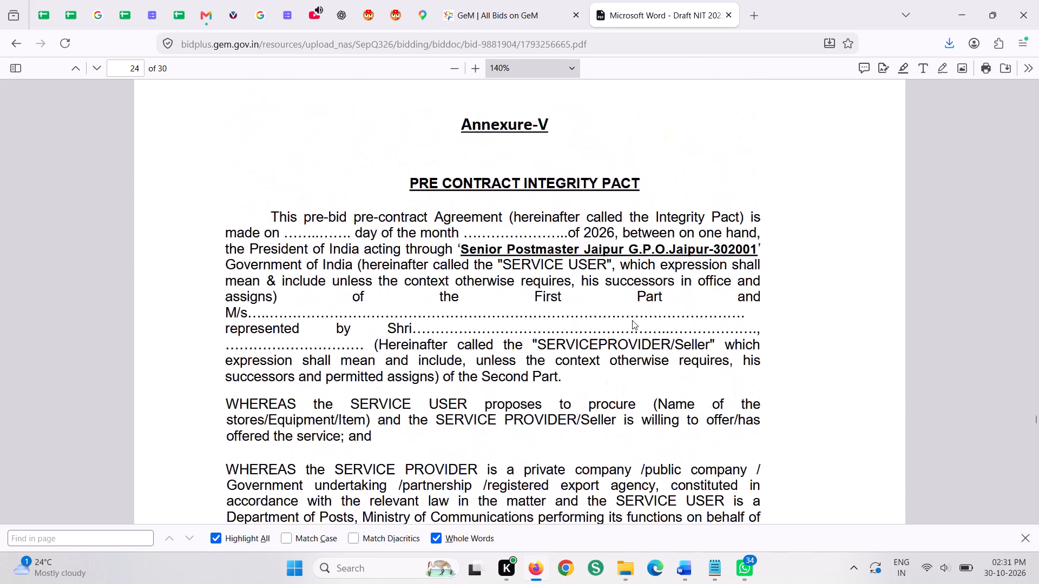
scroll(632, 320, down, 6)
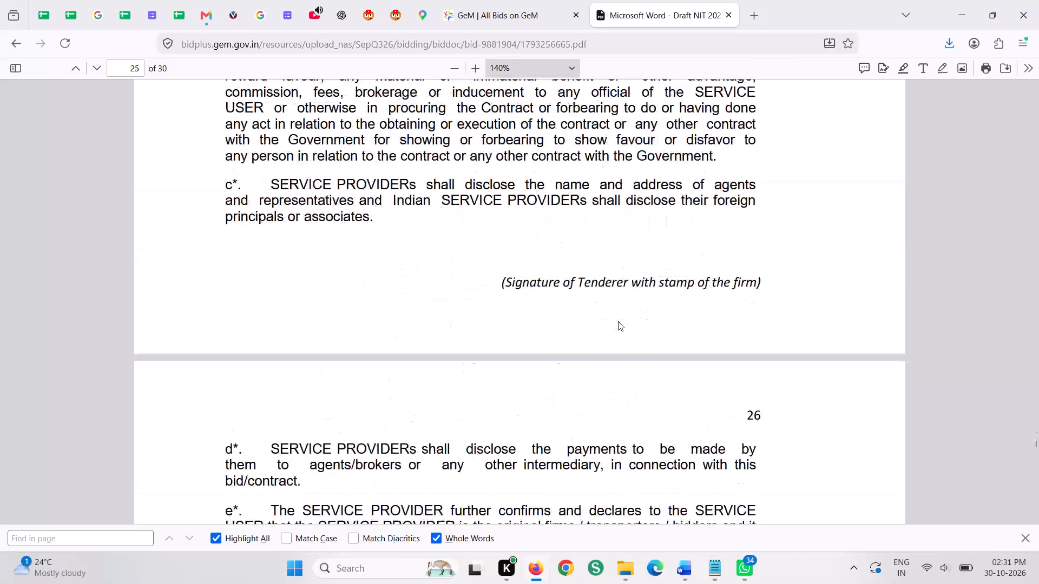
scroll(618, 321, down, 4)
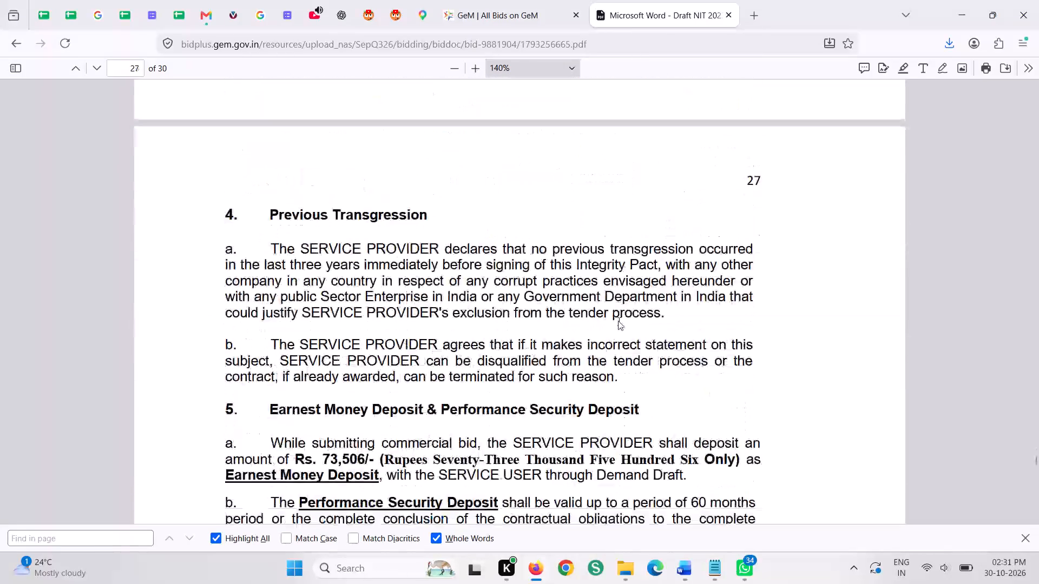
scroll(616, 320, down, 3)
scroll(547, 323, down, 2)
scroll(484, 324, down, 1)
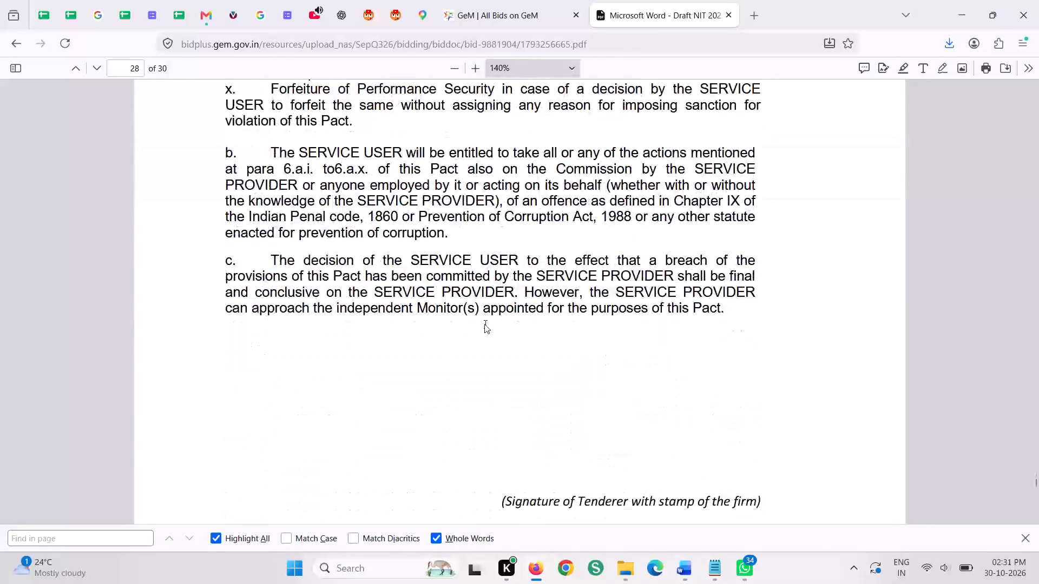
scroll(484, 324, down, 8)
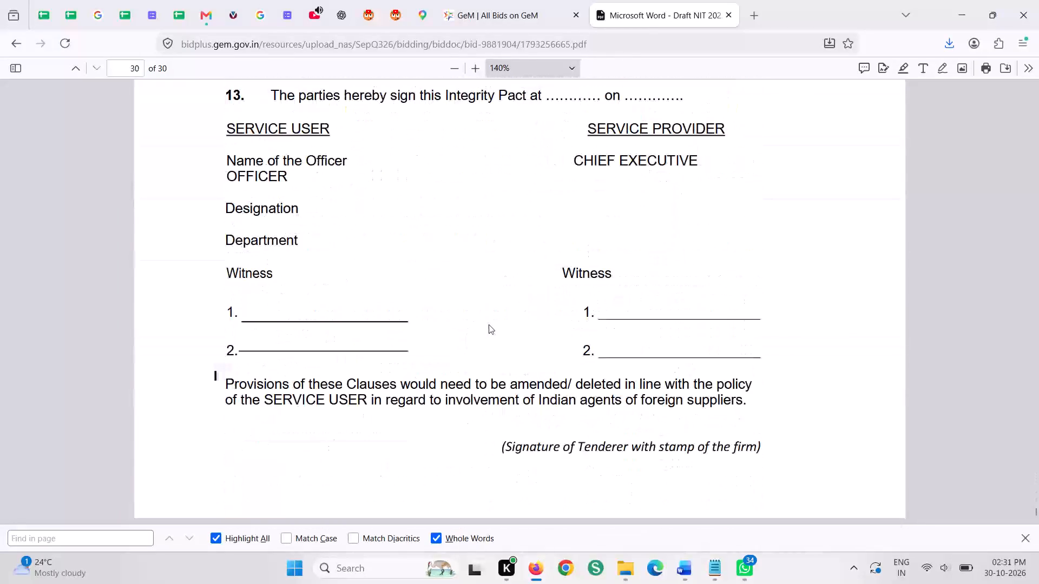
Glance at the Word list, and review the Integrity Pact pages again back to the Annexure-V heading to establish the page range.
key(alt+Tab)
scroll(393, 344, up, 3)
key(alt+Tab)
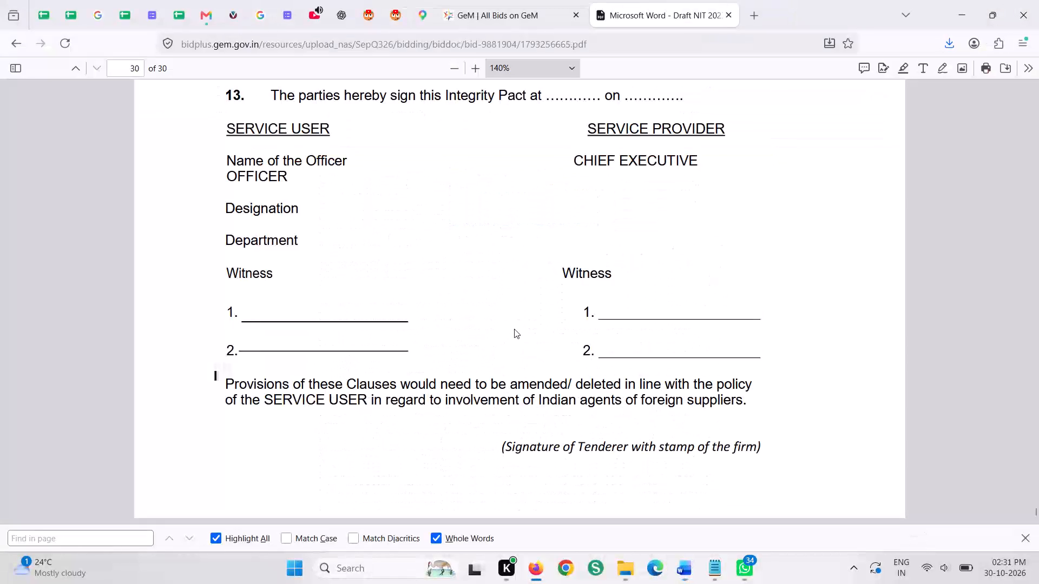
scroll(505, 327, down, 3)
scroll(505, 328, up, 7)
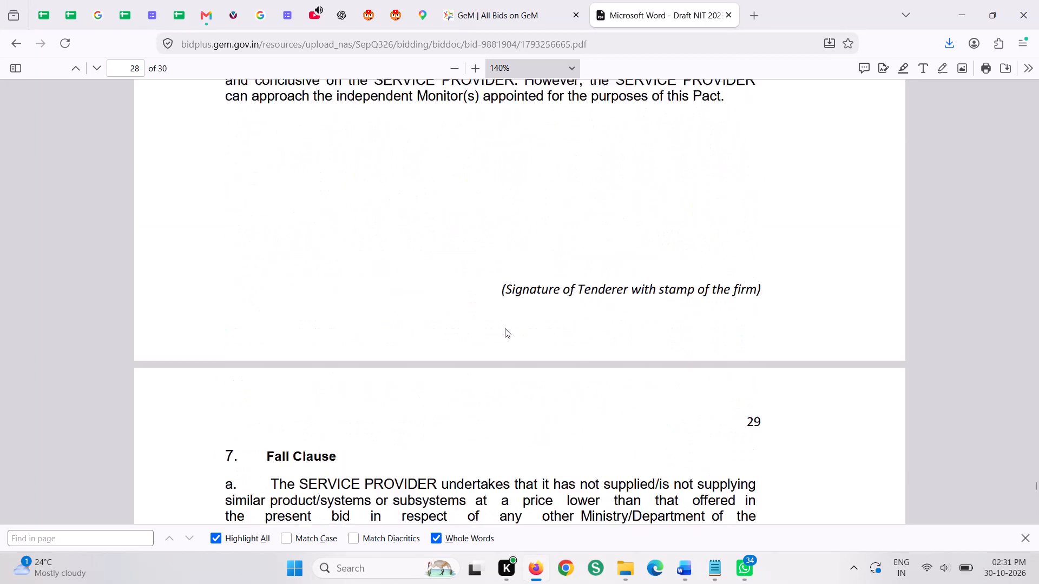
scroll(505, 328, up, 7)
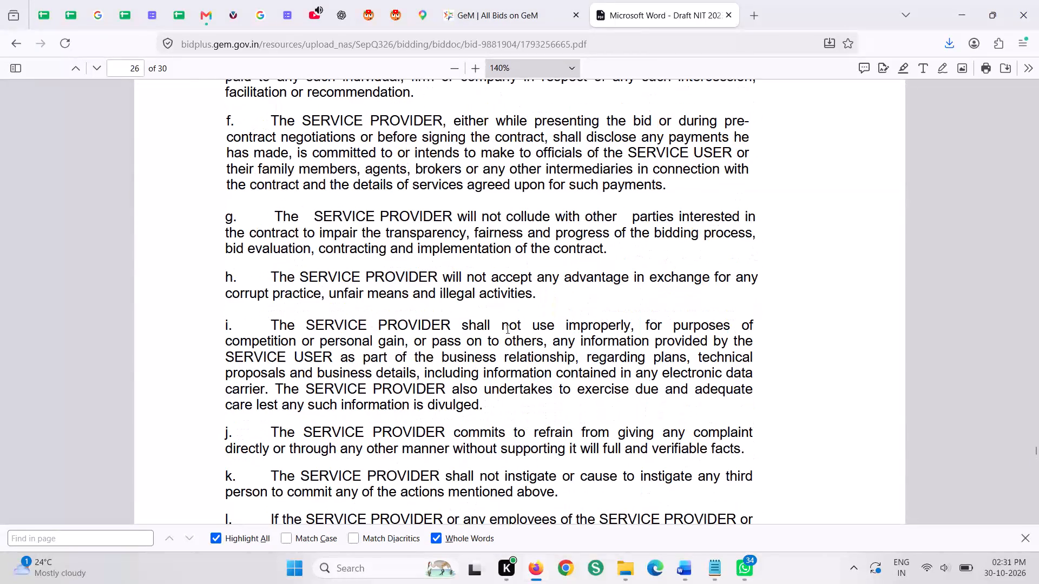
scroll(509, 329, down, 3)
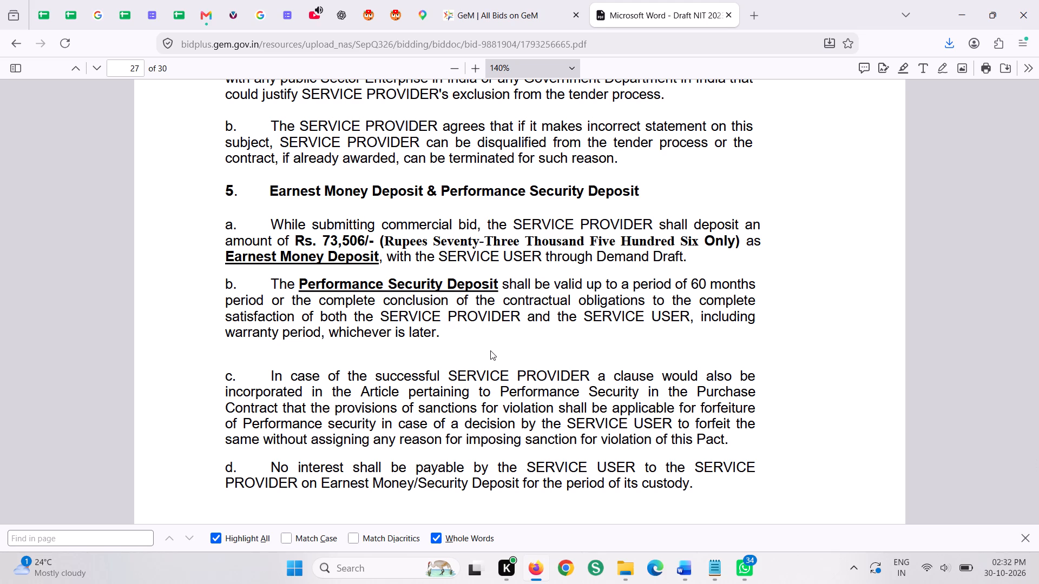
scroll(490, 350, down, 1)
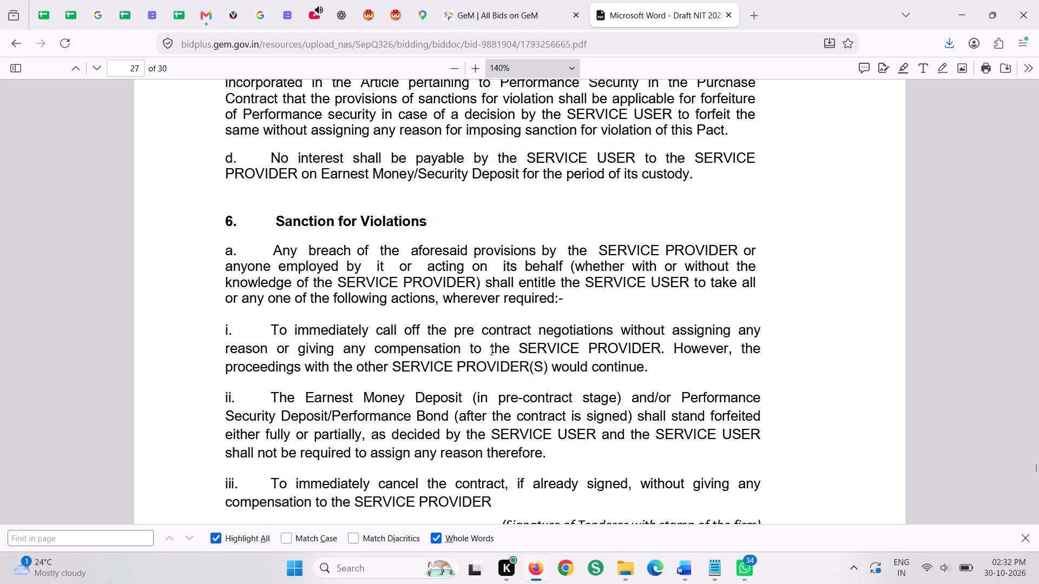
scroll(490, 350, down, 12)
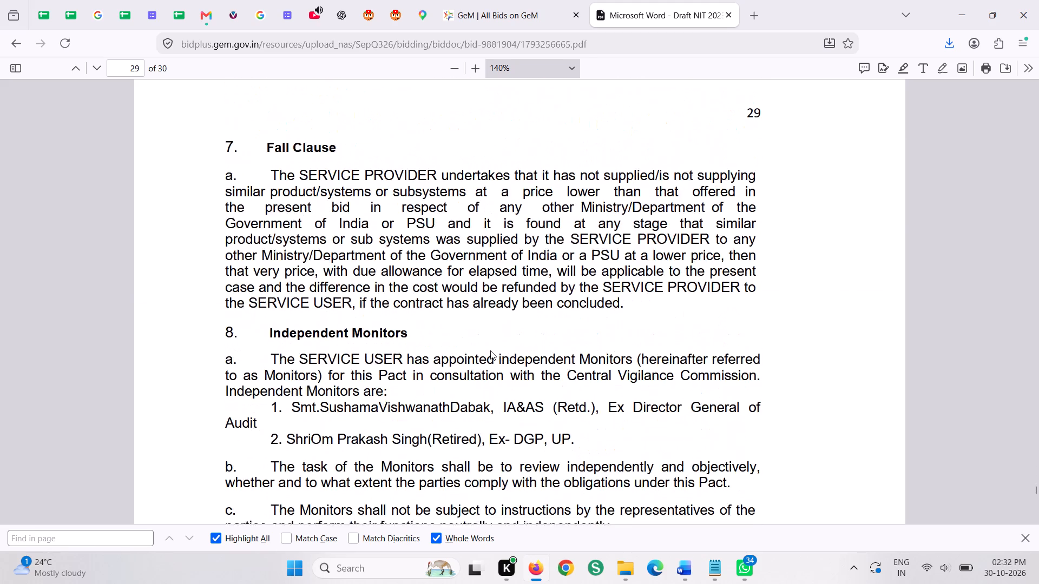
scroll(492, 350, down, 3)
scroll(492, 350, up, 16)
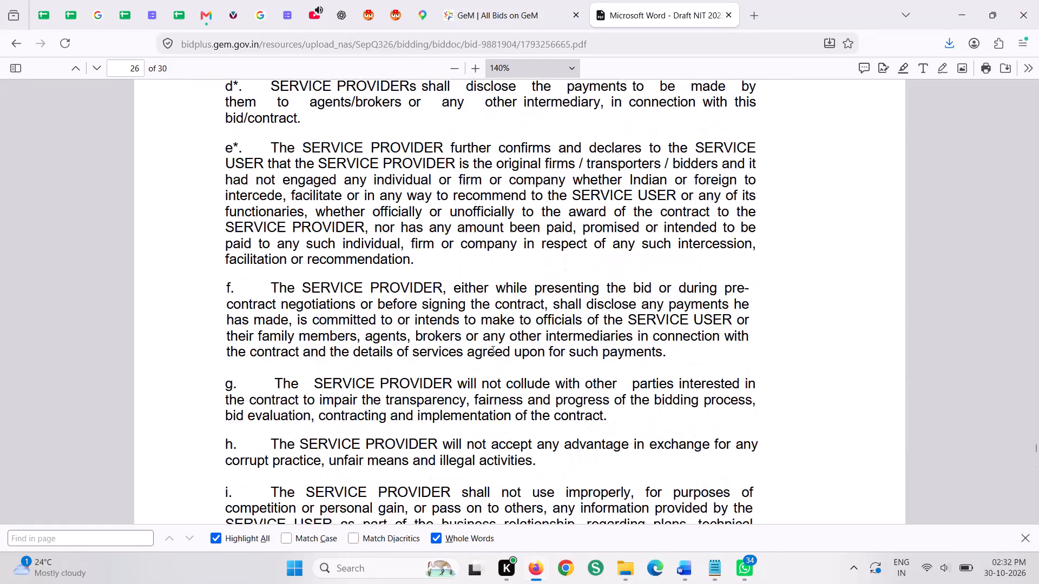
scroll(492, 350, up, 6)
scroll(492, 350, down, 1)
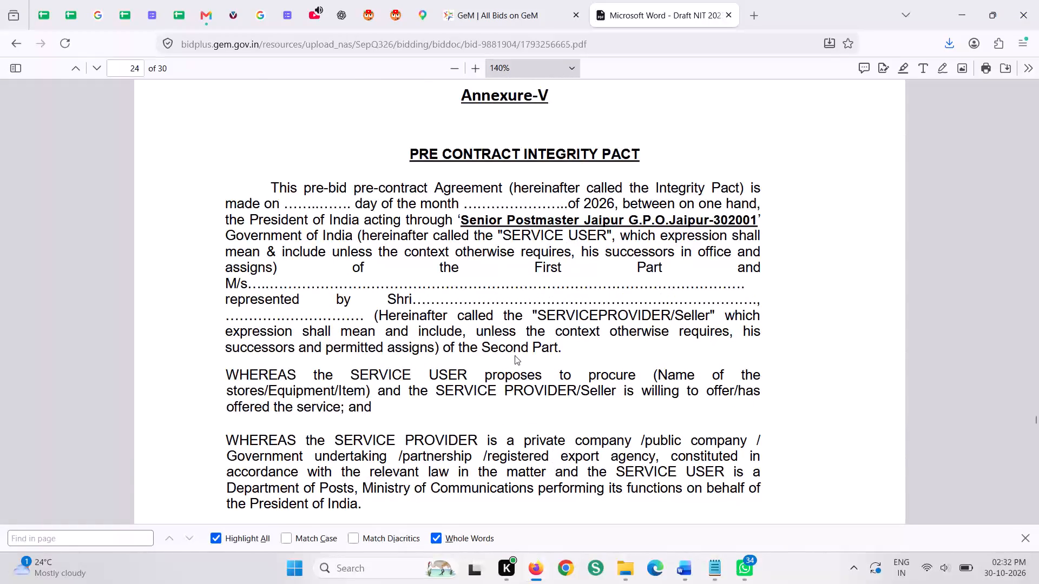
scroll(529, 339, up, 1)
scroll(734, 260, down, 1)
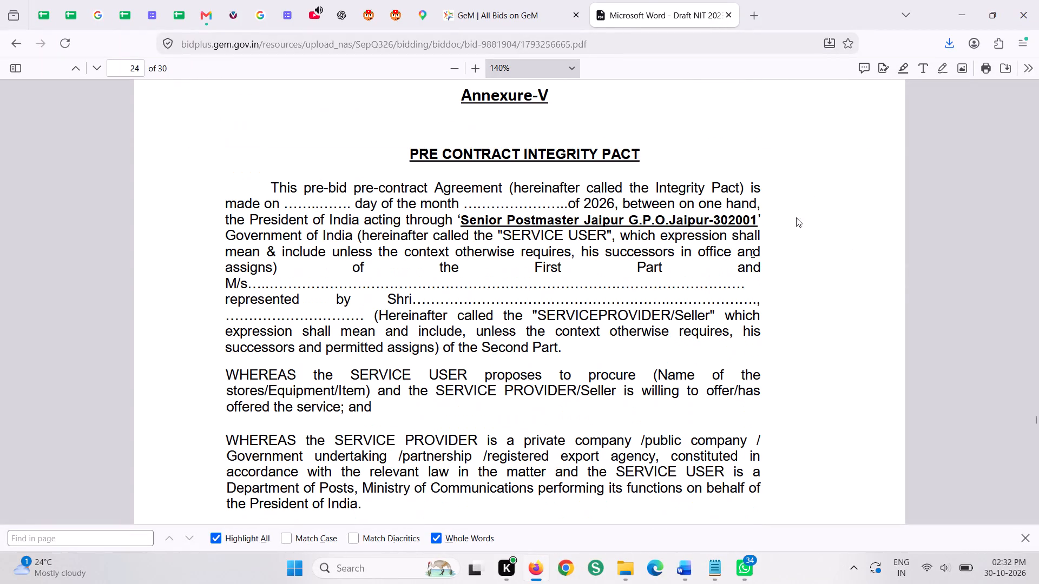
Save only pages 24-30 of the scope document as a PDF in Downloads, keeping the suggested file name.
click(981, 70)
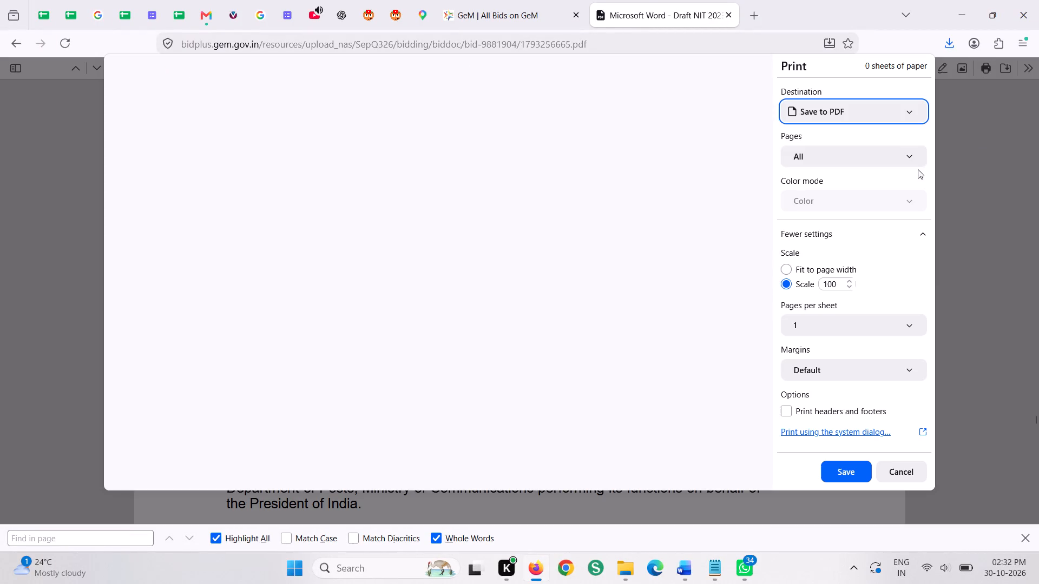
click(828, 145)
click(830, 152)
click(815, 236)
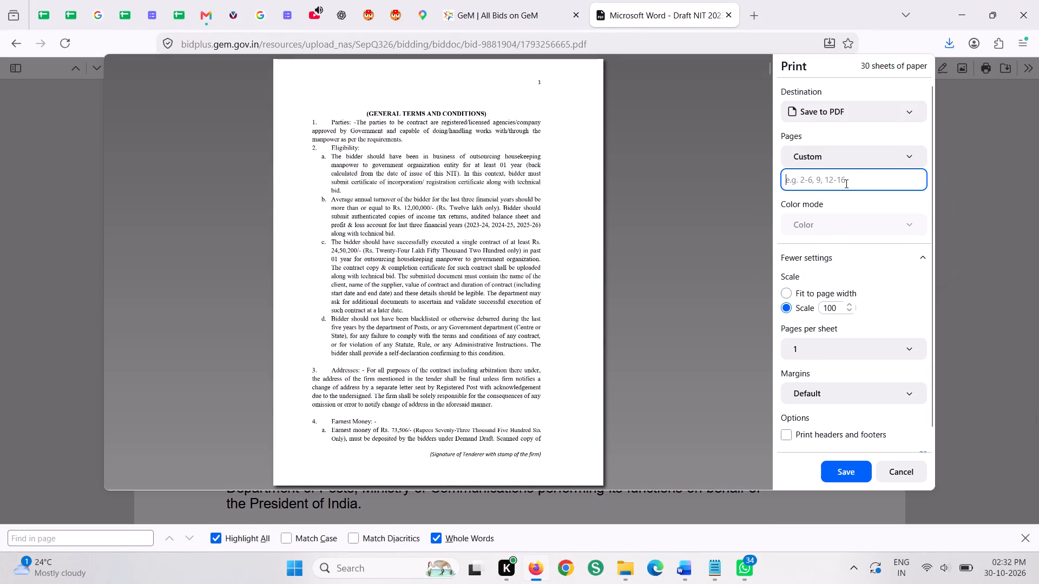
text(24-30)
key(Return)
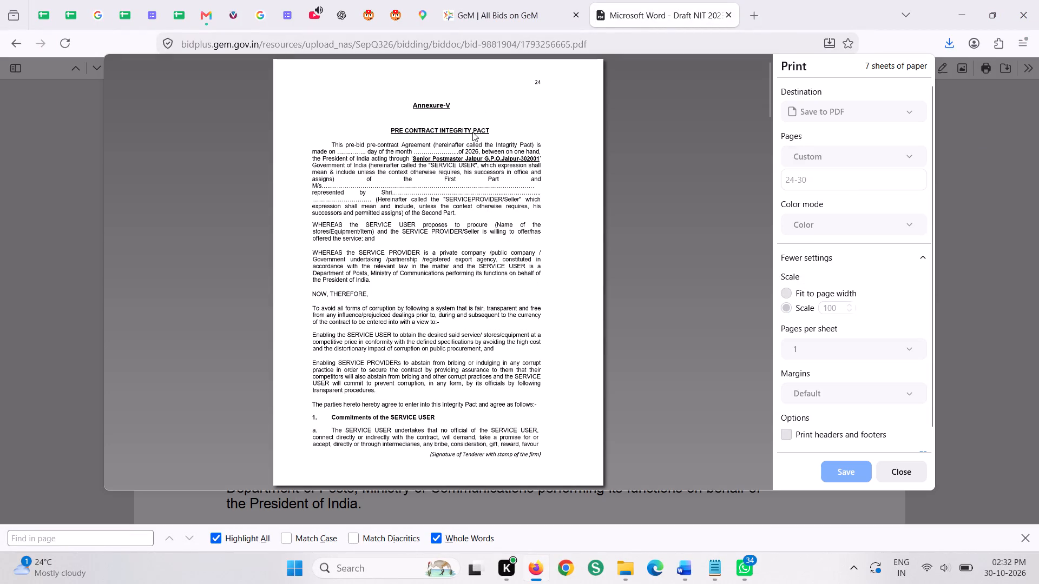
scroll(227, 199, up, 8)
click(225, 175)
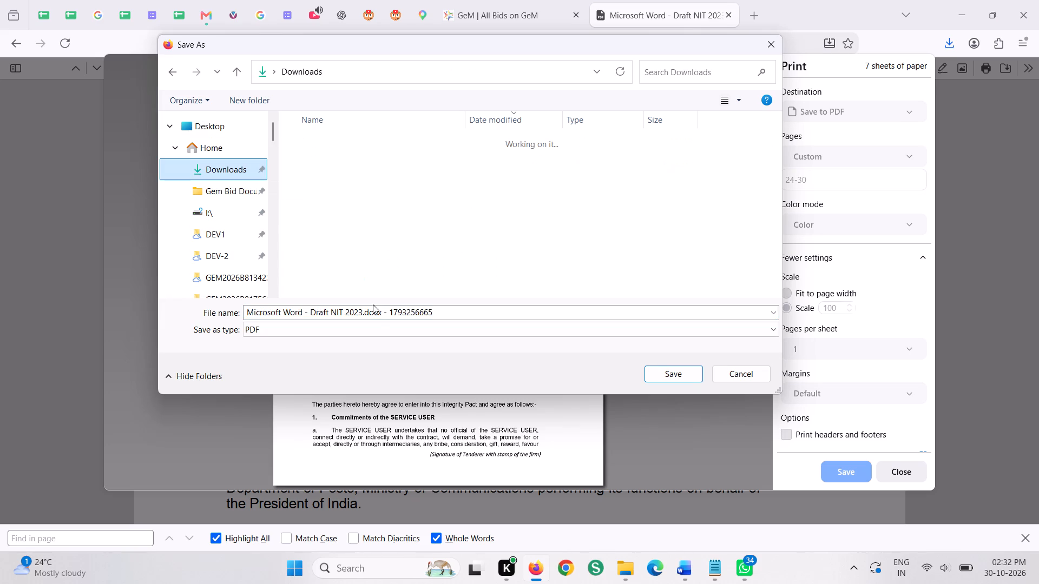
click(379, 309)
key(Return)
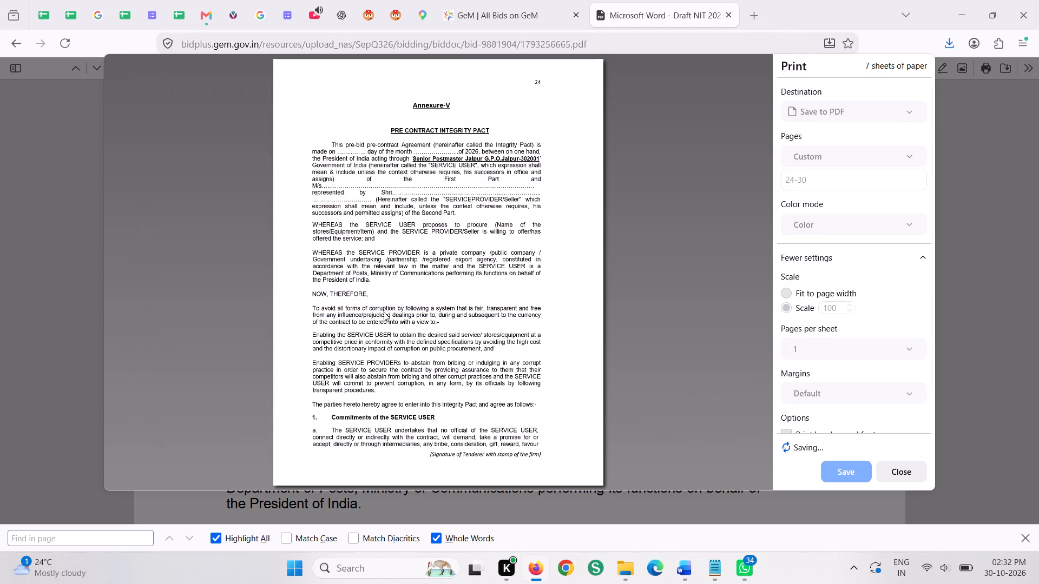
click(529, 0)
click(690, 0)
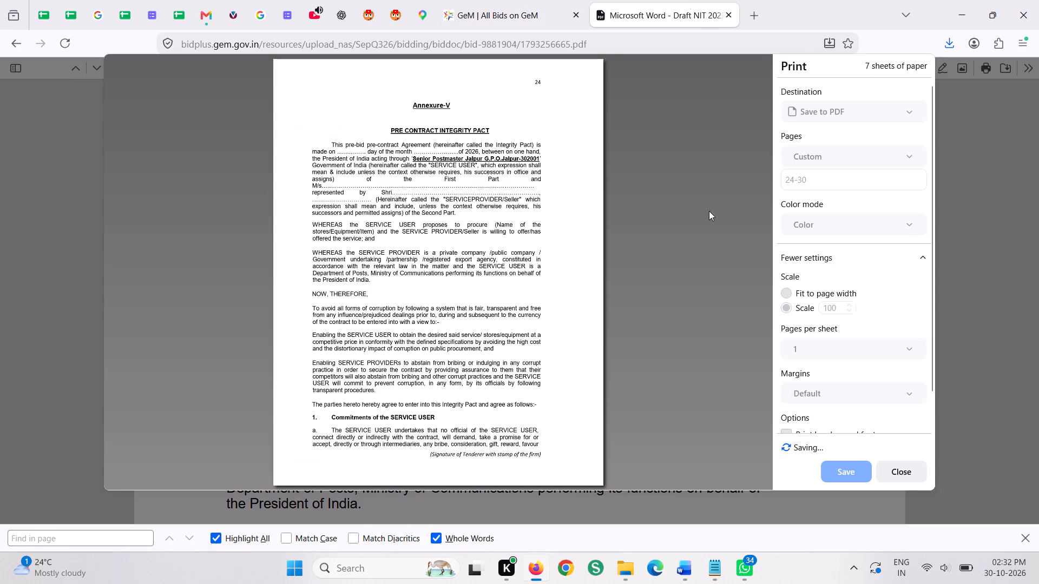
From the Word ANNEXURE document, open the newly saved Integrity Pact PDF in Downloads and accept its conversion to editable text.
click(687, 566)
click(953, 518)
scroll(298, 257, up, 3)
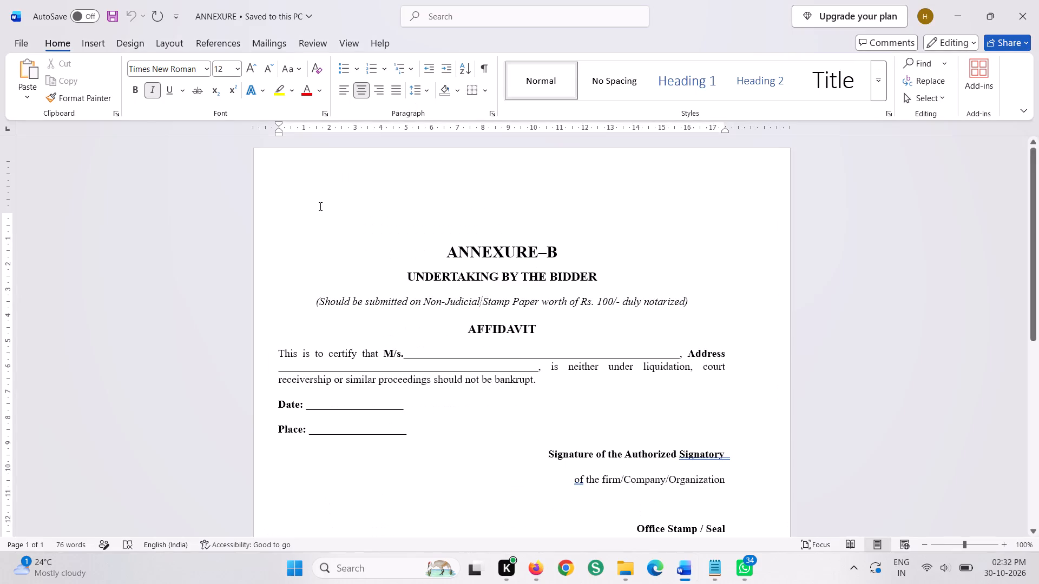
click(25, 39)
click(42, 135)
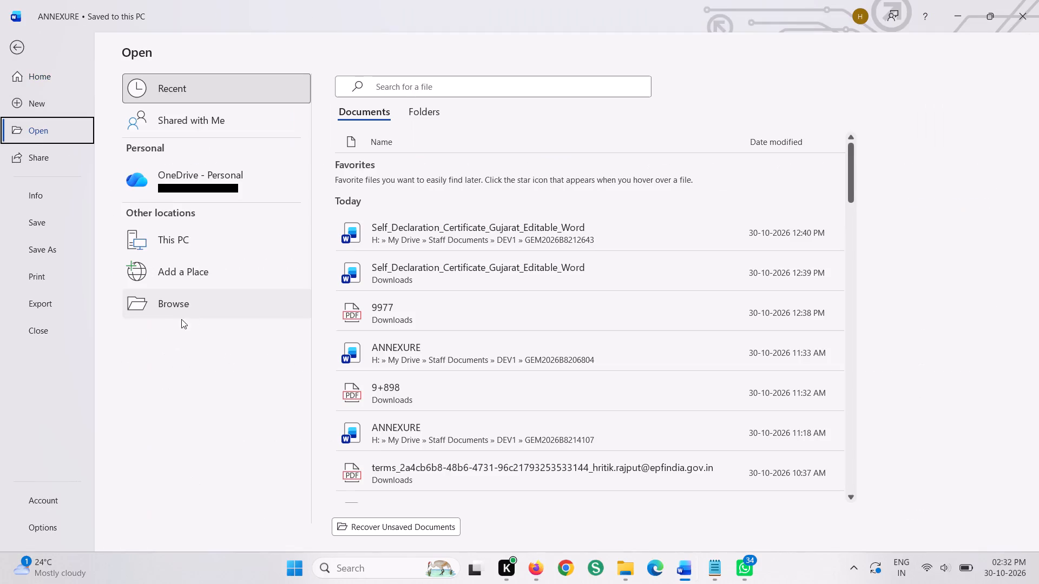
click(179, 308)
scroll(144, 218, up, 14)
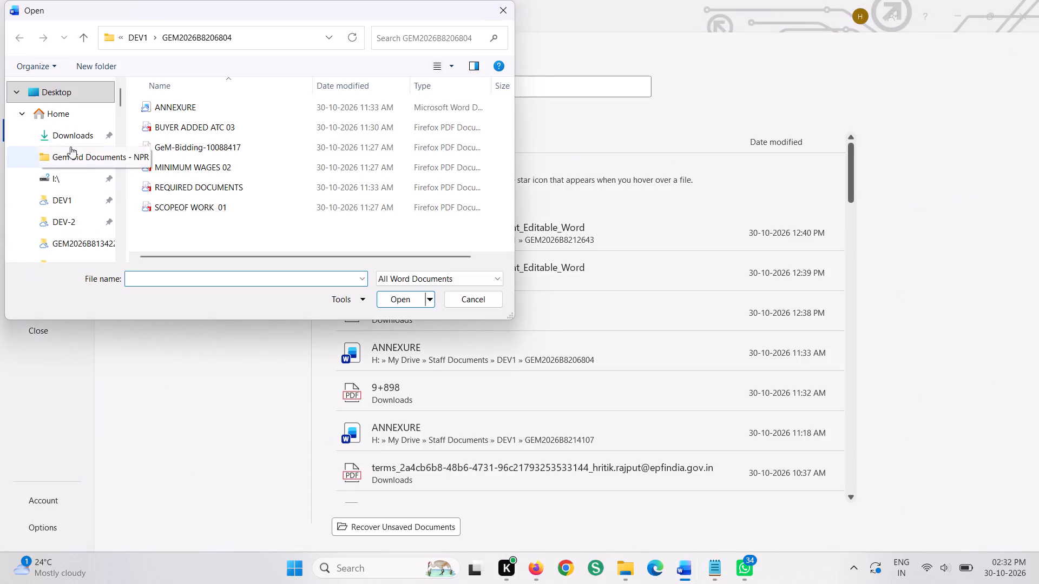
click(73, 134)
scroll(208, 135, up, 20)
scroll(208, 135, up, 1)
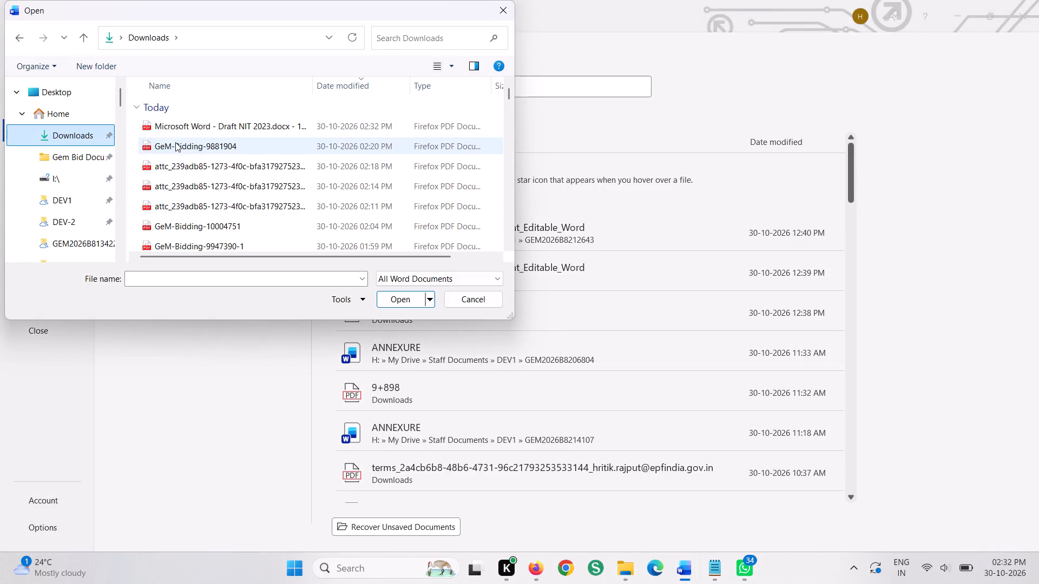
scroll(175, 142, up, 1)
double_click(174, 128)
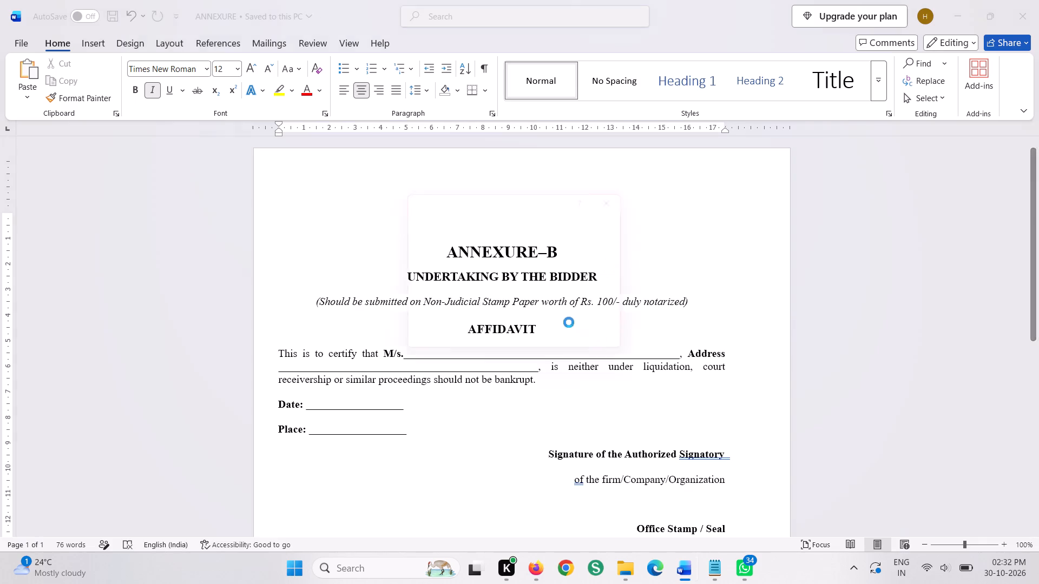
click(556, 336)
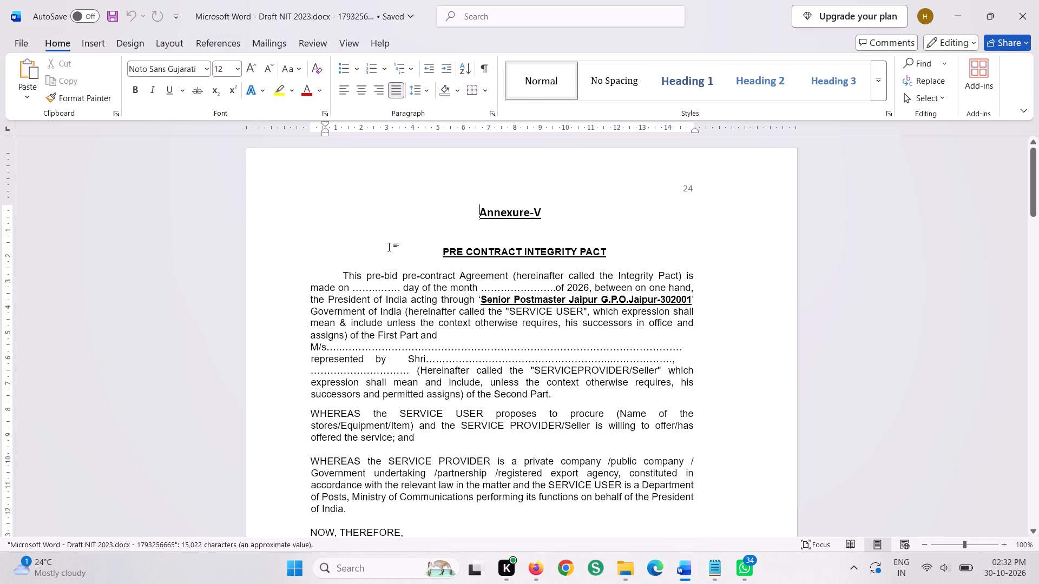
Move the stray black mark beside the "Provisions of these Clauses" note on the last page of the converted Integrity Pact.
click(388, 257)
scroll(405, 246, down, 20)
scroll(405, 246, down, 3)
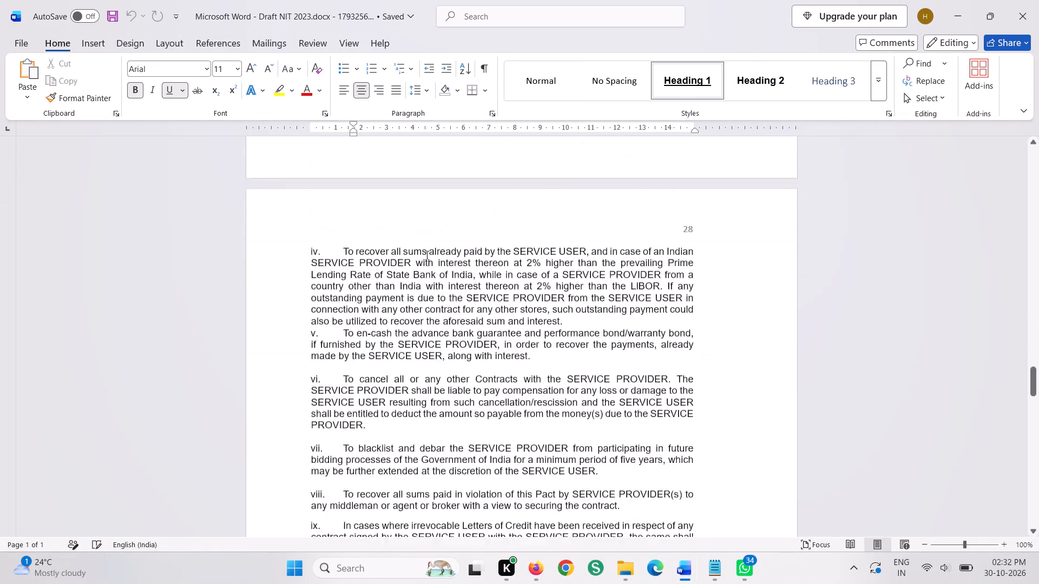
scroll(426, 255, down, 18)
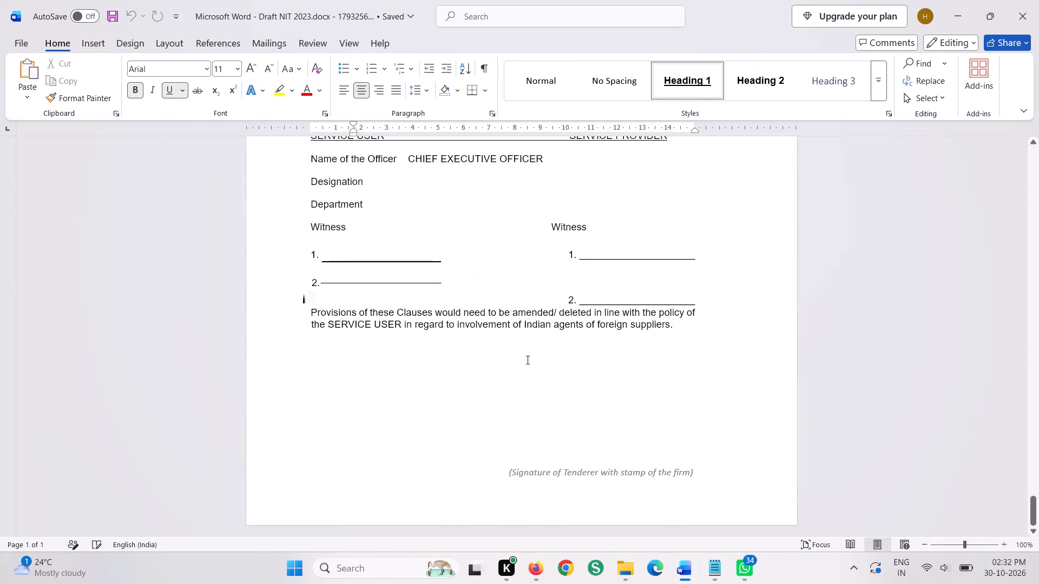
drag(304, 298, 272, 307)
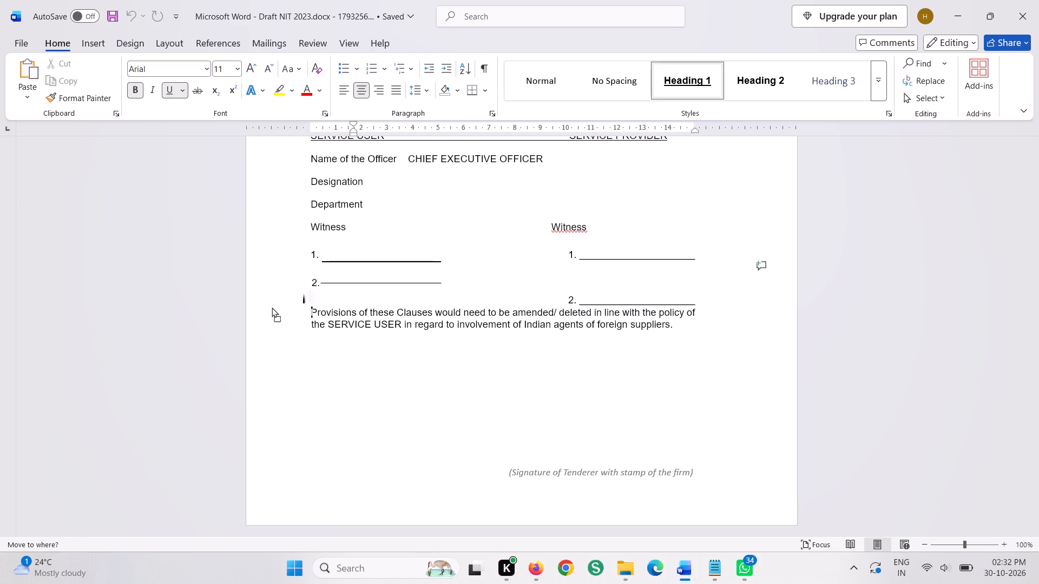
drag(272, 307, 272, 309)
drag(311, 302, 293, 291)
click(305, 410)
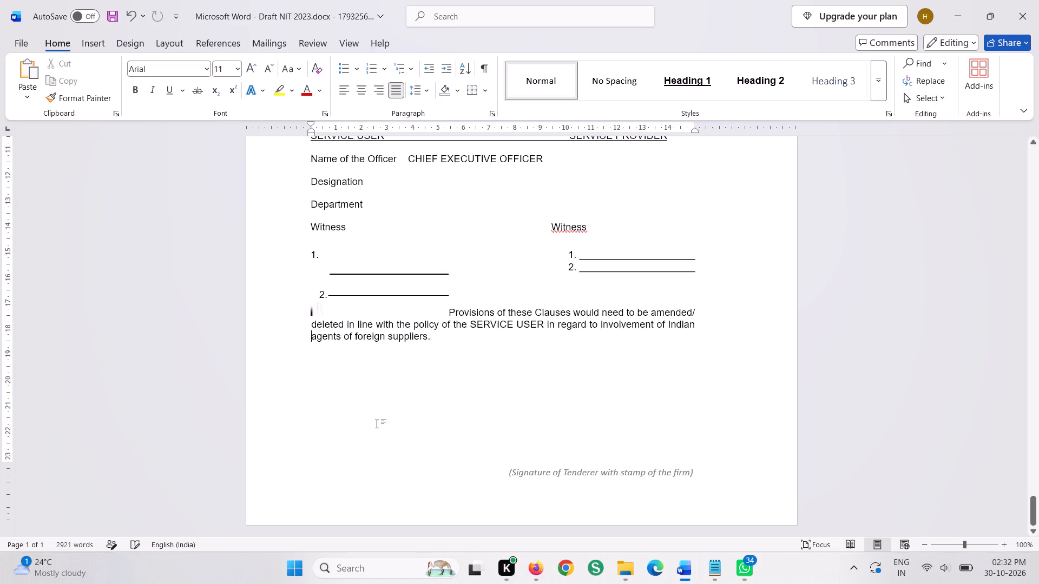
Save the converted Integrity Pact as a Word document named INTEGRITY PACT in DEV1's GEM2026B8027104 folder and close it.
click(628, 565)
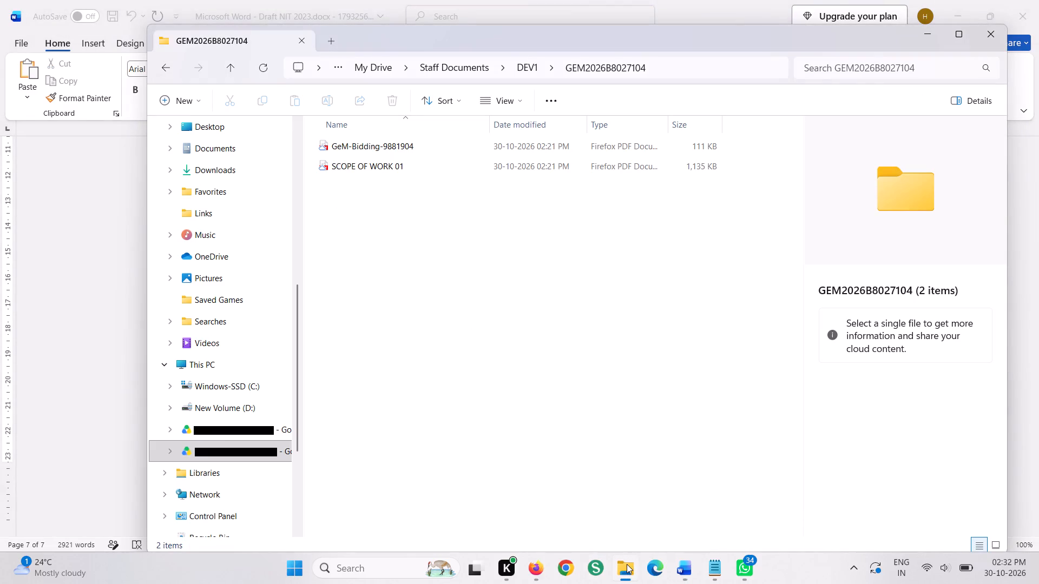
click(625, 565)
click(15, 40)
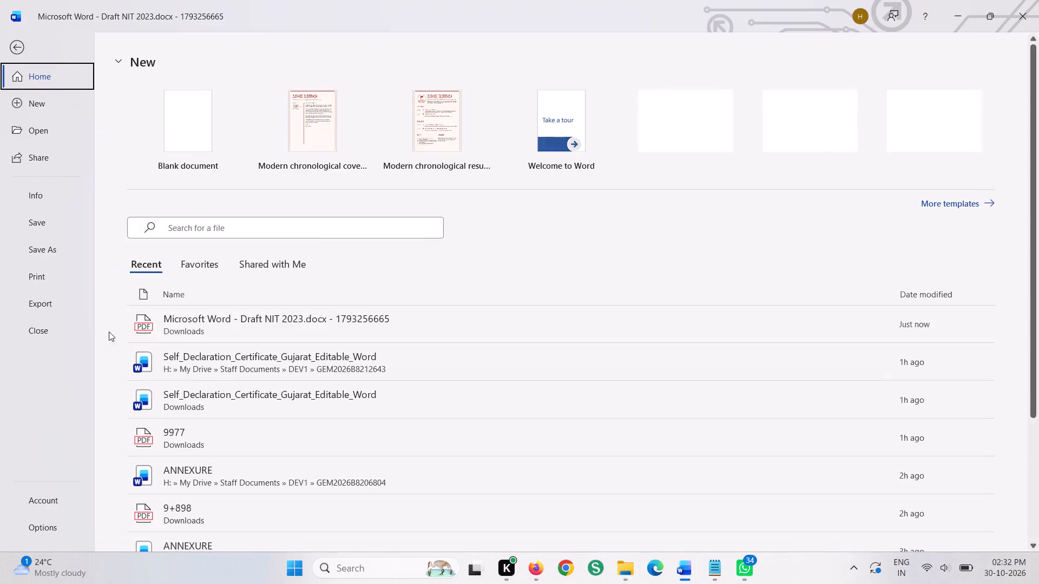
click(39, 300)
click(47, 247)
click(143, 353)
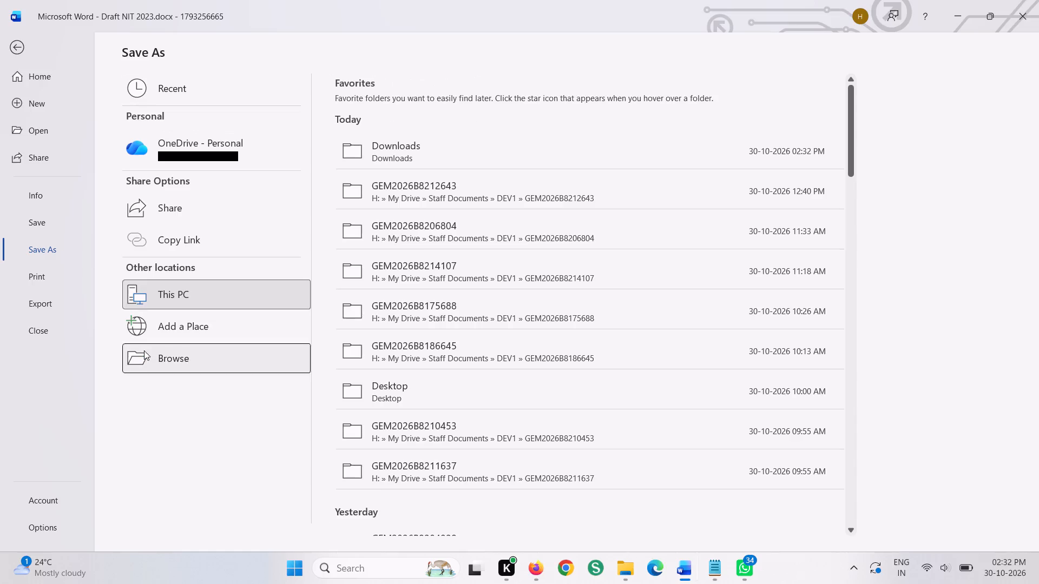
scroll(242, 220, up, 3)
click(221, 268)
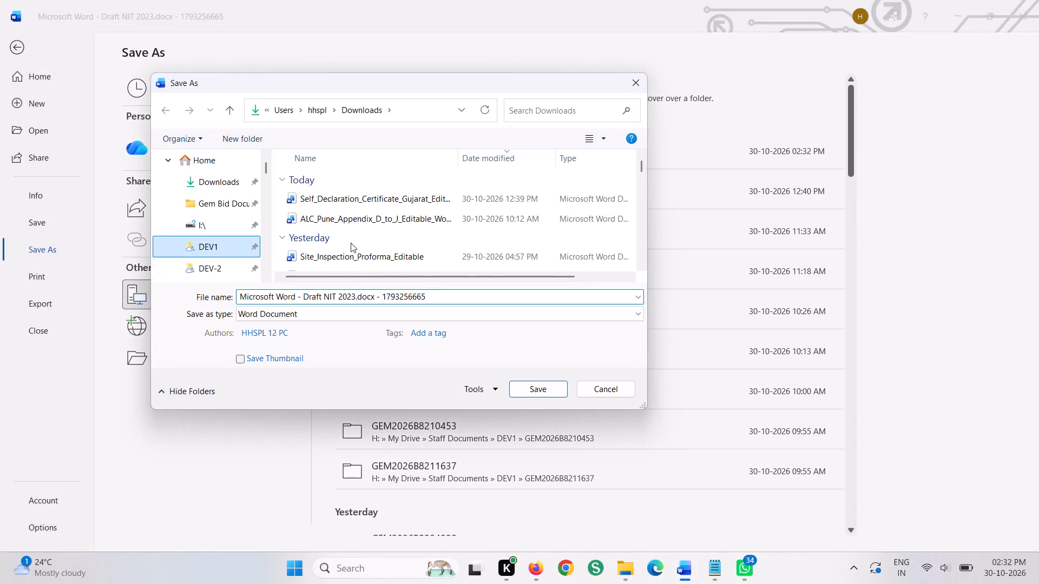
scroll(347, 225, up, 10)
double_click(357, 175)
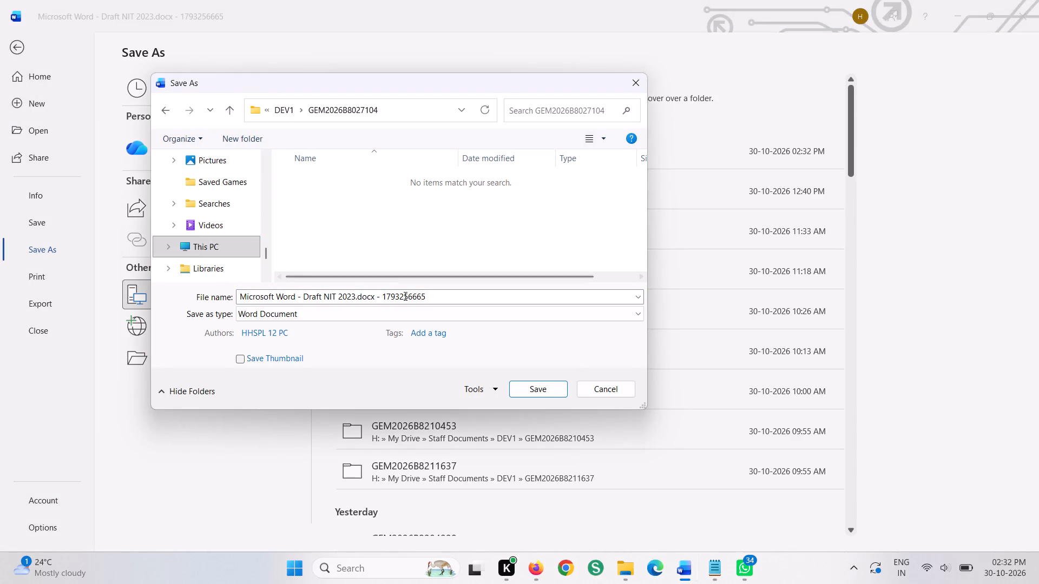
click(406, 295)
text(INTEGRITY PACT)
key(Return)
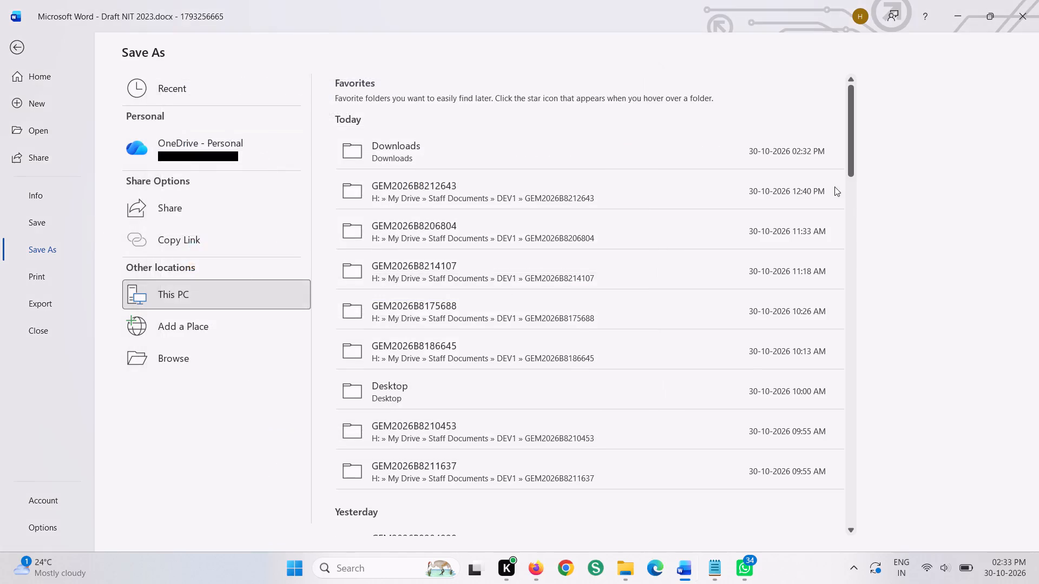
click(1028, 9)
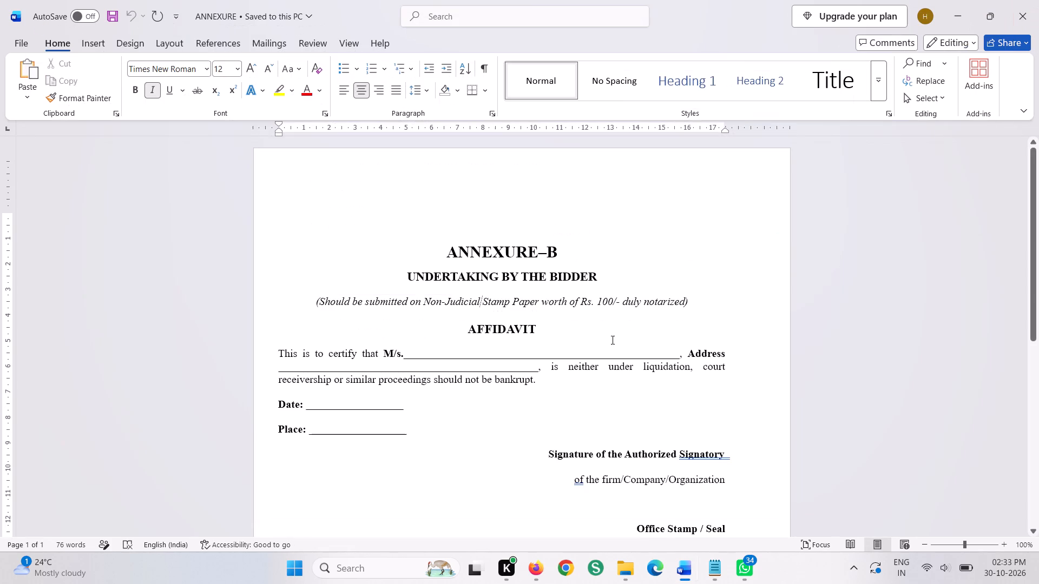
In Firefox, recheck the 30-page scope document from the eligibility clauses through the work details and annexures to the Integrity Pact signature page.
click(543, 568)
scroll(681, 348, up, 9)
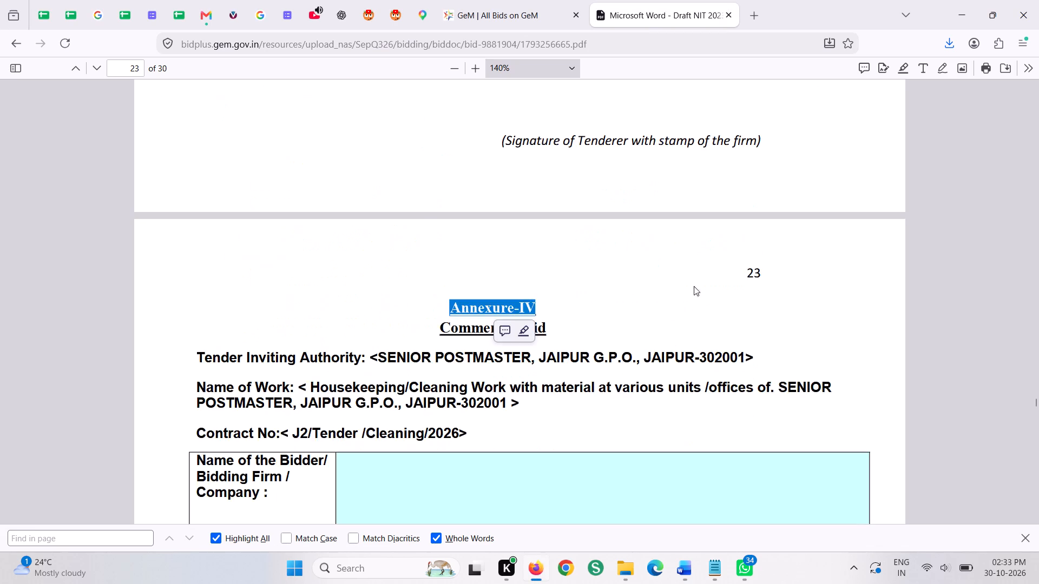
scroll(694, 286, up, 20)
scroll(694, 286, up, 13)
scroll(699, 255, down, 2)
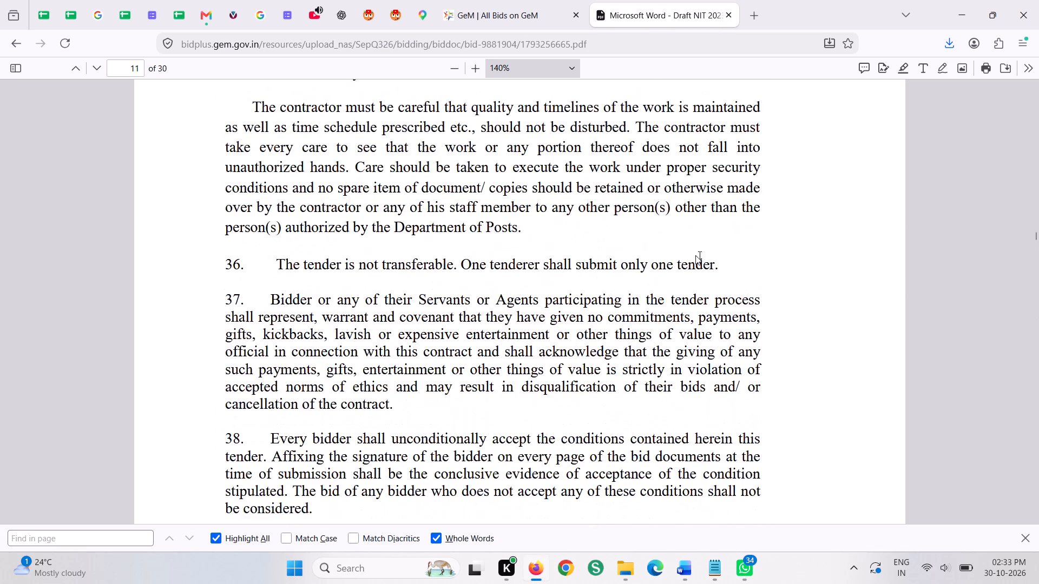
scroll(695, 255, down, 15)
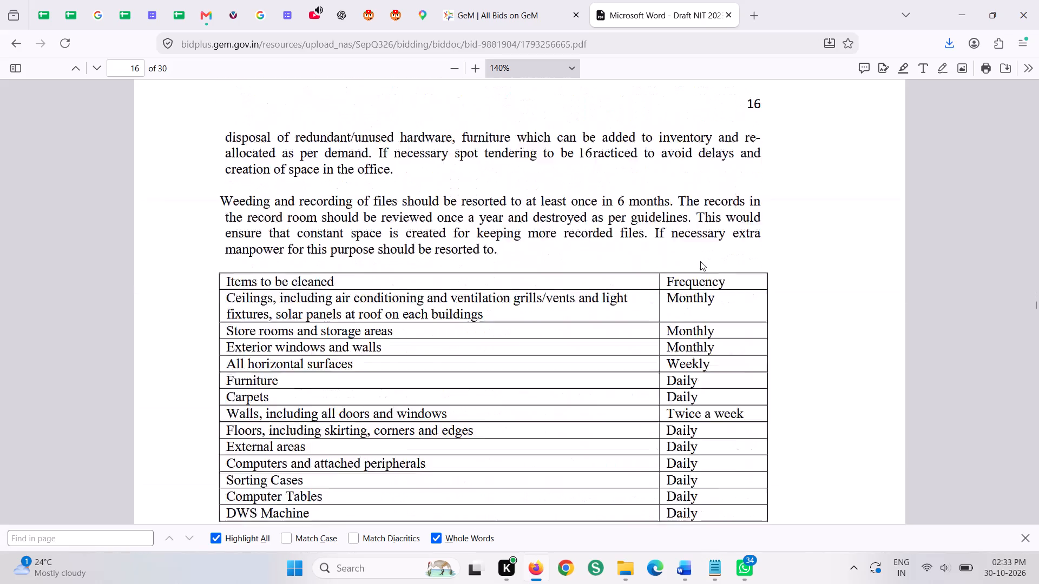
scroll(706, 262, down, 10)
scroll(707, 262, up, 16)
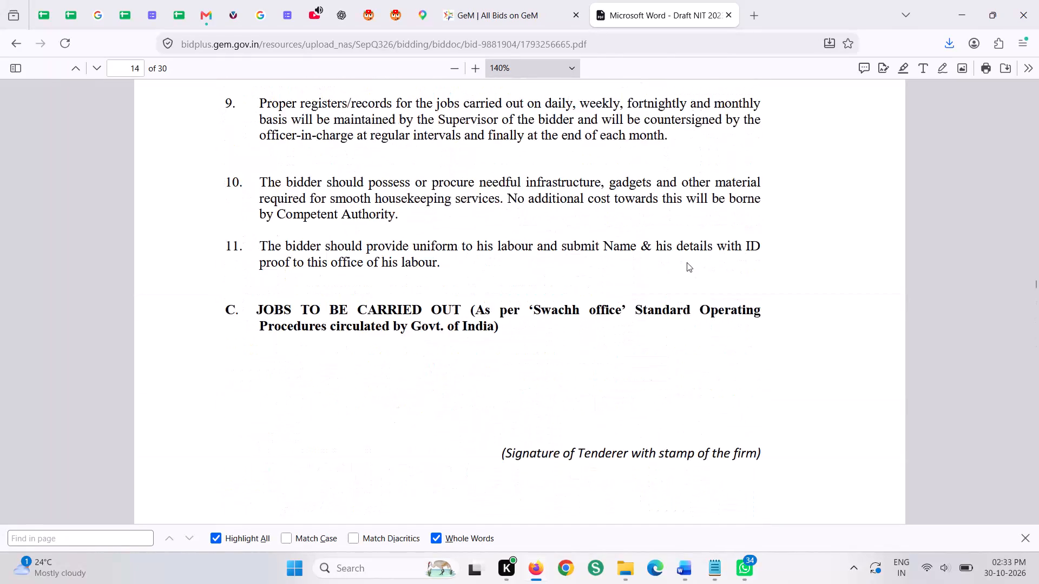
scroll(675, 264, up, 4)
scroll(627, 283, up, 8)
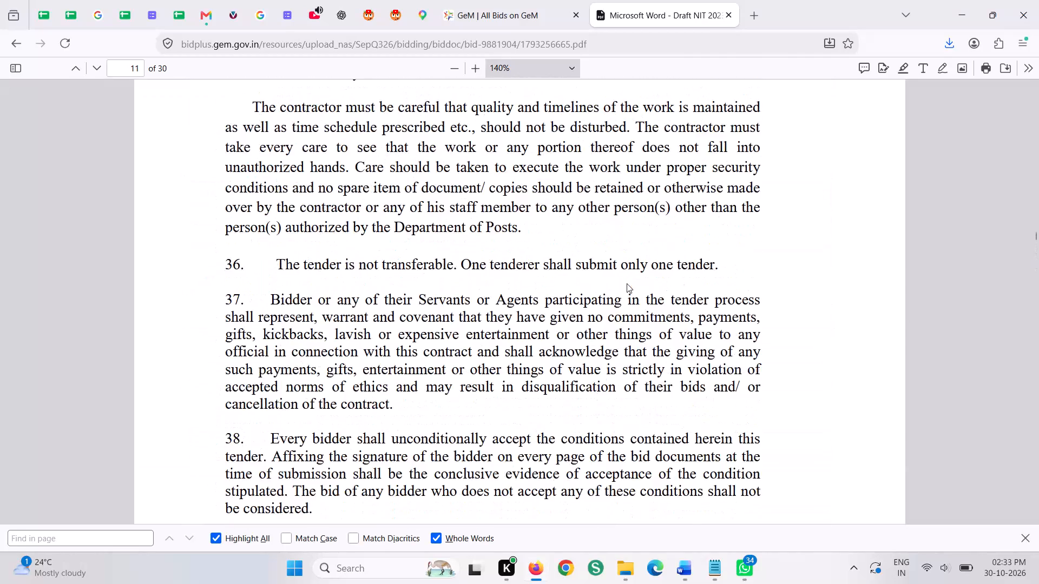
scroll(627, 283, up, 20)
scroll(627, 283, up, 13)
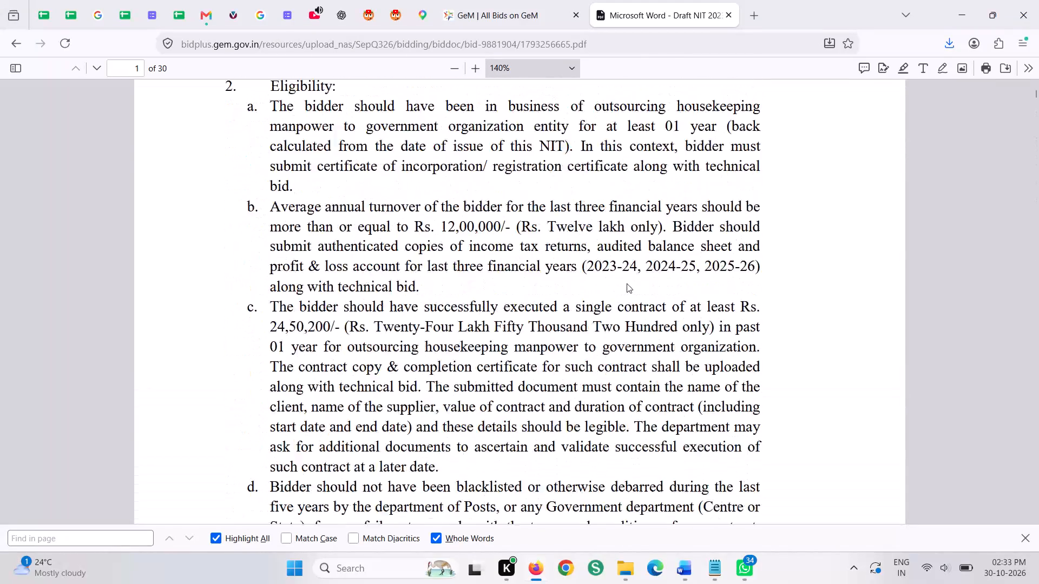
scroll(627, 283, up, 10)
scroll(627, 283, down, 20)
scroll(627, 283, down, 8)
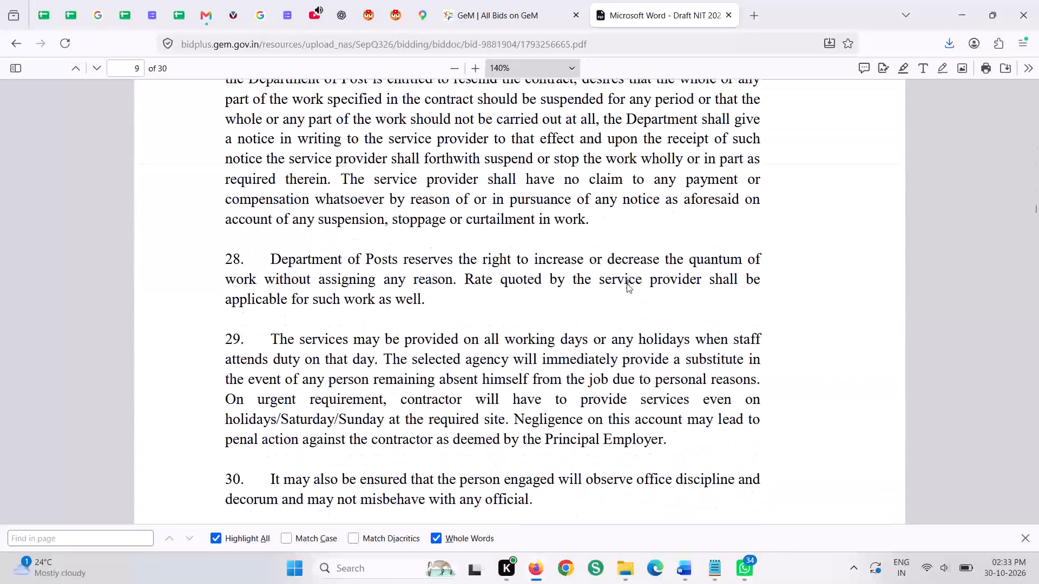
scroll(627, 283, down, 17)
scroll(627, 283, down, 12)
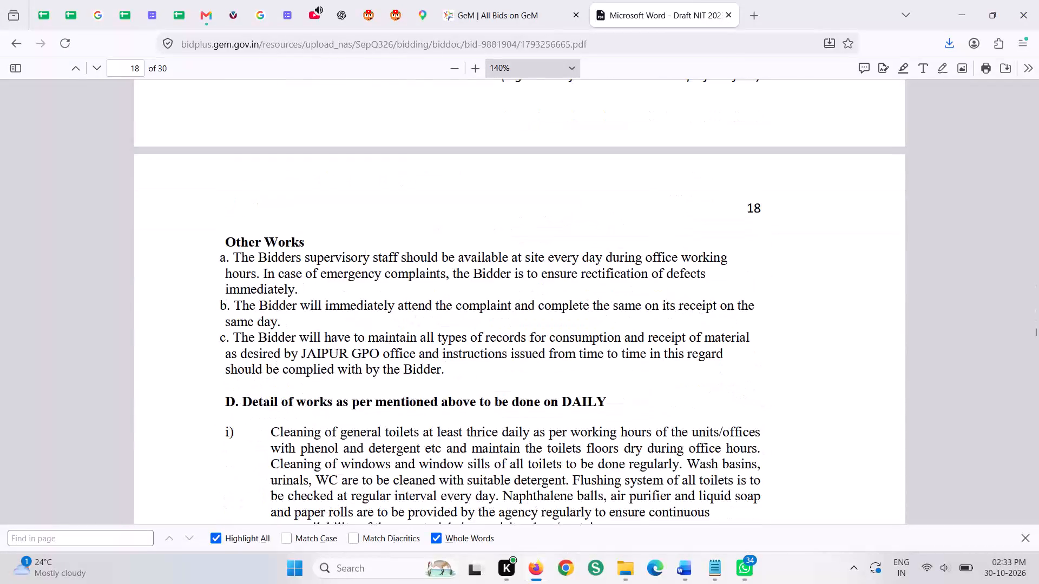
scroll(627, 283, down, 11)
scroll(627, 283, up, 6)
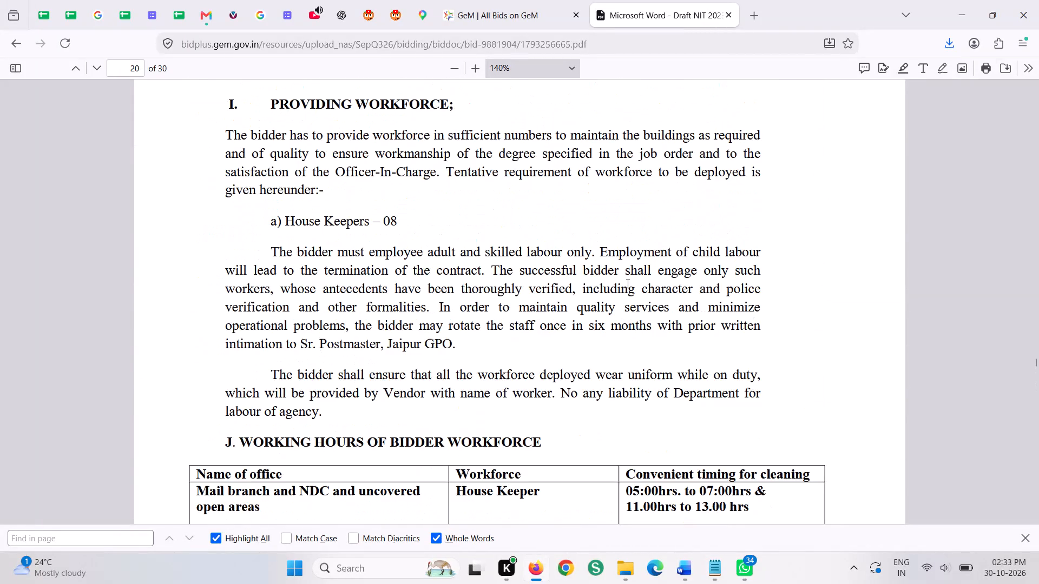
scroll(627, 283, down, 7)
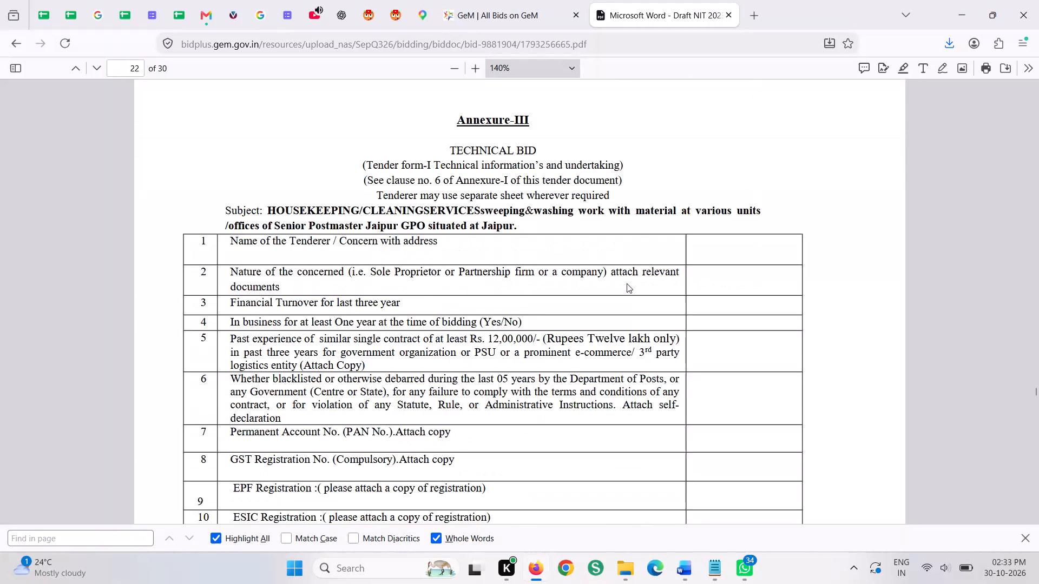
scroll(627, 283, down, 4)
scroll(652, 277, down, 19)
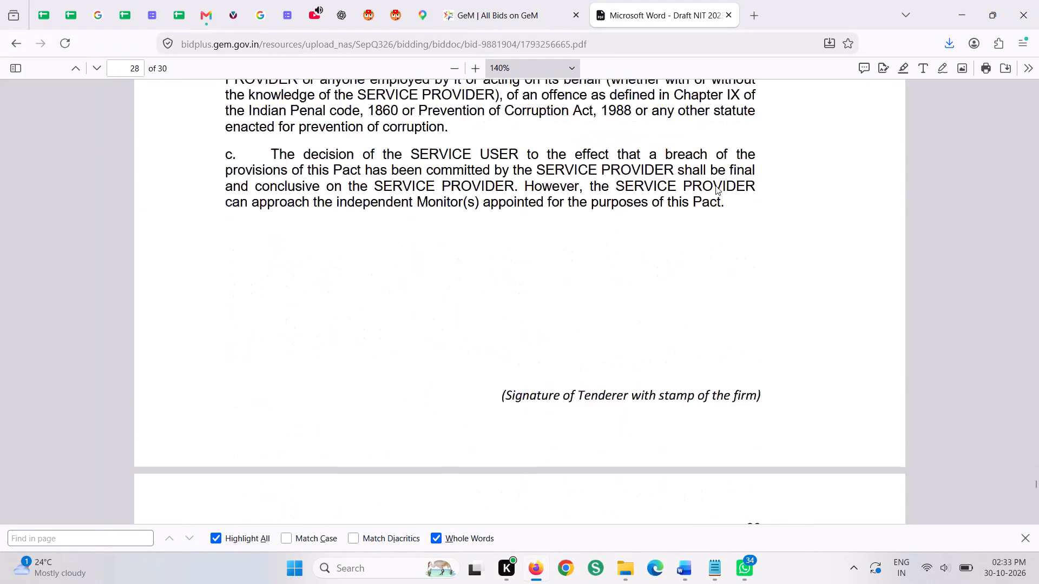
scroll(715, 185, down, 13)
Return from the scope document to the GeM-Bidding-9881904 bid document and look over its closing disclaimer clauses.
click(708, 0)
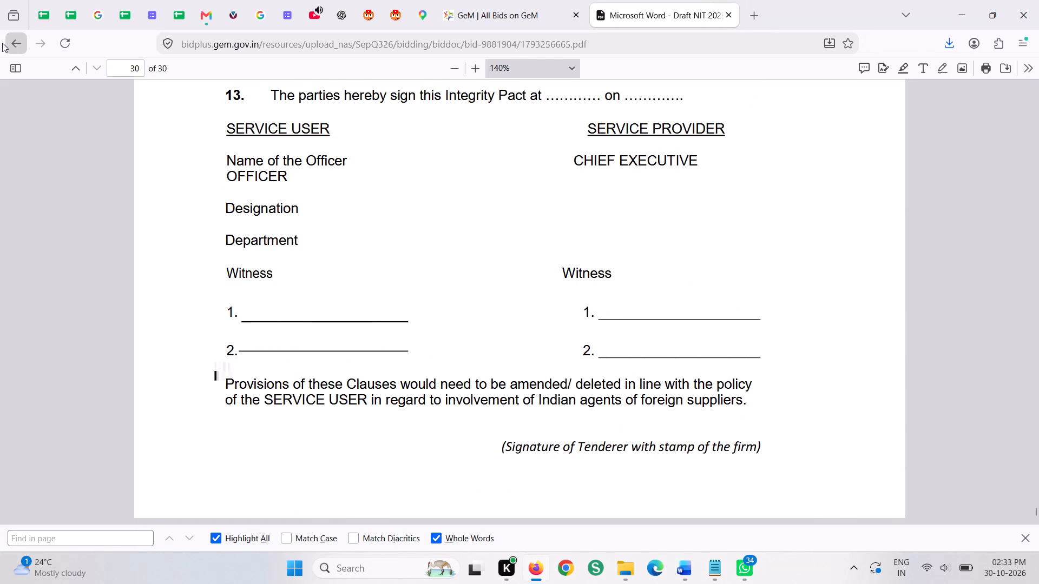
click(2, 43)
scroll(596, 280, down, 7)
click(515, 12)
click(660, 0)
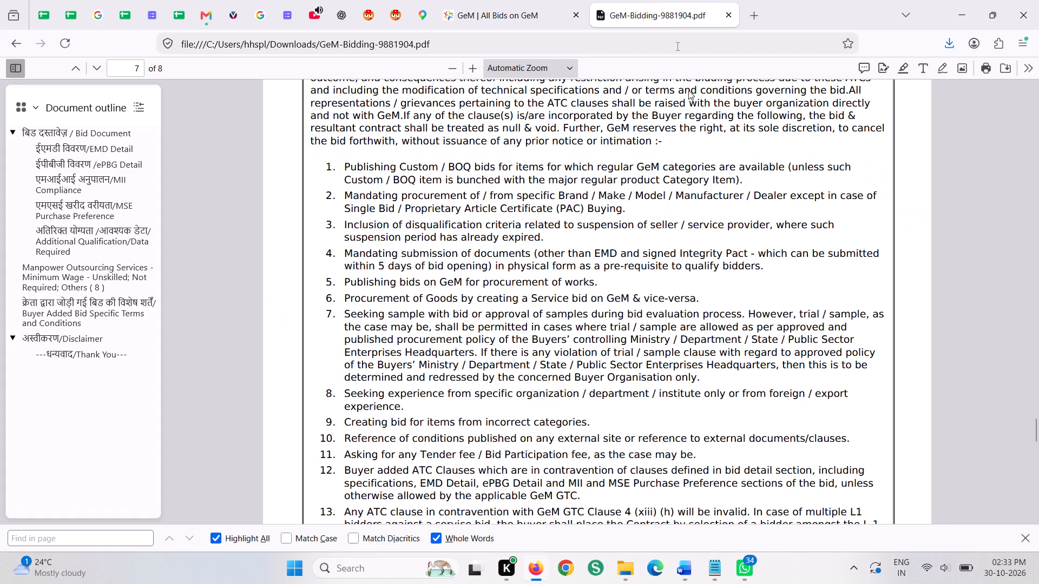
Export the REQUIRED DOCUMENTS list from Word as a PDF into DEV1's GEM2026B8027104 folder, keeping its file name.
click(680, 565)
click(353, 507)
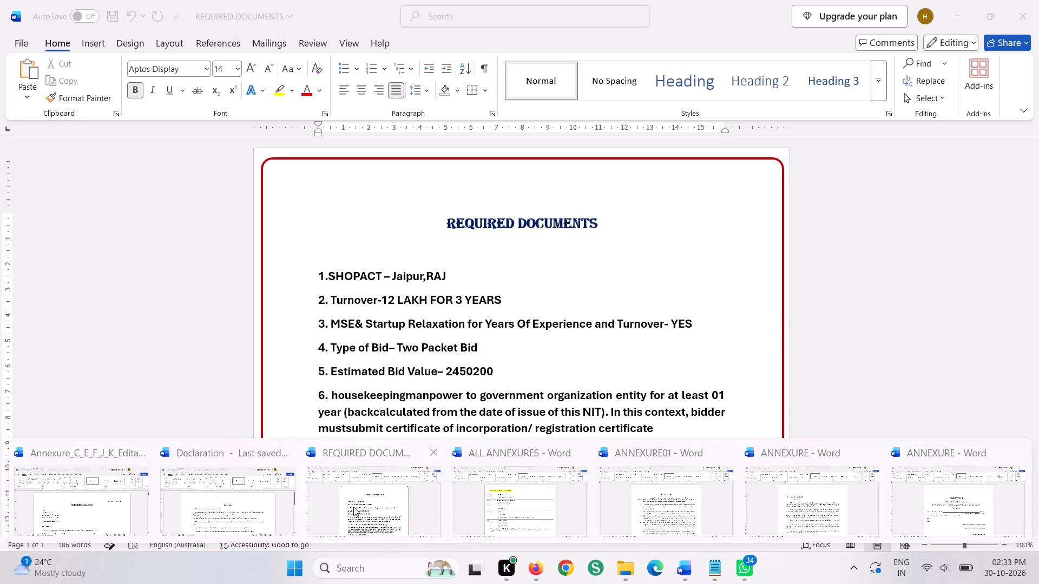
scroll(412, 470, down, 2)
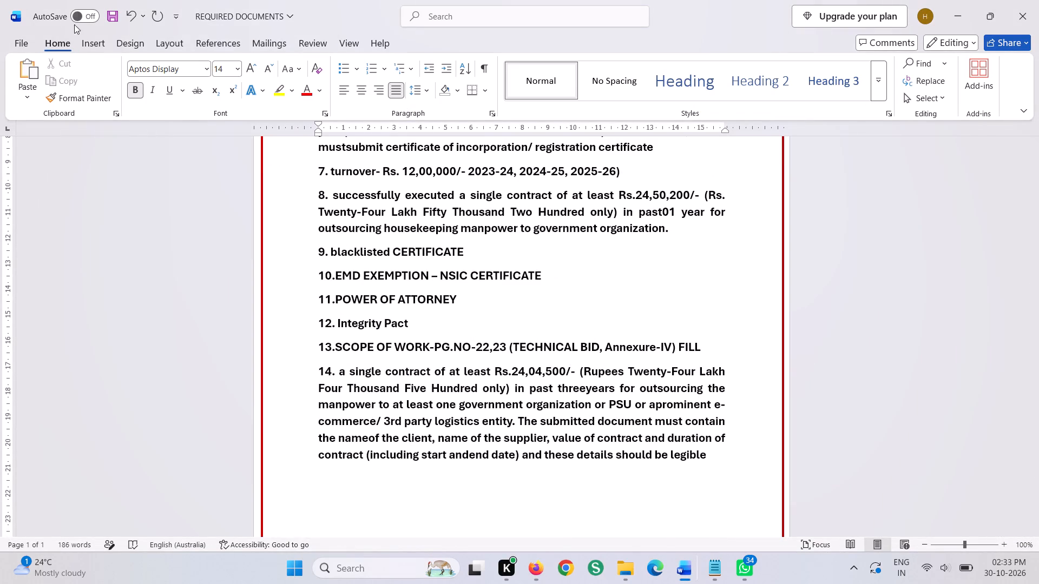
click(14, 43)
click(27, 296)
click(394, 181)
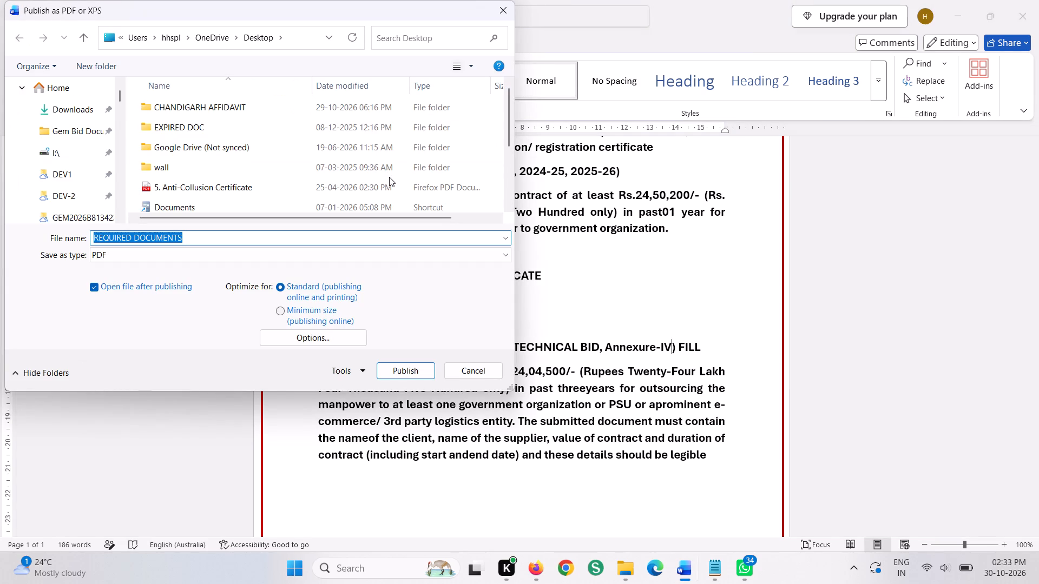
scroll(100, 138, up, 6)
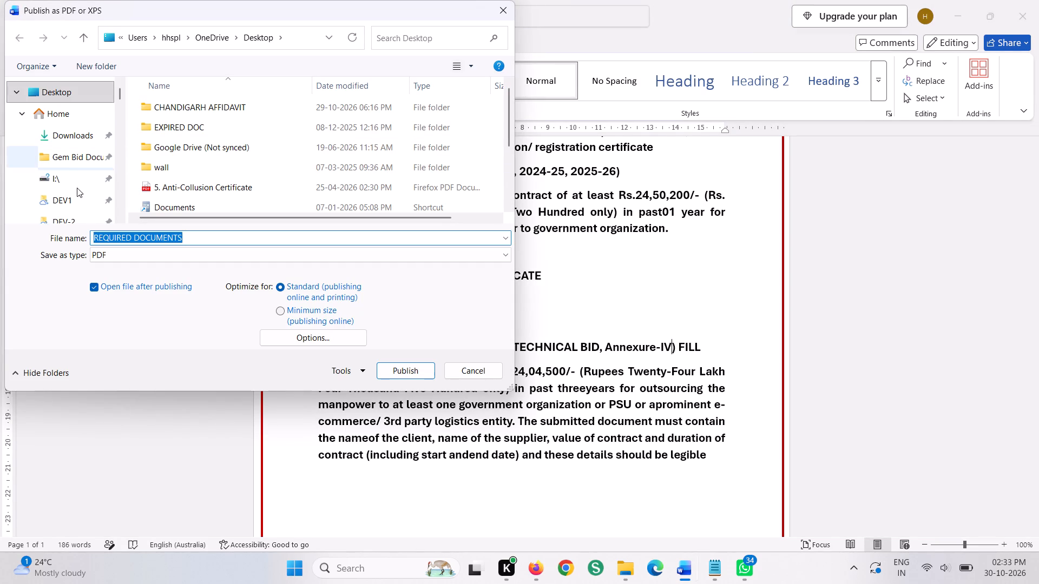
click(77, 193)
scroll(171, 138, up, 11)
double_click(188, 107)
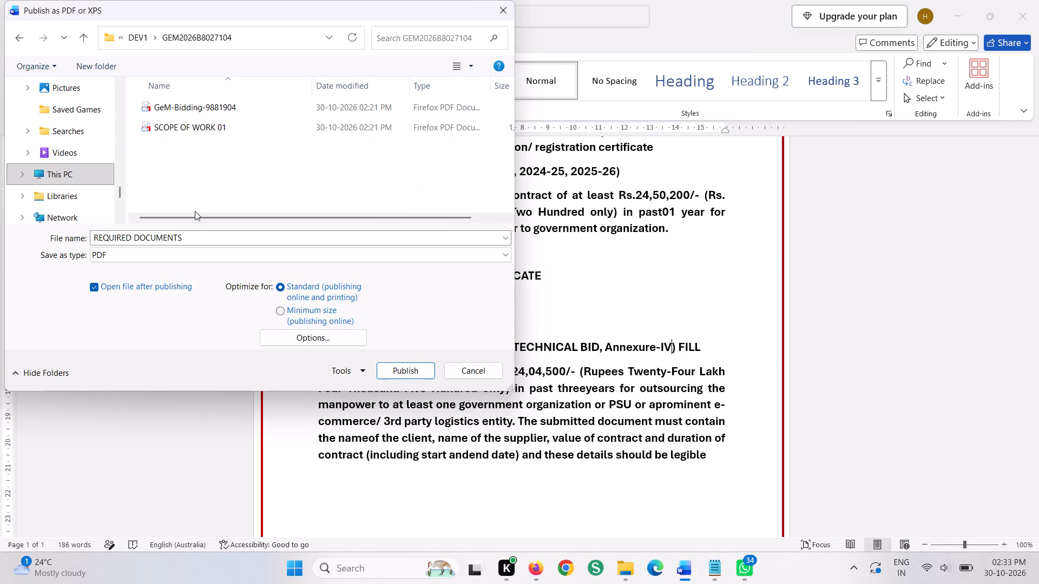
click(193, 233)
click(400, 366)
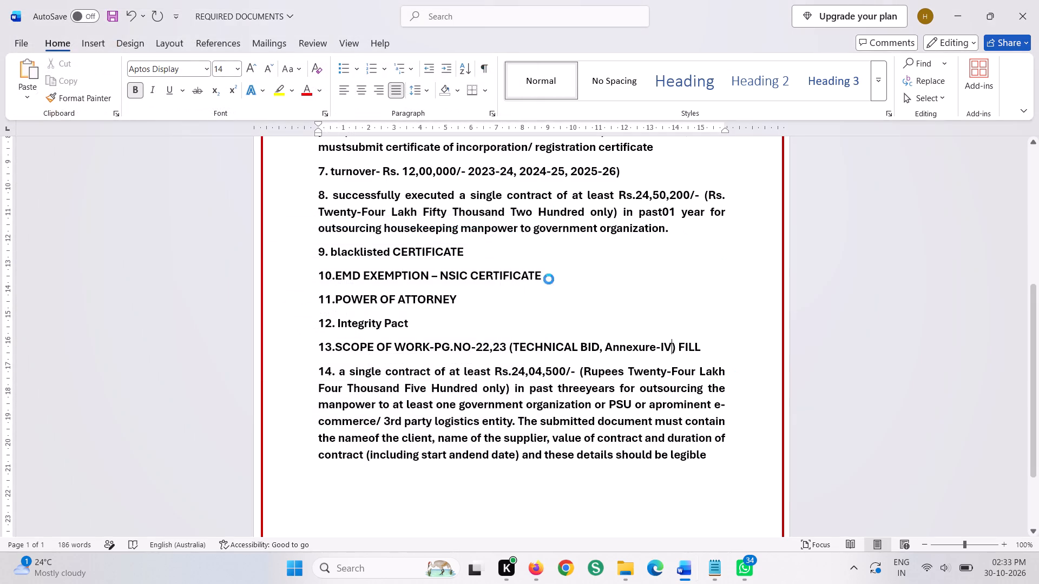
click(794, 0)
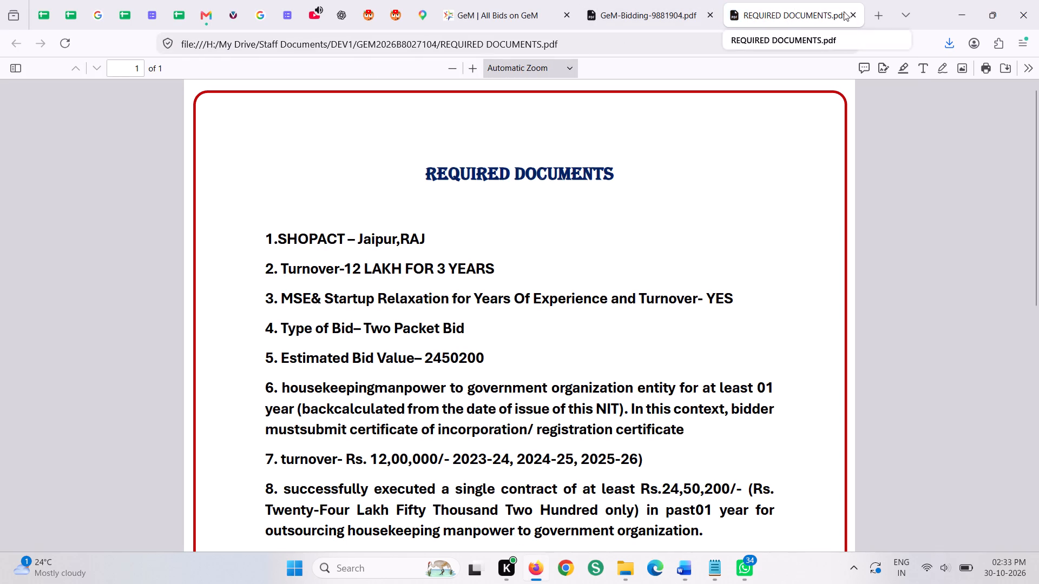
Close the exported REQUIRED DOCUMENTS PDF, check each file saved in the GEM2026B8027104 folder and go back up to DEV1.
click(856, 11)
click(630, 568)
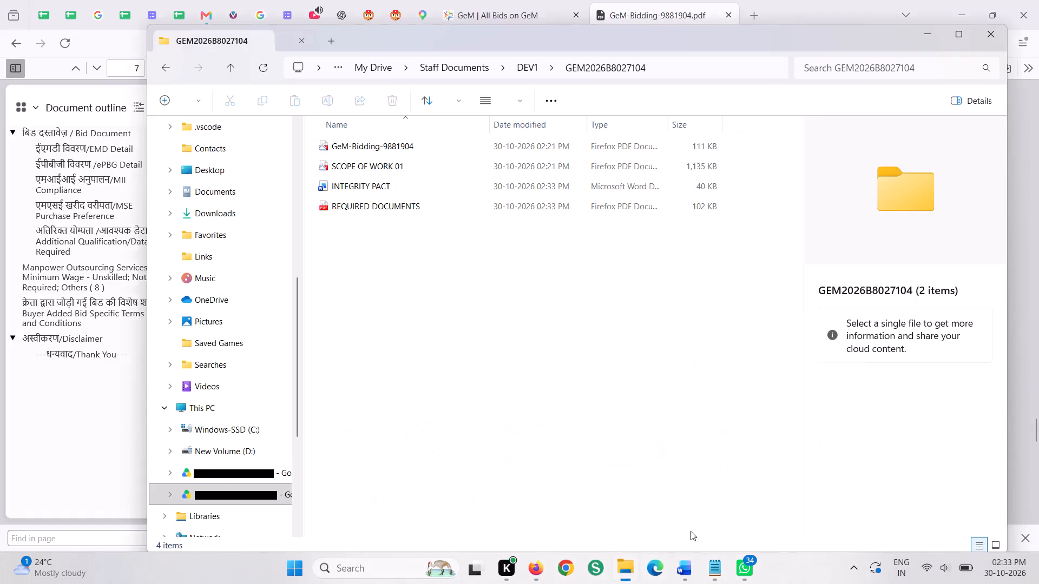
click(361, 162)
click(357, 143)
click(352, 189)
click(352, 200)
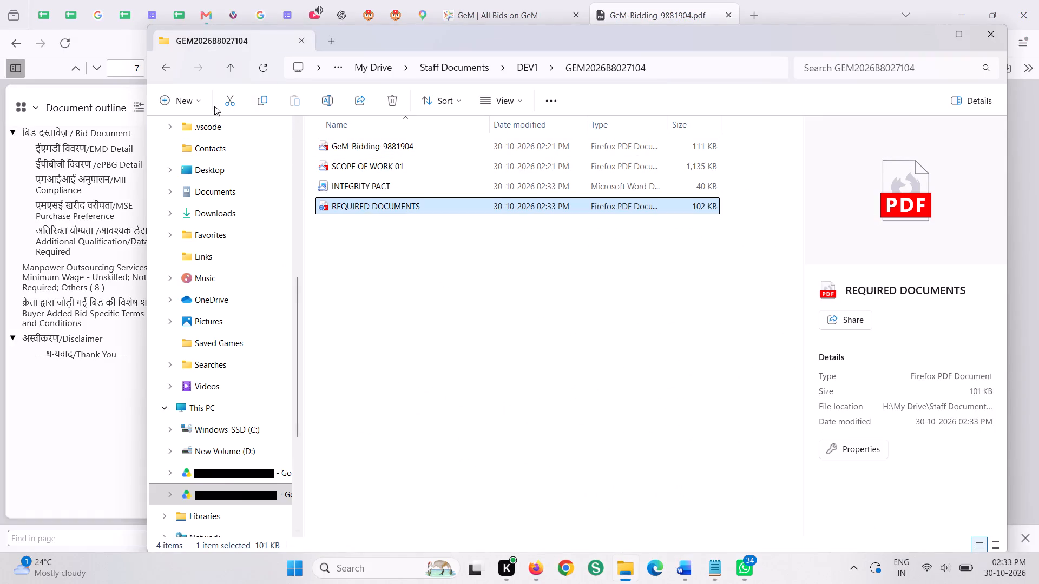
click(227, 70)
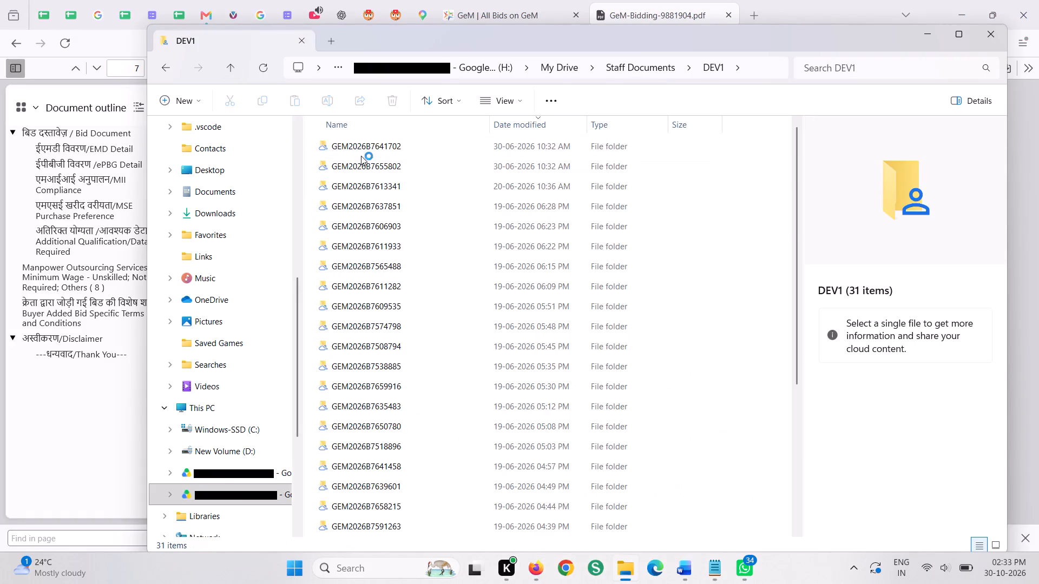
Switch back to Firefox from the DEV1 folder.
click(533, 566)
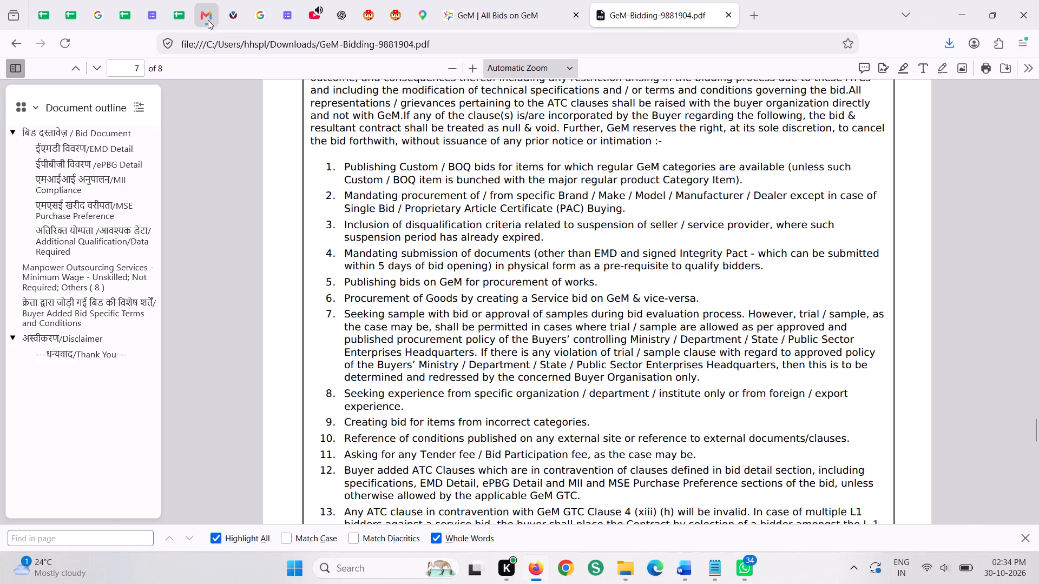
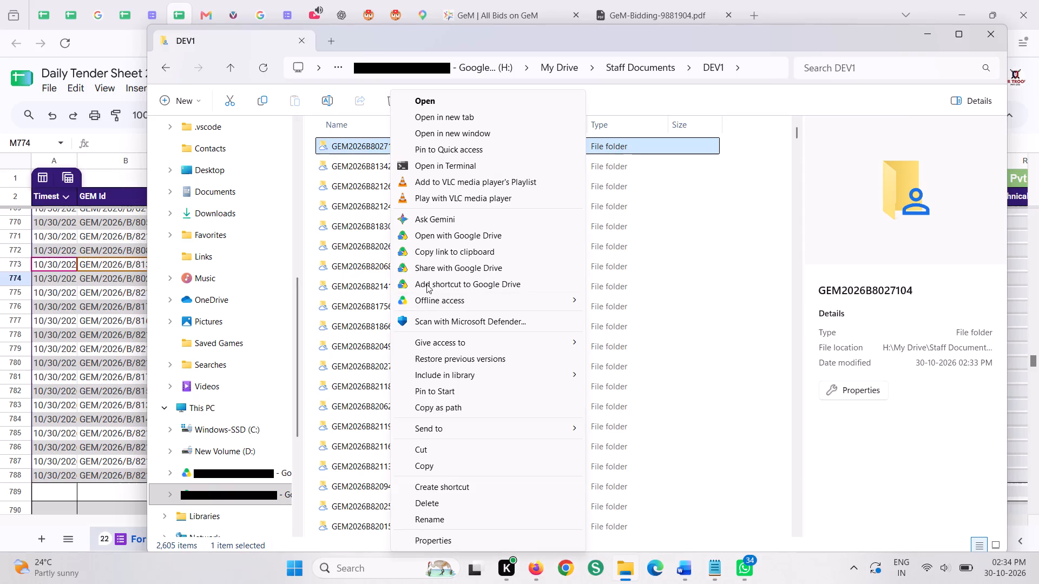
Copy the Google Drive link of folder GEM2026B8027104 and insert it as a chip in Other Comment for row 774 of the Daily Tender Sheet.
click(430, 249)
click(534, 563)
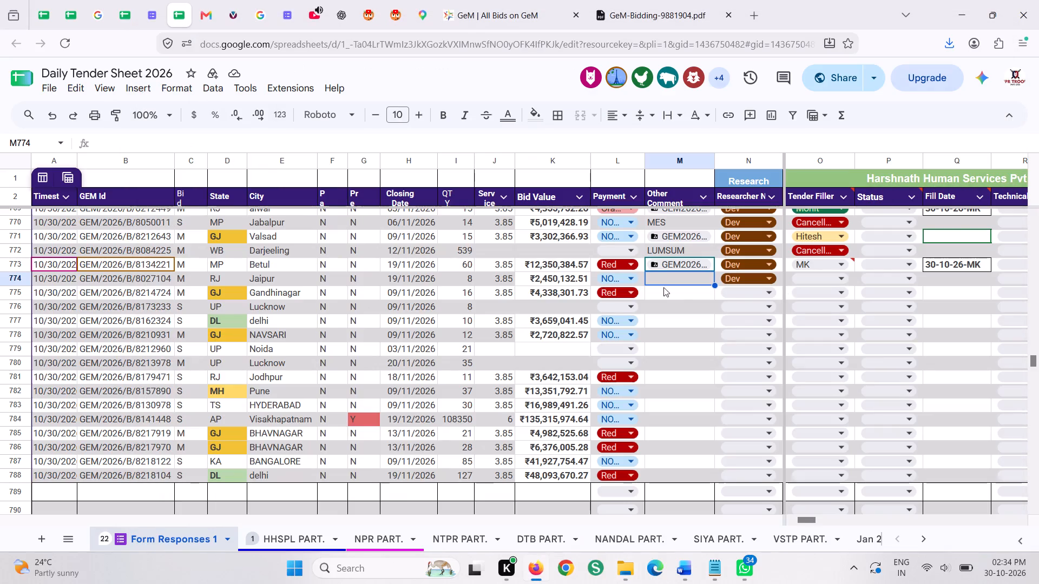
double_click(661, 278)
key(ctrl+v)
key(Tab)
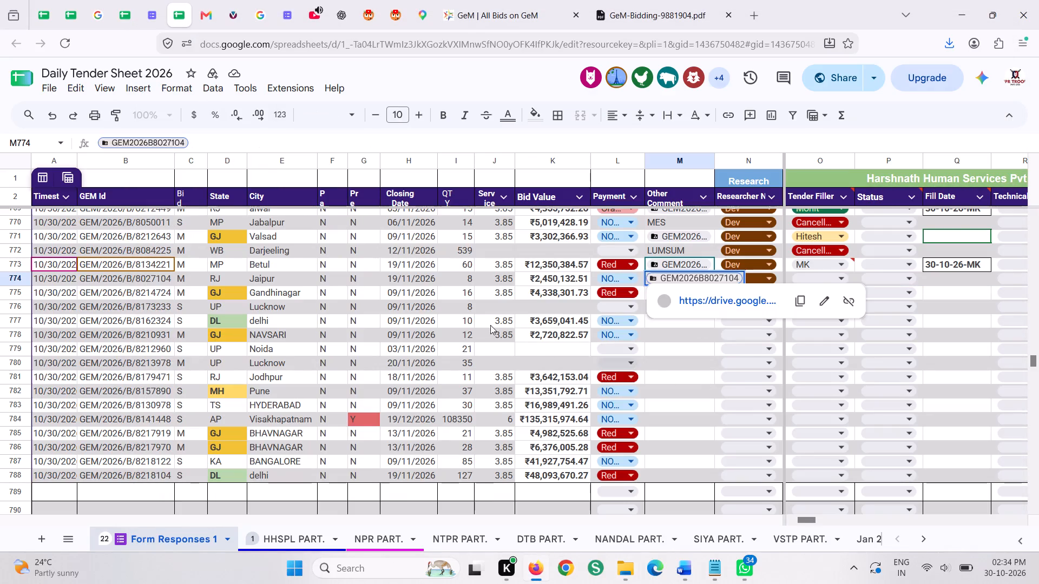
click(487, 321)
click(742, 291)
click(734, 310)
Copy the GeM ID GEM/2026/B/8214724 from row 775 of the tender sheet and return to that row's Other Comment cell.
click(663, 289)
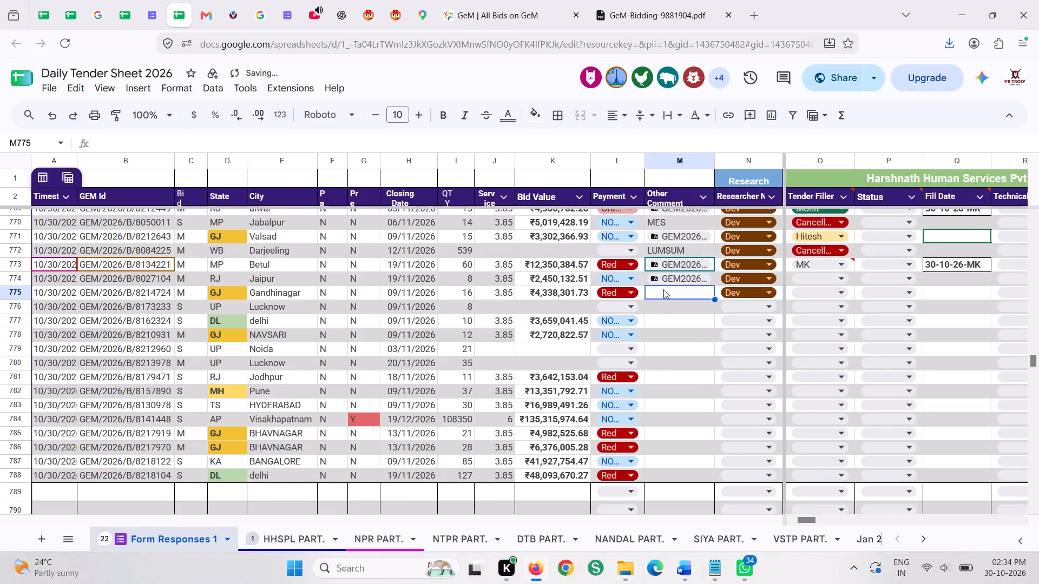
key(Left)
key(Left)
key(Left)
key(Left)
key(Left)
key(Left)
key(Left)
key(Left)
key(Left)
key(Left)
key(Left)
key(Left)
key(Left)
key(Left)
key(Left)
key(Left)
key(Right)
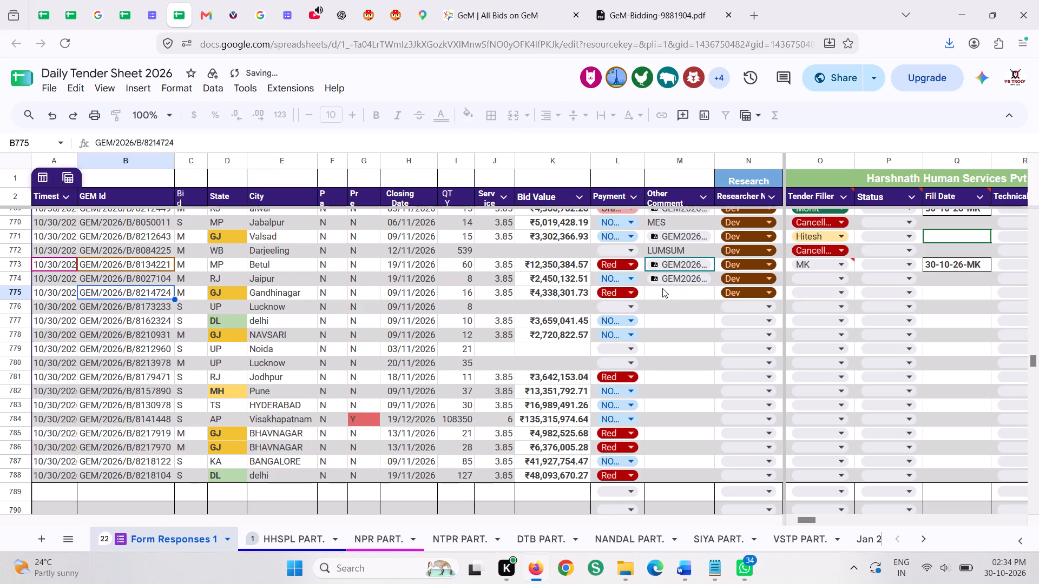
key(ctrl+c)
key(Right)
key(Right)
key(Right)
key(Right)
key(Right)
key(Right)
key(Right)
key(Right)
key(Right)
key(Right)
key(Right)
key(Right)
key(Right)
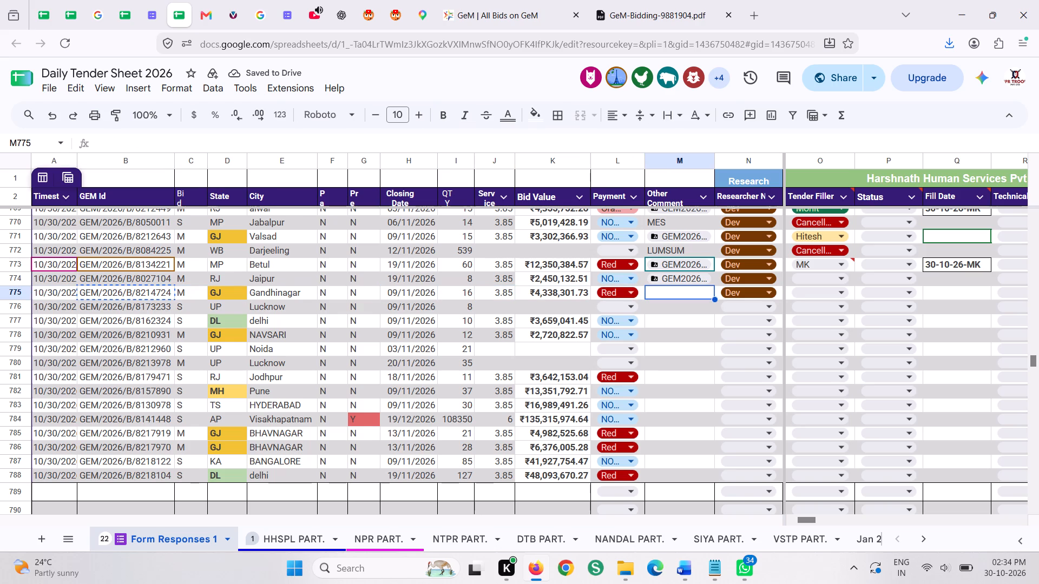
Close the GeM-Bidding-9881904 document, search the GeM bid listing for GEM/2026/B/8214724 and open its bid document.
click(673, 0)
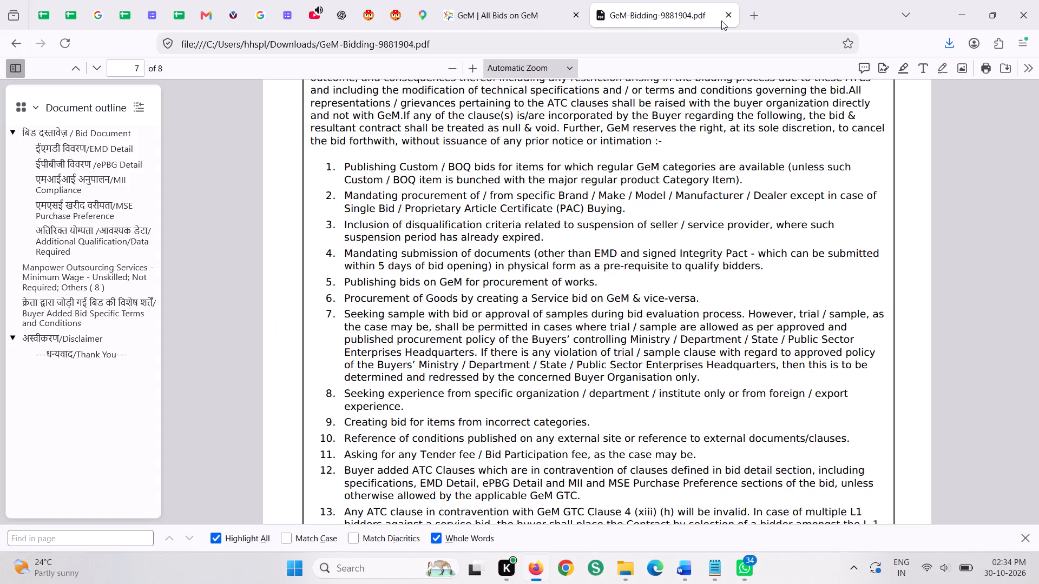
click(726, 16)
key(ctrl+v)
key(Return)
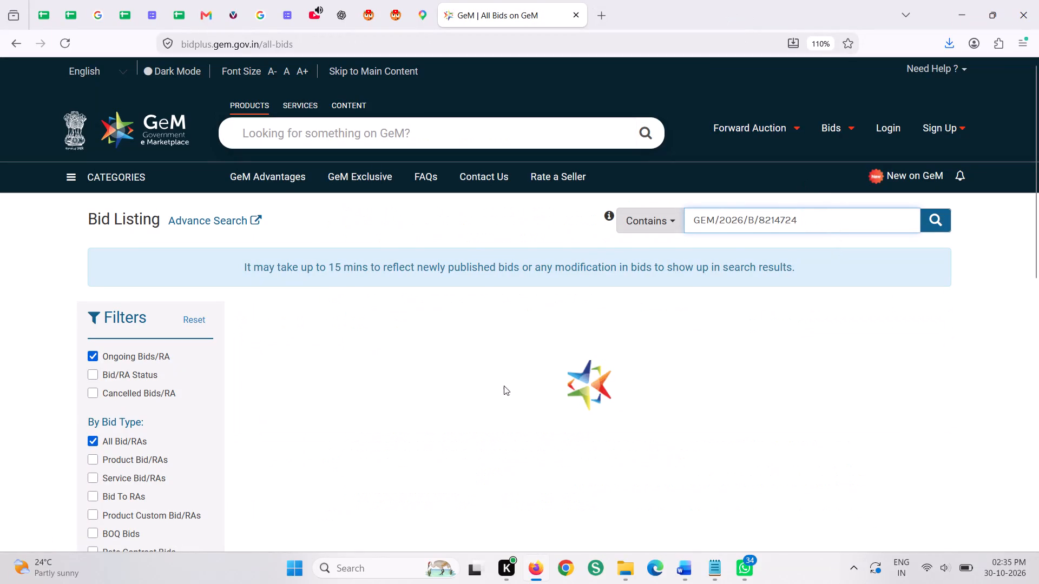
click(344, 352)
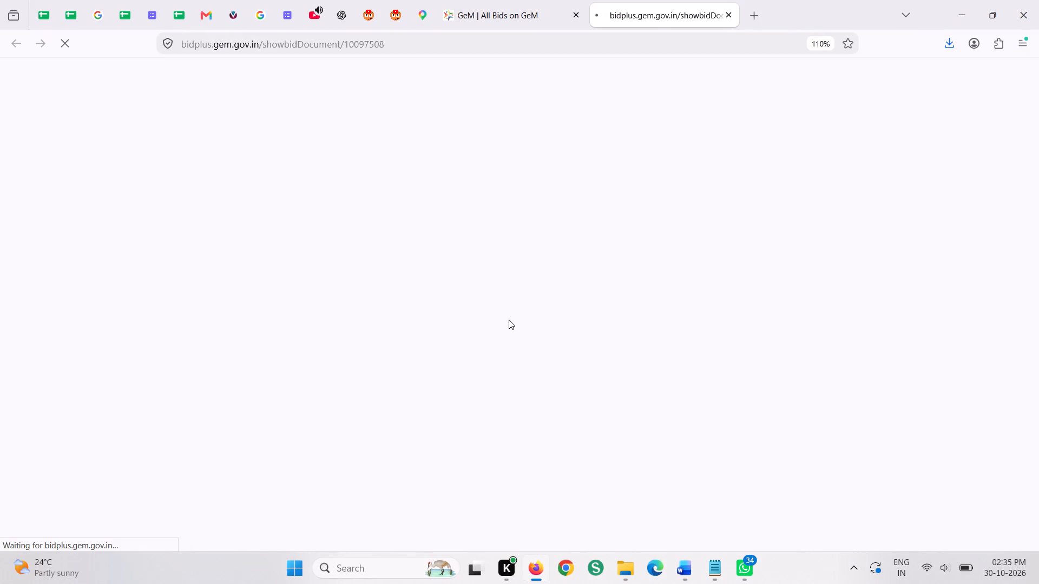
click(358, 257)
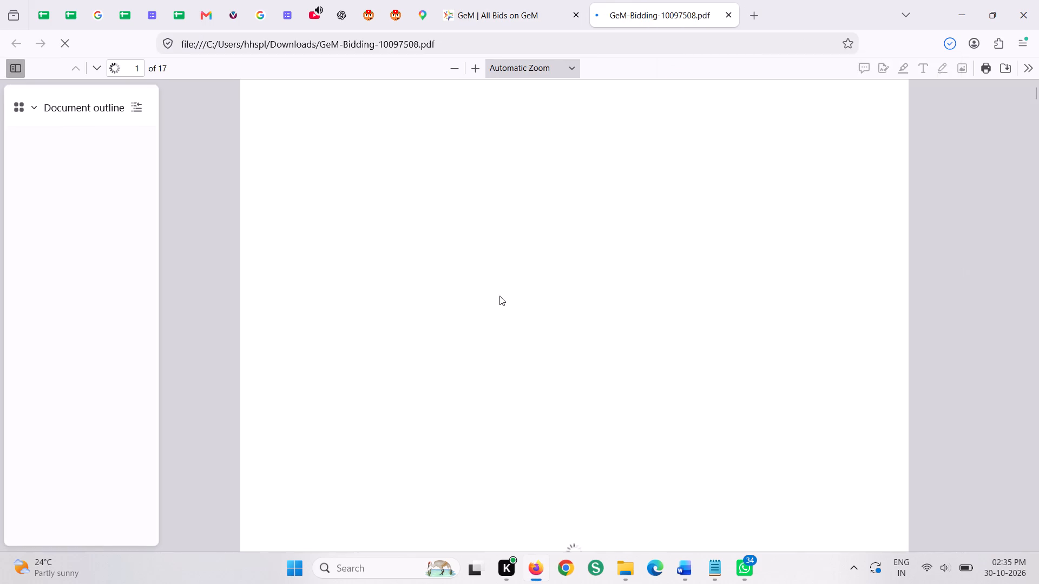
Search the GeM-Bidding-10097508 bid document for the terms SECURITY, WATCH and CHOWKIDAR.
scroll(499, 296, down, 1)
click(647, 307)
key(ctrl+f)
text(SECURITY)
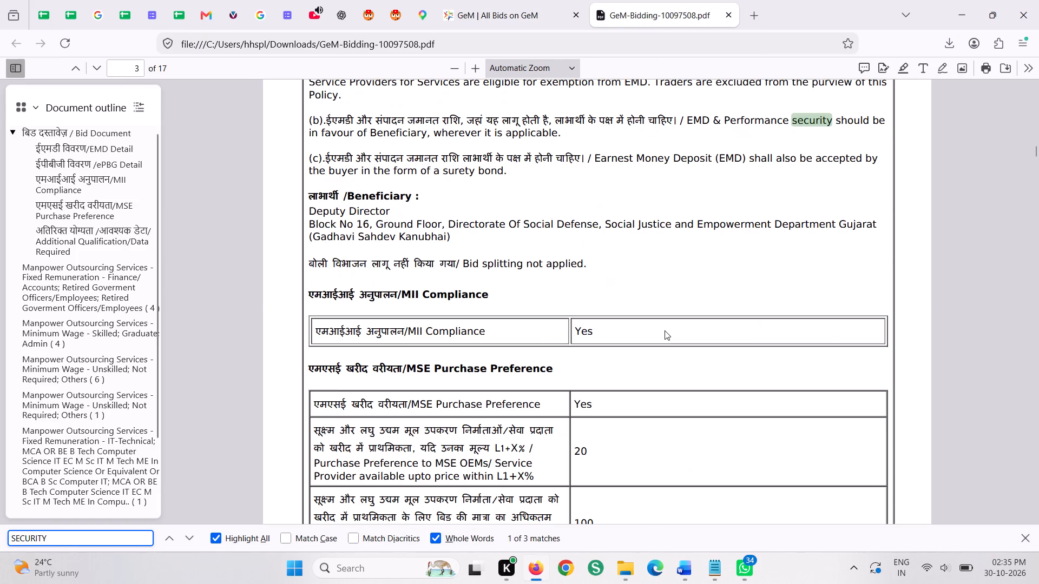
key(Return)
key(Return)
key(Return)
key(Return)
key(Return)
key(BackSpace)
key(BackSpace)
key(BackSpace)
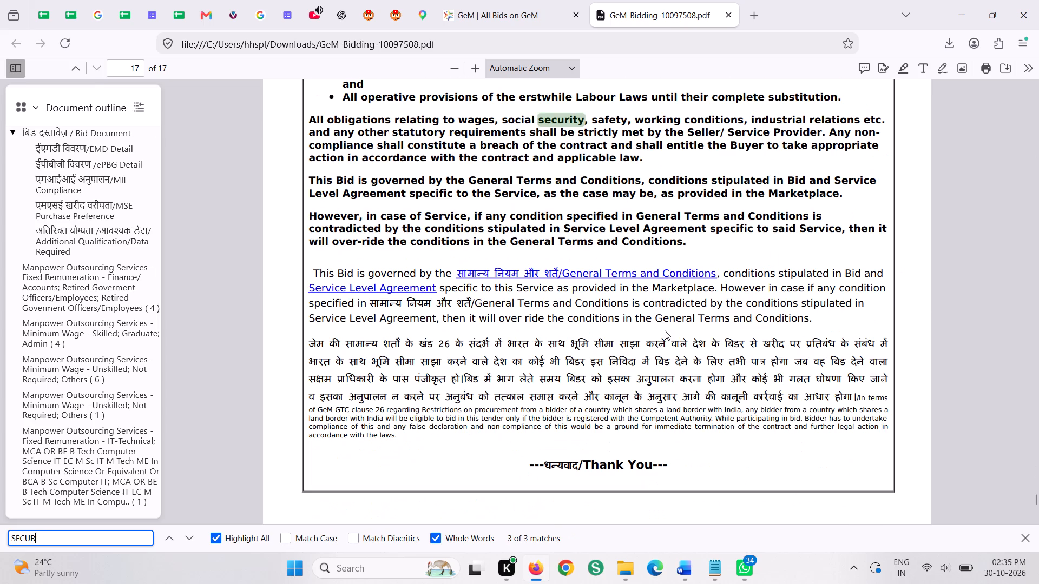
key(BackSpace)
key(BackSpace)
key(BackSpace)
key(BackSpace)
key(BackSpace)
key(BackSpace)
key(BackSpace)
text(WATCH)
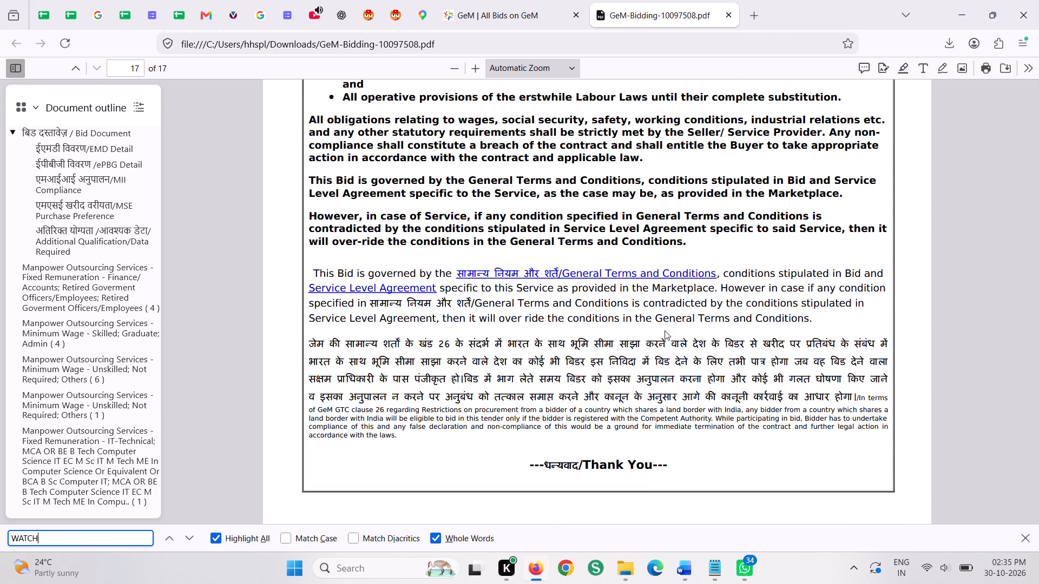
key(BackSpace)
key(BackSpace)
key(BackSpace)
key(BackSpace)
key(BackSpace)
key(BackSpace)
key(BackSpace)
text(CHOWKIDAR)
key(BackSpace)
key(BackSpace)
key(BackSpace)
key(BackSpace)
key(BackSpace)
key(BackSpace)
key(BackSpace)
key(BackSpace)
key(BackSpace)
key(BackSpace)
key(BackSpace)
key(BackSpace)
key(BackSpace)
key(BackSpace)
key(BackSpace)
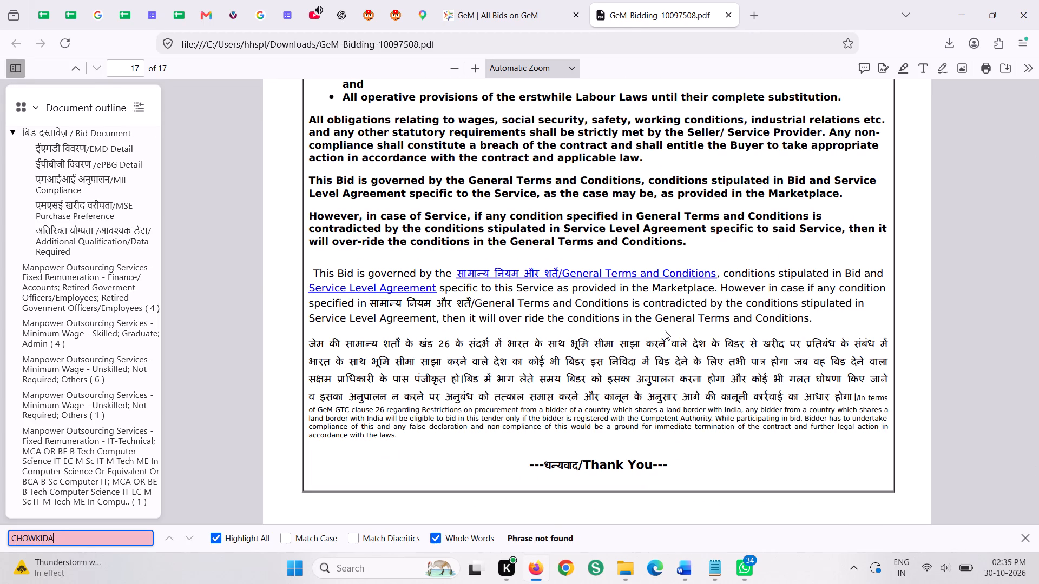
Review the bid document backwards from its last page to the Scope of work & Job Description entry on page 4.
scroll(665, 330, up, 11)
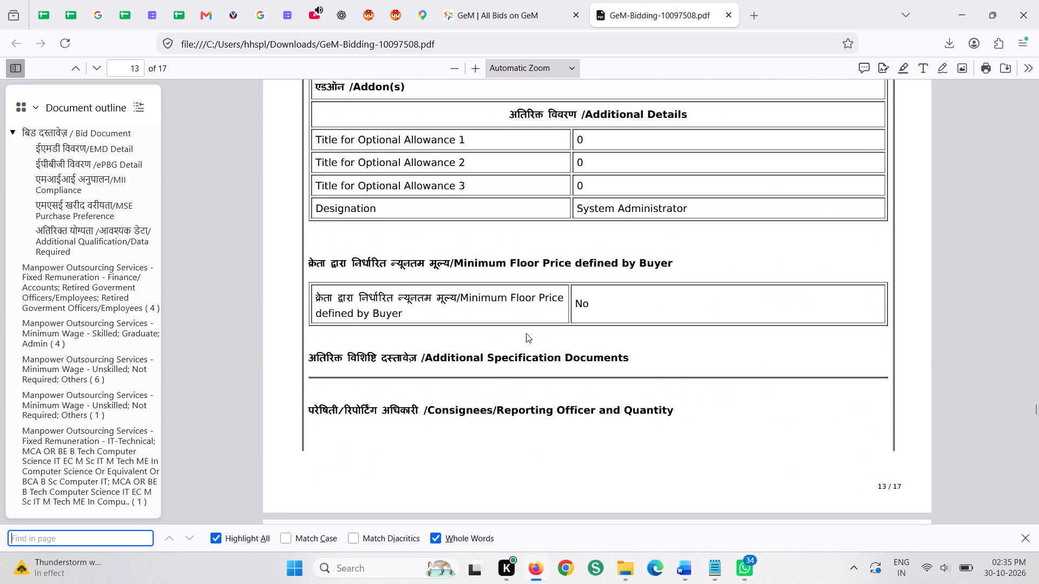
scroll(526, 333, up, 13)
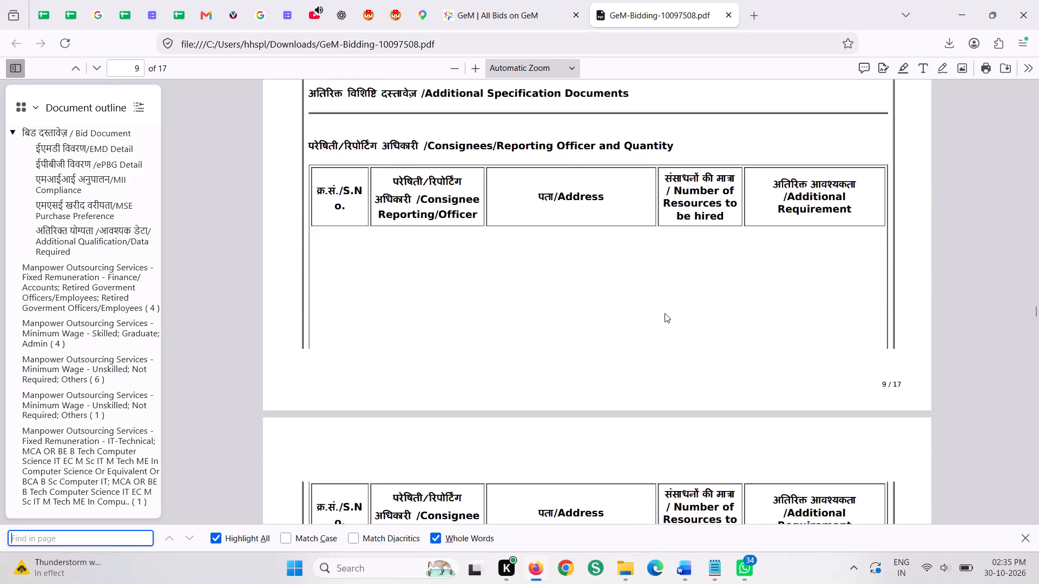
scroll(665, 313, up, 2)
scroll(576, 308, up, 10)
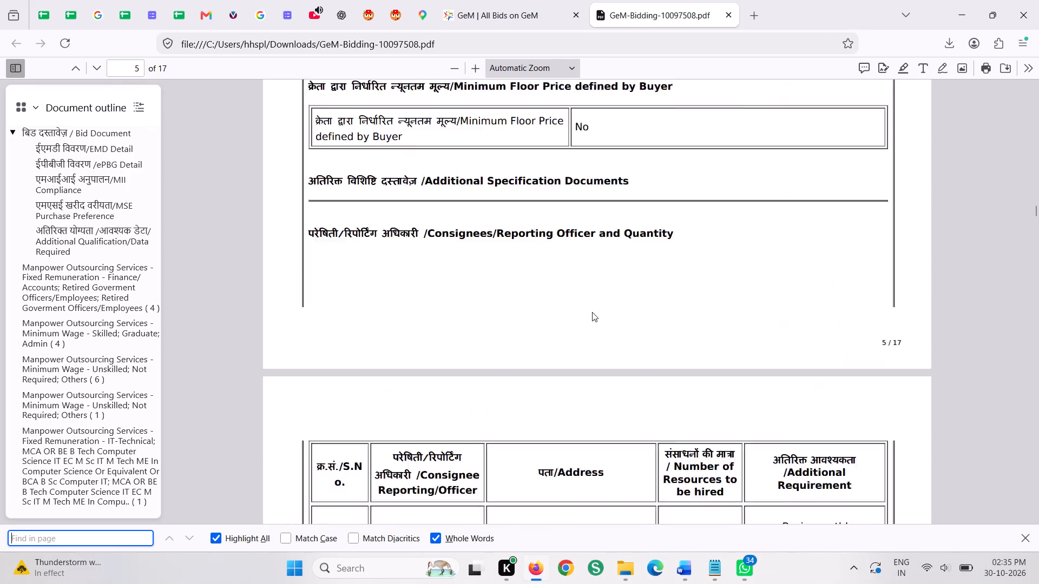
scroll(592, 312, up, 6)
scroll(607, 316, down, 3)
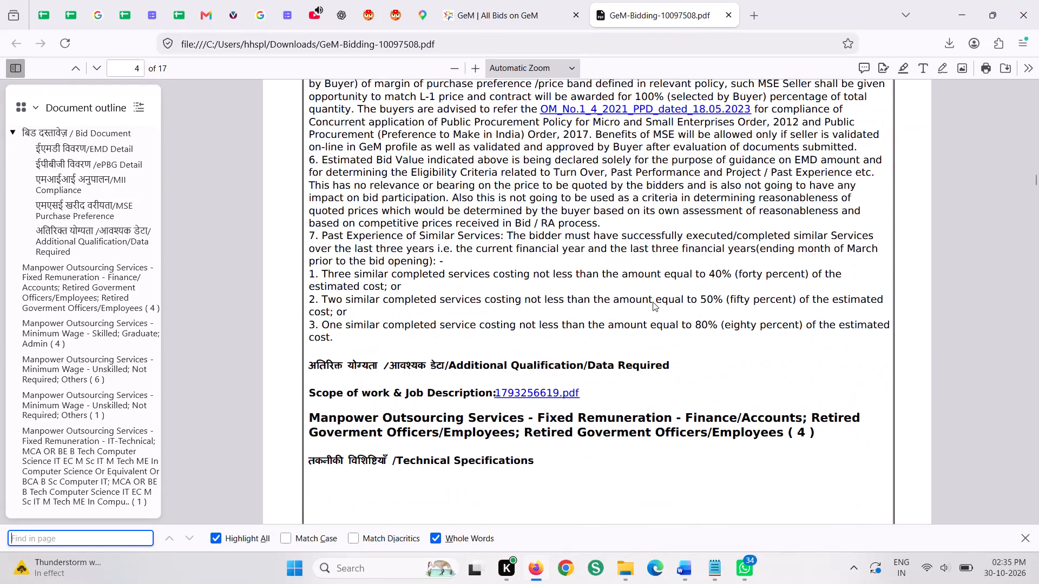
Open the linked scope-of-work document 1793256619.pdf and examine its qualification table, bid conditions and payment terms.
click(528, 390)
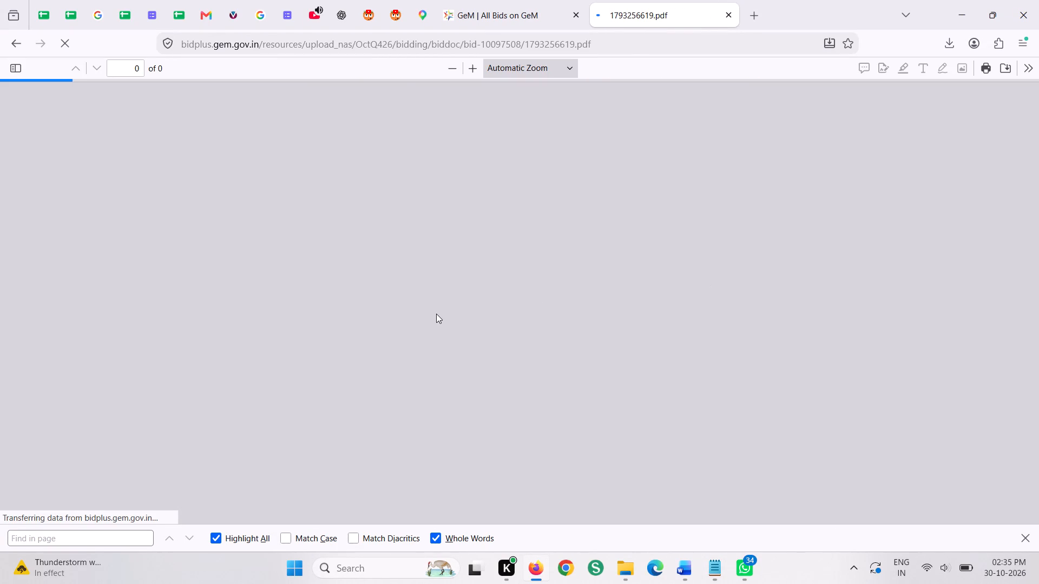
click(410, 310)
scroll(471, 315, down, 14)
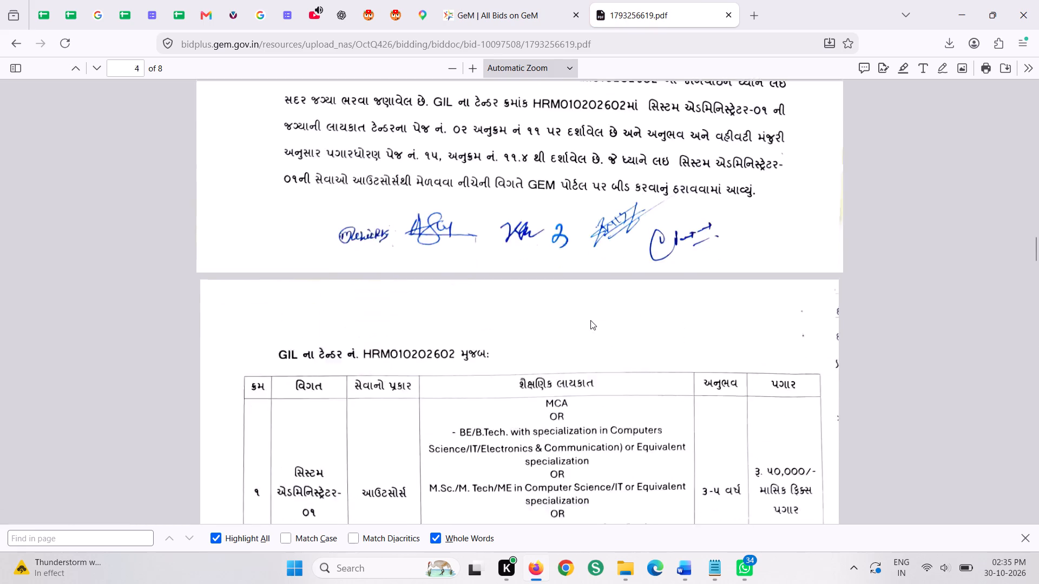
scroll(590, 320, down, 20)
scroll(590, 320, up, 10)
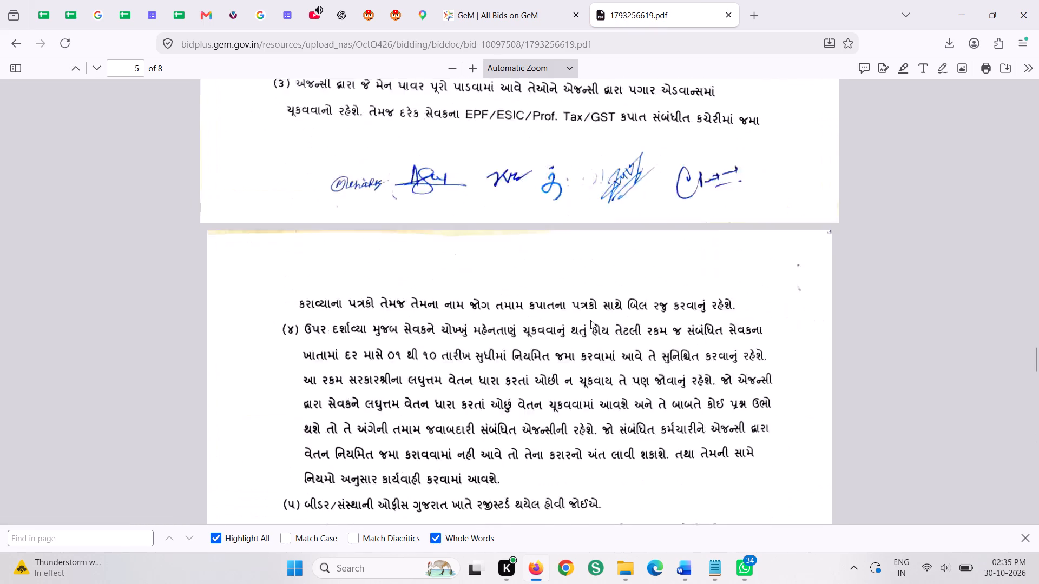
scroll(582, 325, up, 4)
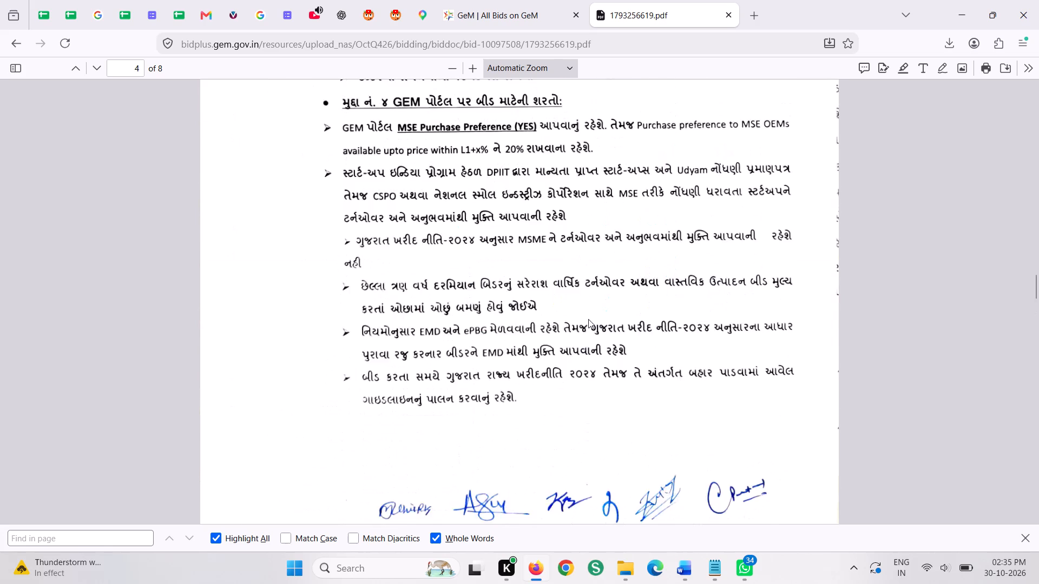
scroll(588, 319, down, 2)
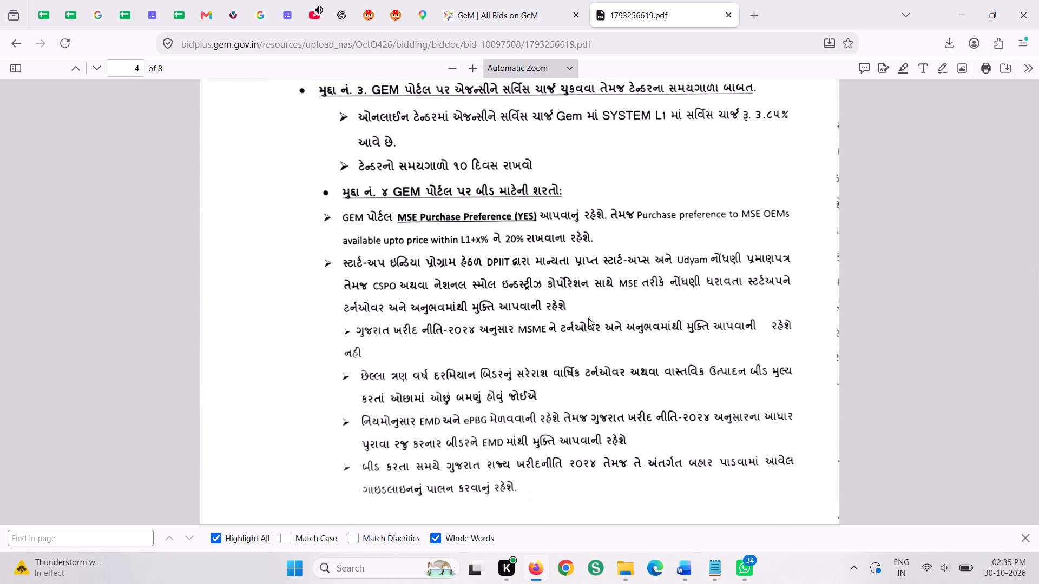
click(483, 0)
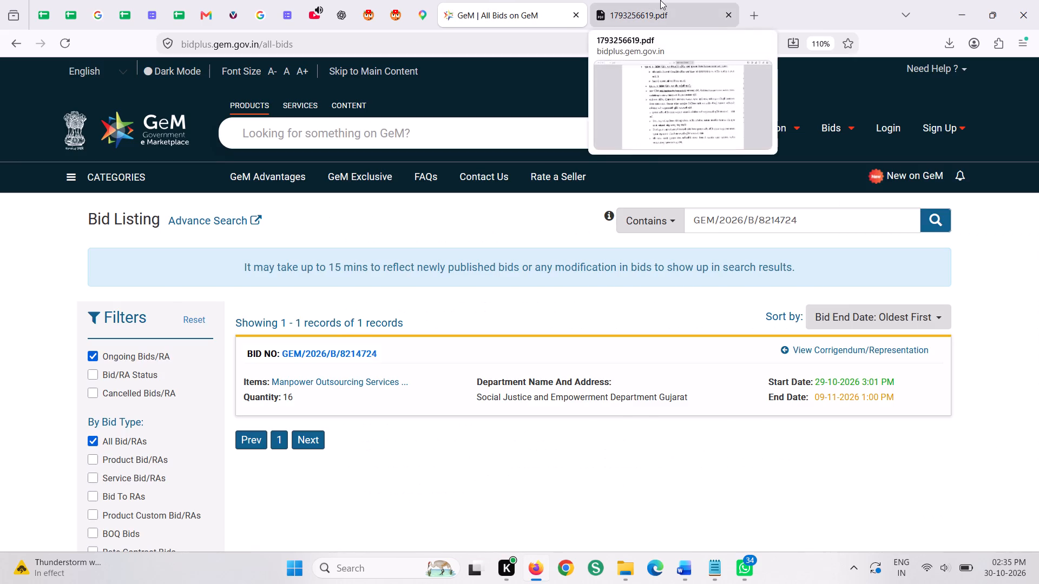
click(661, 0)
Create a folder named GEM2026B8214724 in DEV1 for this bid and open it.
click(627, 555)
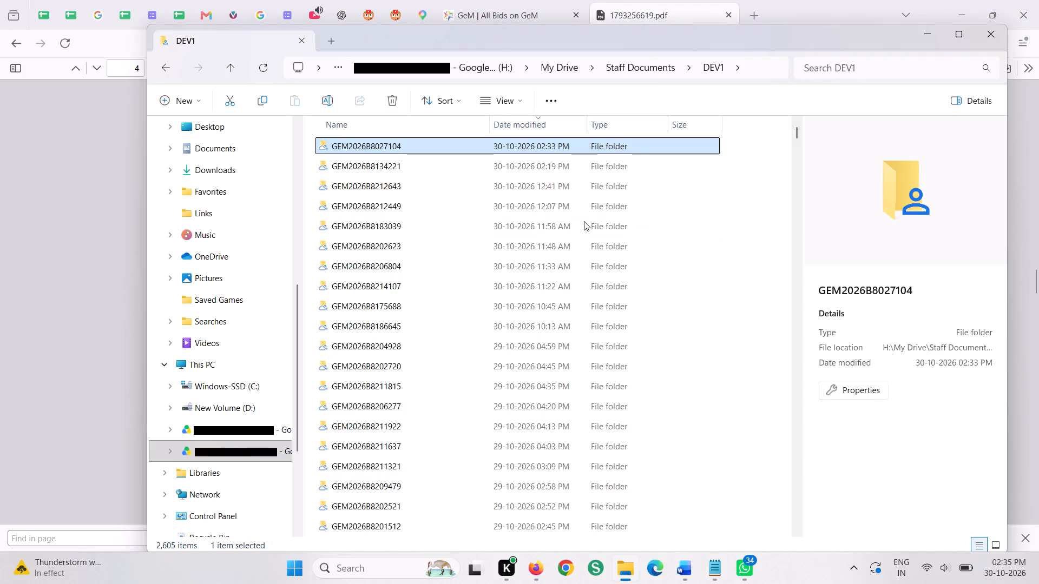
right_click(688, 217)
click(718, 324)
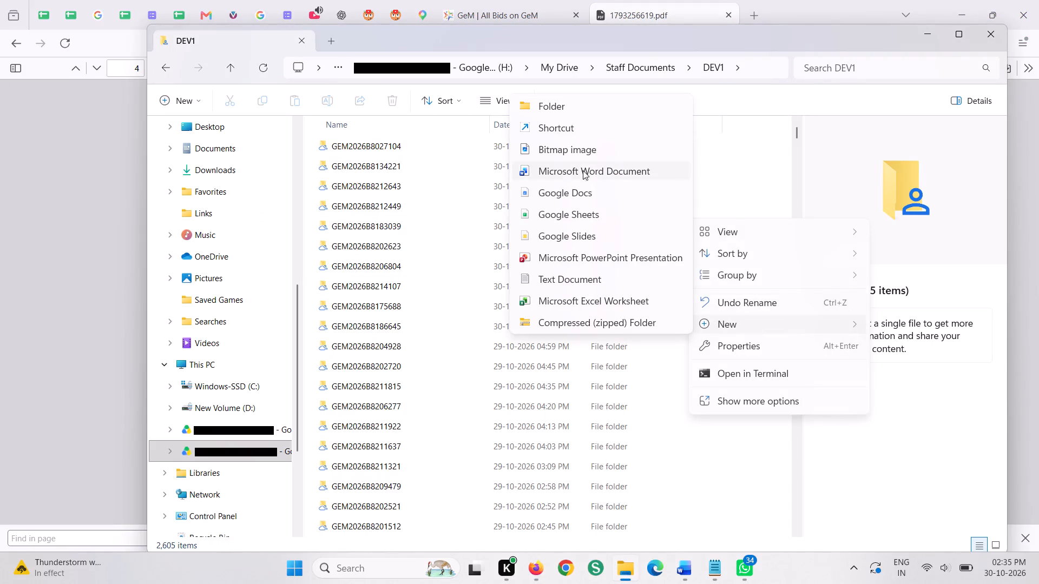
click(555, 105)
key(ctrl+v)
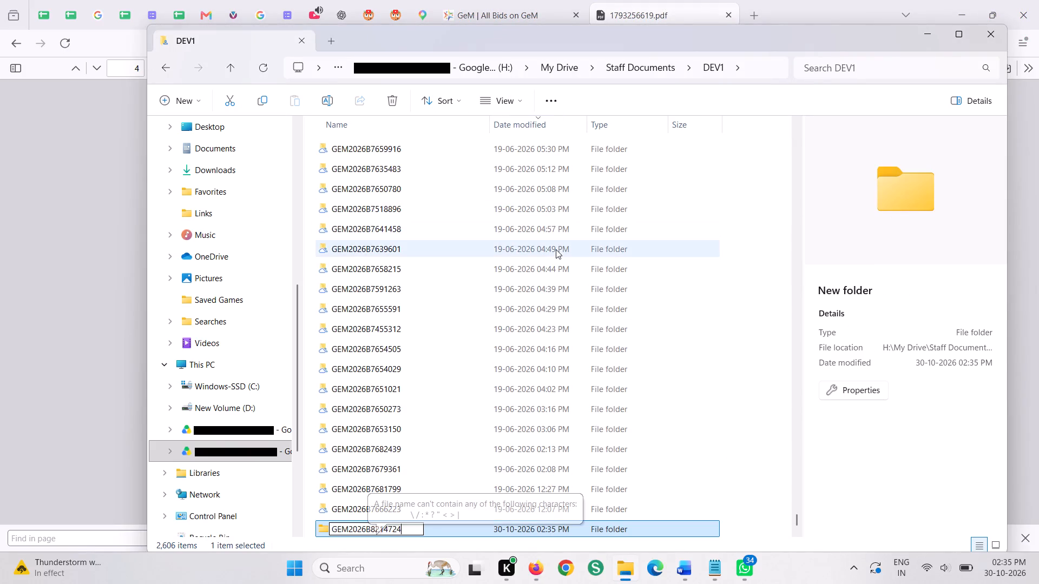
key(Return)
double_click(375, 531)
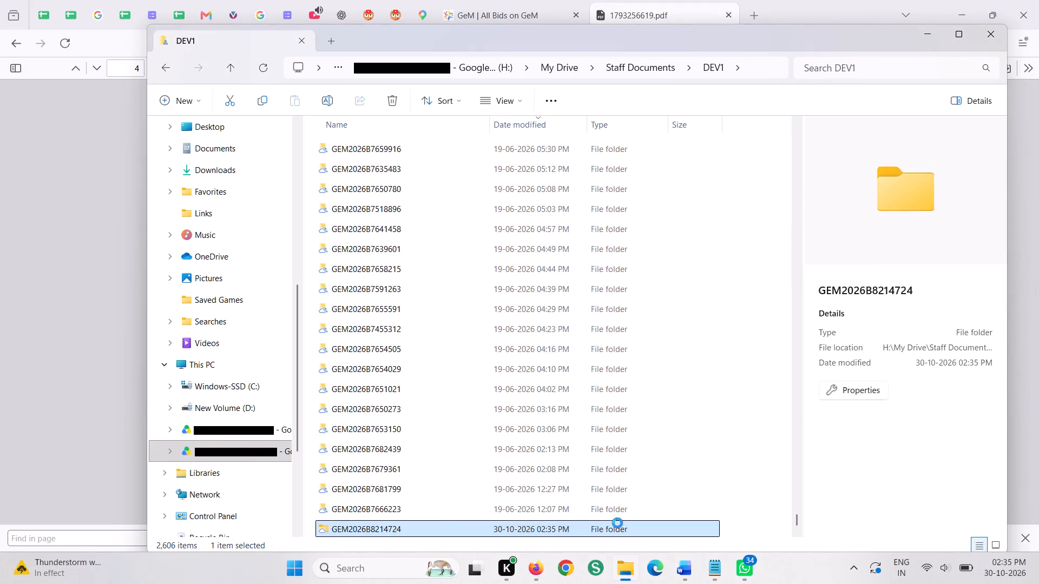
click(531, 571)
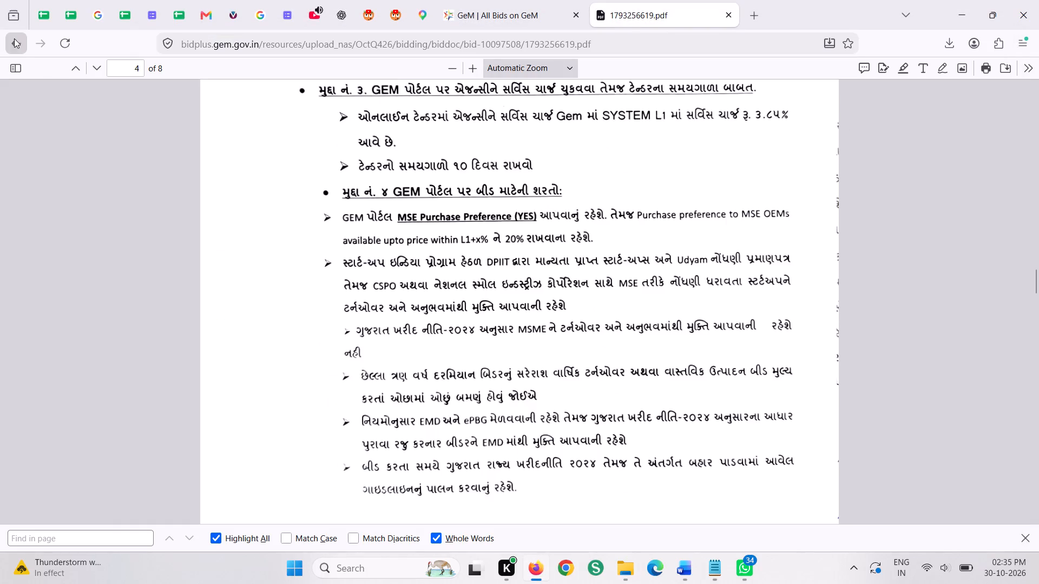
click(18, 34)
click(545, 393)
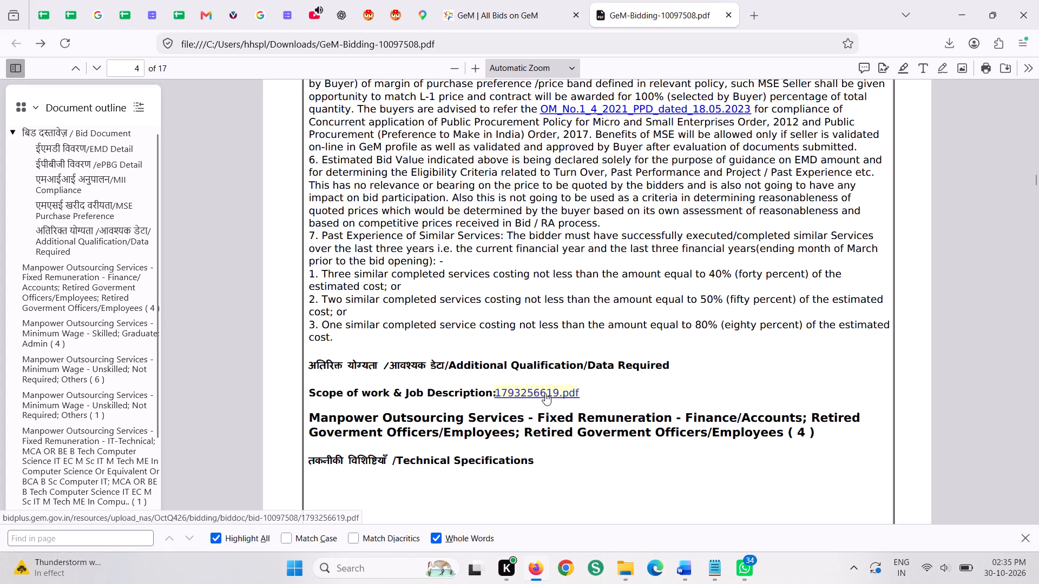
scroll(656, 299, up, 7)
click(497, 0)
click(687, 0)
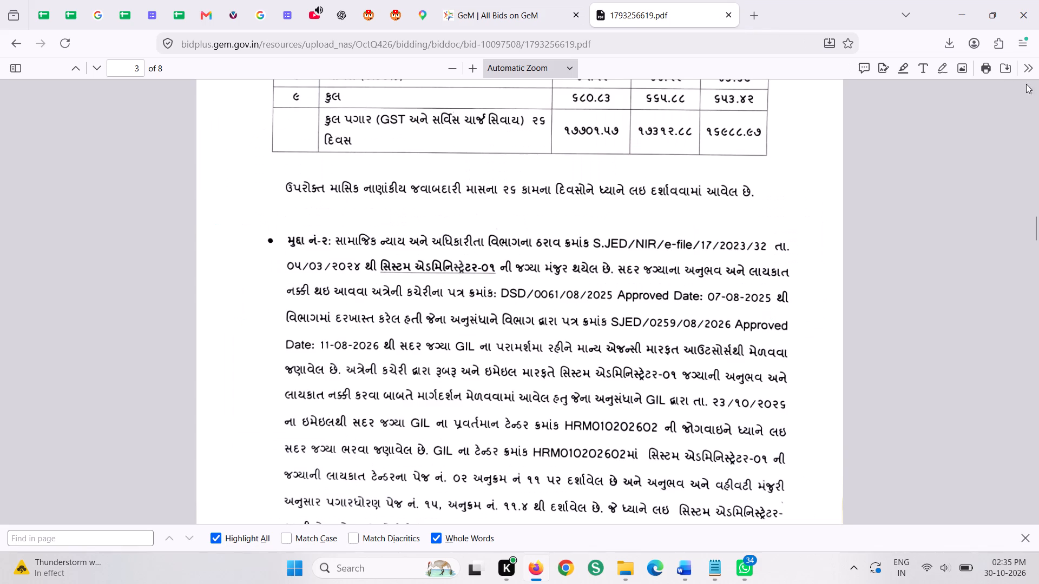
click(1007, 69)
scroll(414, 190, up, 7)
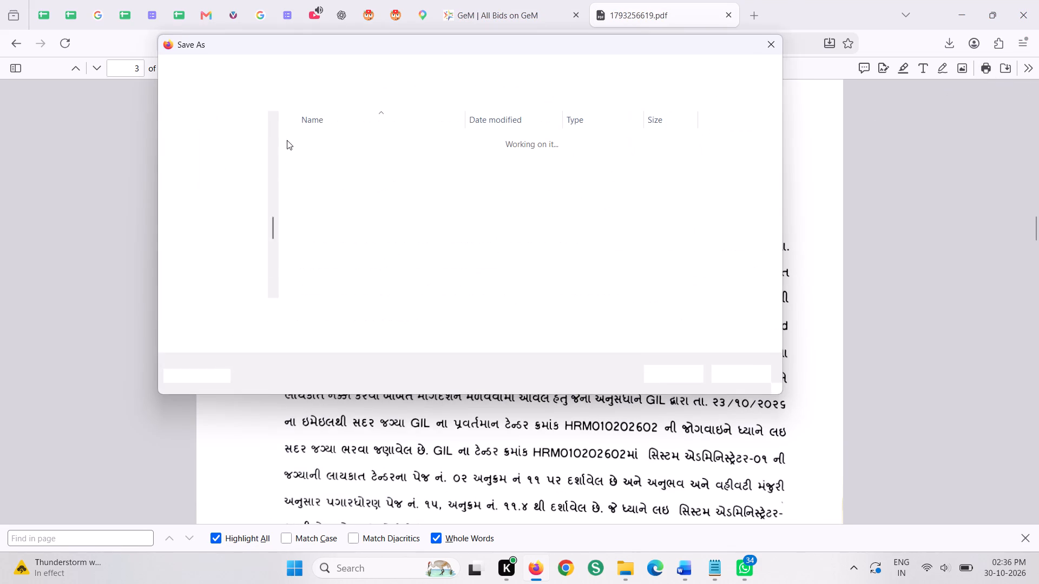
scroll(287, 140, up, 3)
click(228, 70)
scroll(318, 149, up, 4)
double_click(361, 138)
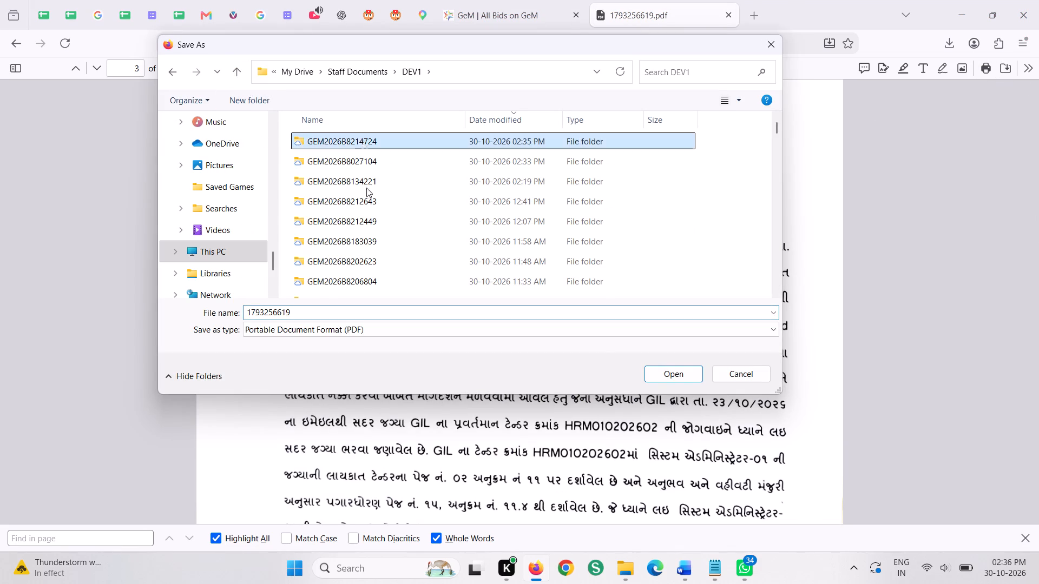
click(313, 313)
text(SCOPE OF WORK 01)
key(Return)
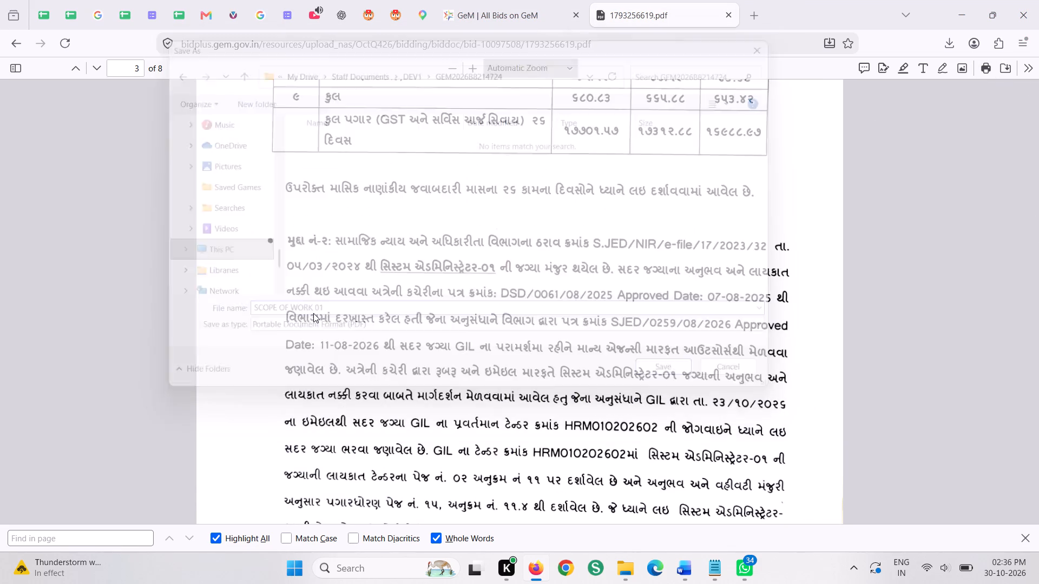
Return to the bid document GeM-Bidding-10097508.pdf, go through its item specifications and copy the city Gandhinagar from the consignee address on page 8.
scroll(321, 302, down, 20)
scroll(321, 302, down, 1)
scroll(178, 49, up, 2)
click(1, 42)
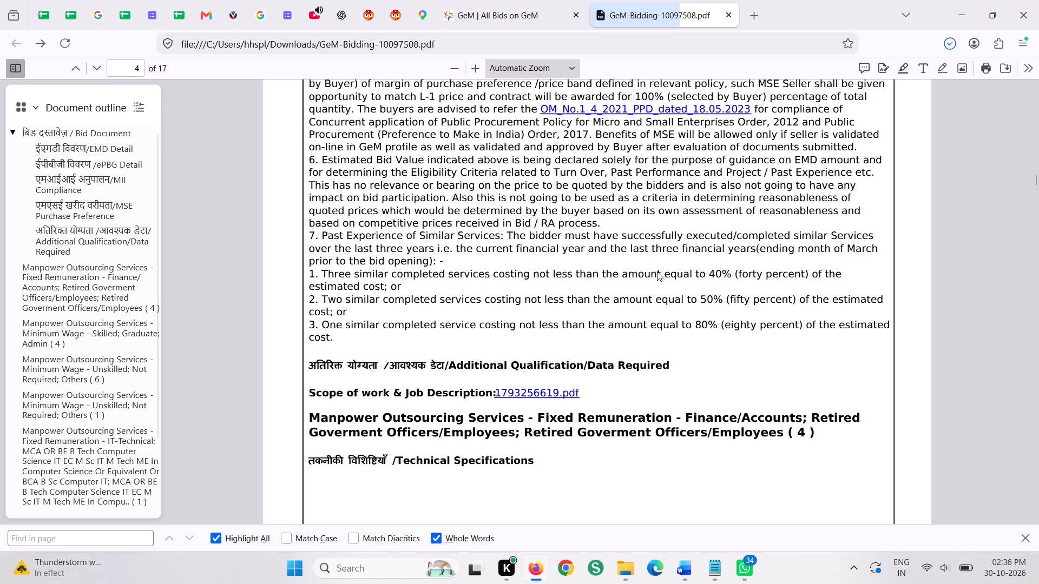
scroll(600, 297, down, 1)
scroll(713, 251, down, 4)
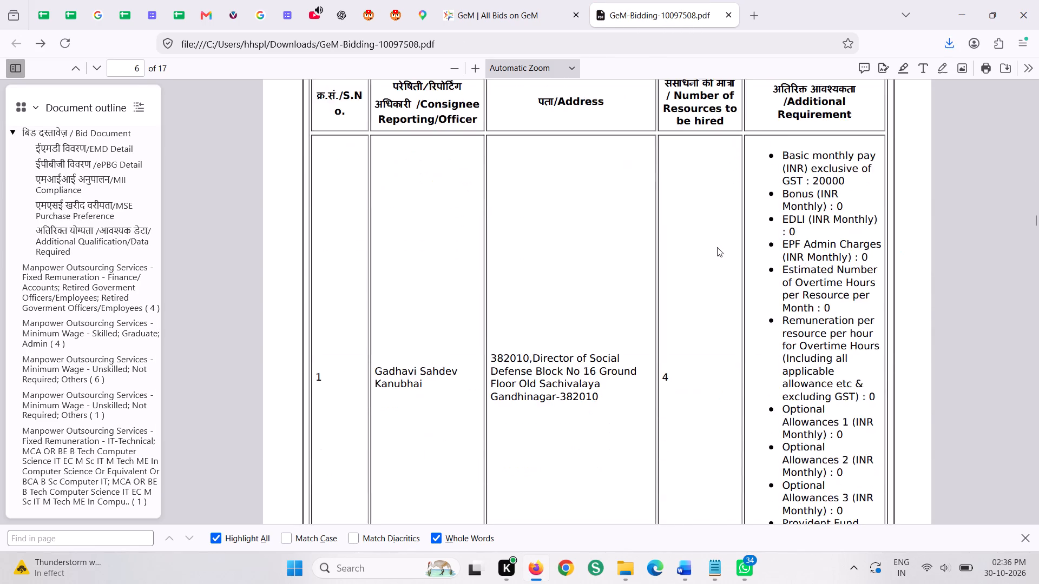
scroll(698, 252, up, 2)
scroll(639, 280, down, 6)
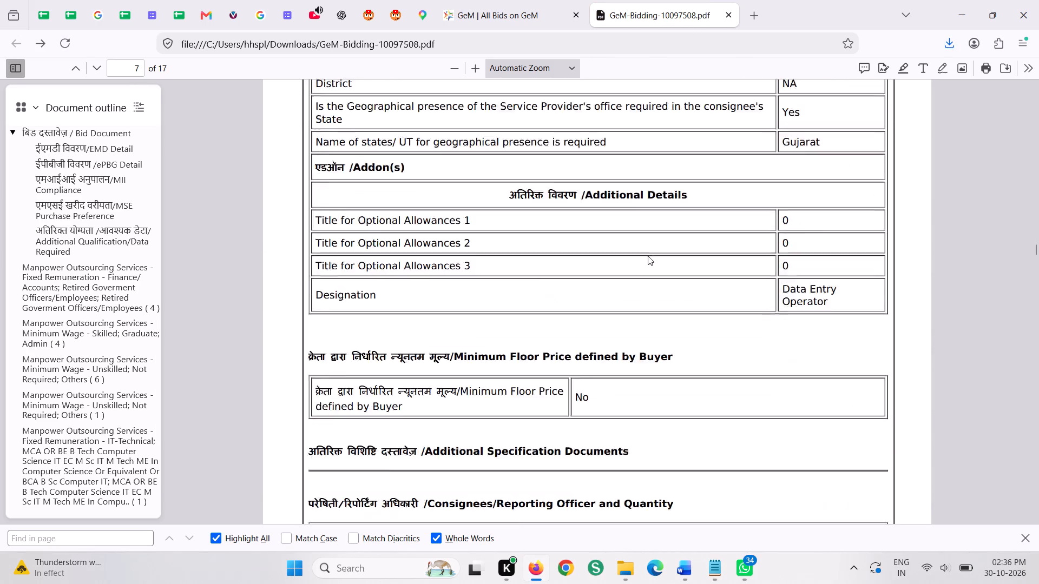
scroll(648, 254, up, 2)
scroll(648, 254, down, 2)
scroll(589, 272, down, 3)
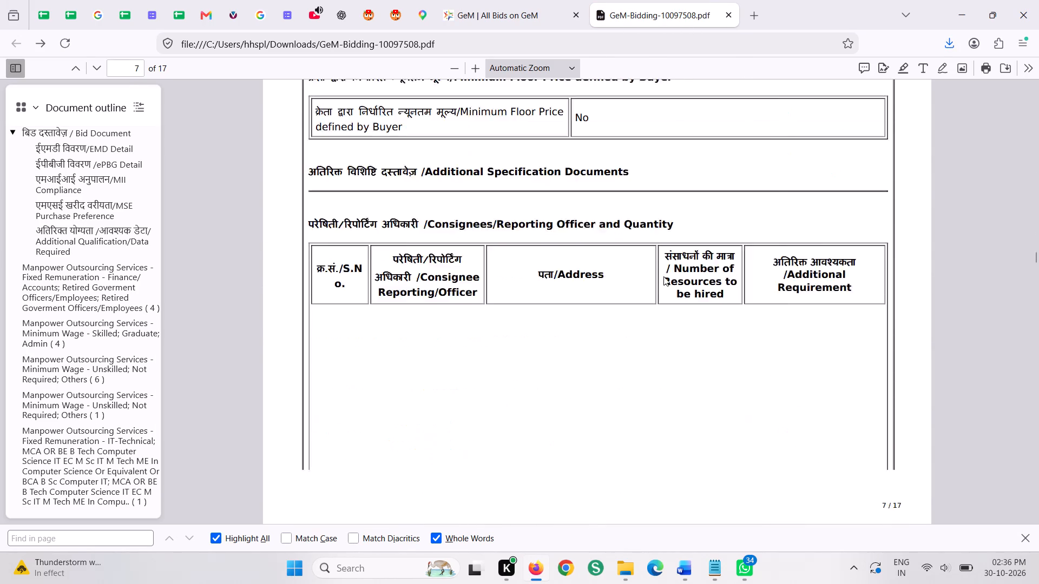
double_click(514, 171)
key(ctrl+c)
key(ctrl+c)
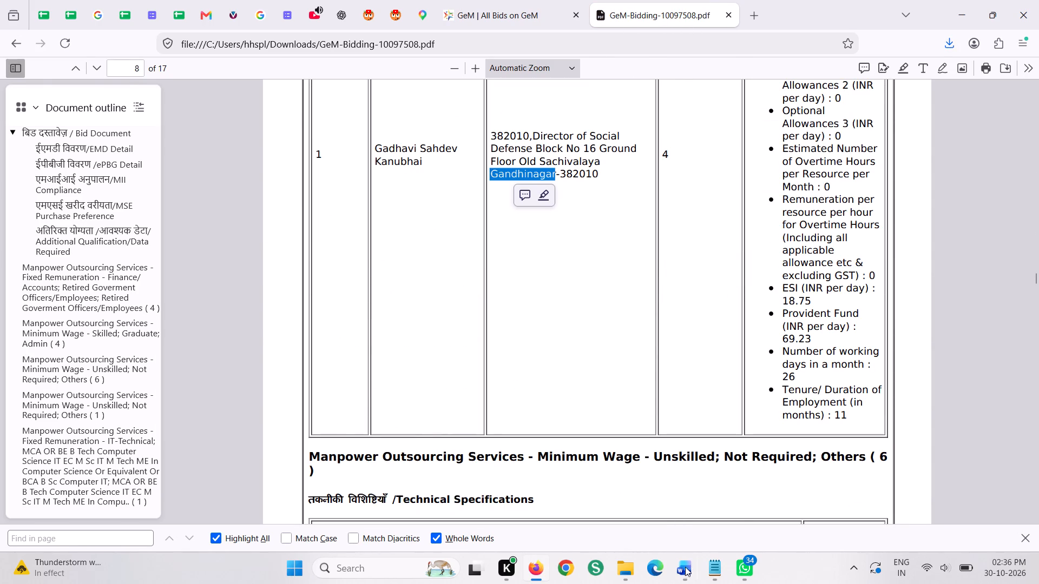
Switch to the REQUIRED DOCUMENTS file in Word and replace the SHOPACT location and all the list text after it with Gandhinagar,GJ.
click(685, 568)
click(351, 494)
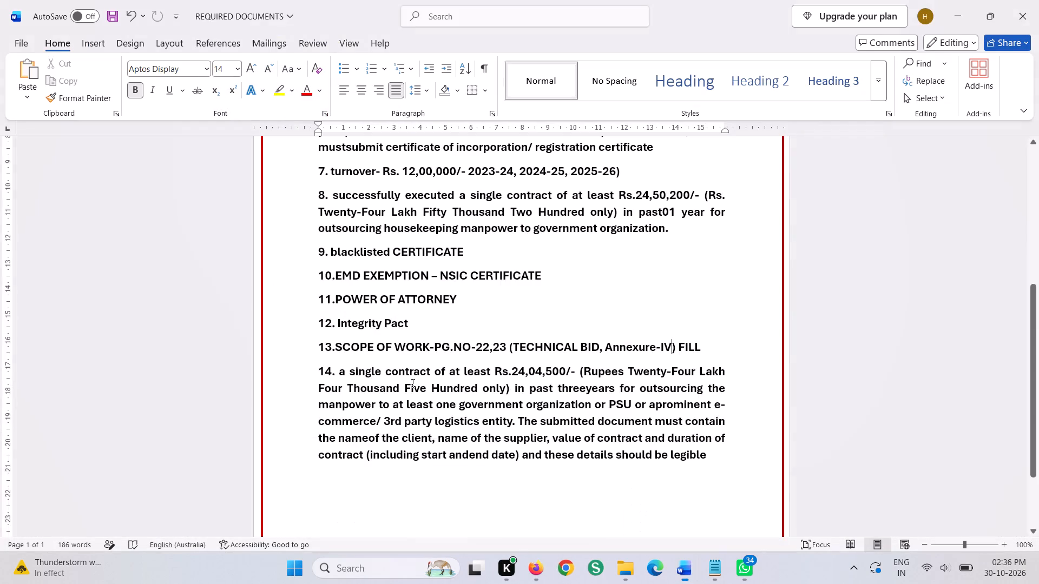
scroll(416, 282, up, 4)
drag(393, 274, 590, 537)
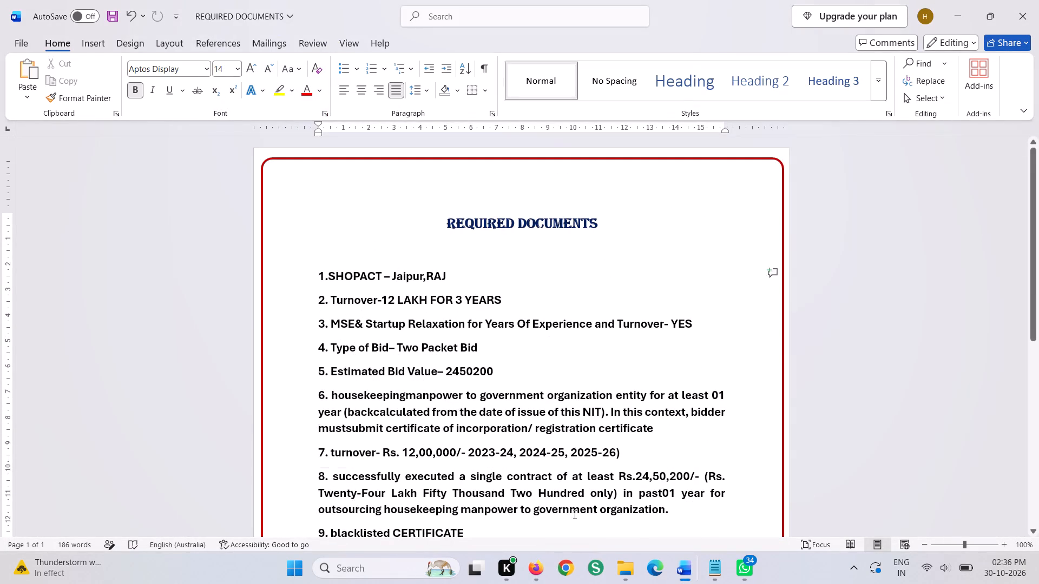
drag(590, 537, 681, 479)
key(ctrl+v)
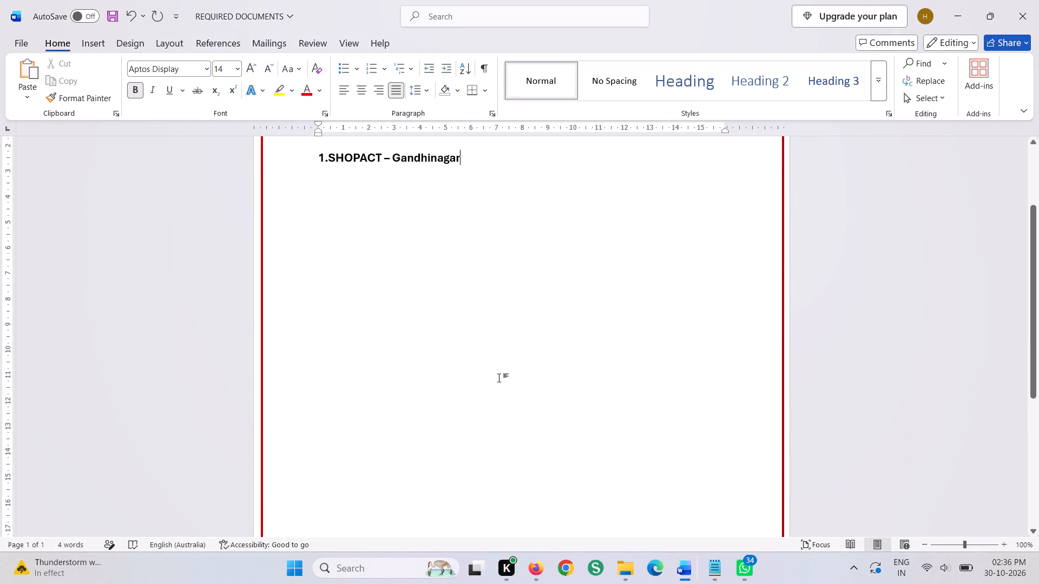
text(,GJ)
Add item 2 to the list as Estimated Bid Value in- 4338316.52, copying label and amount from the bid document's page 2.
key(Return)
text(2.)
key(alt+Tab)
scroll(499, 377, up, 3)
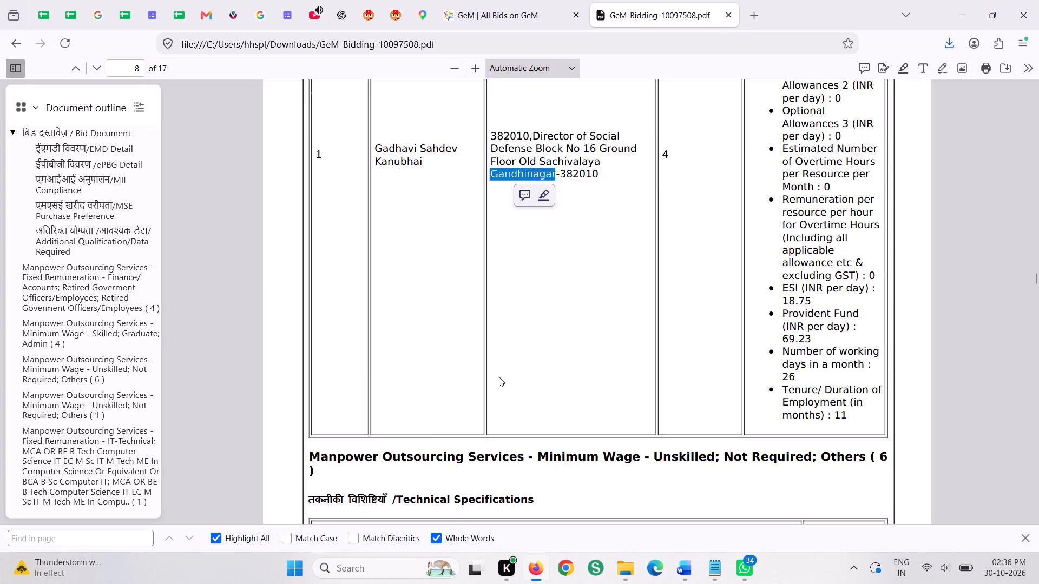
scroll(499, 377, up, 15)
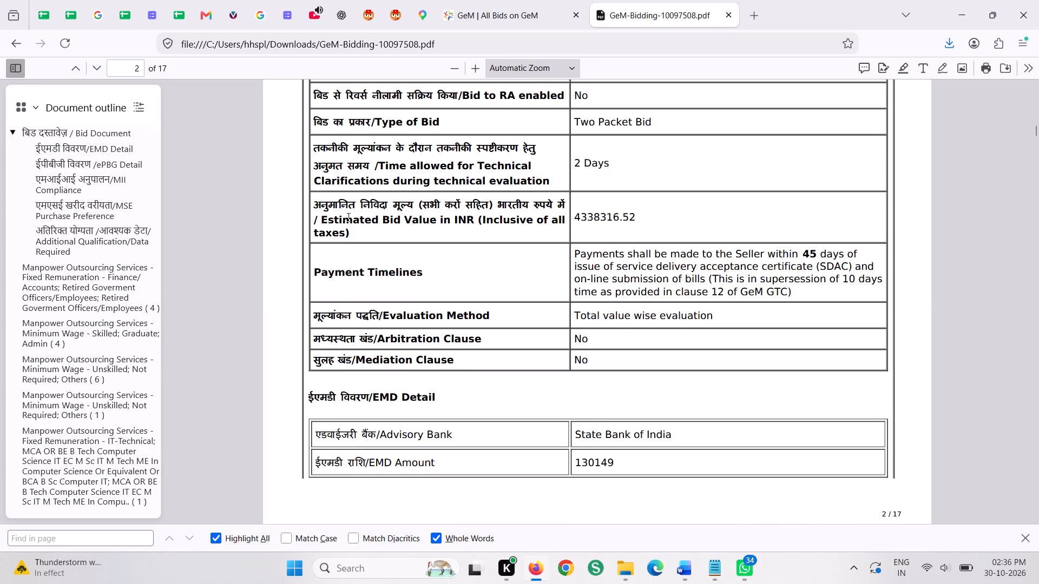
click(339, 218)
ctrl+drag(339, 218, 450, 222)
key(ctrl+c)
key(ctrl+c)
key(alt+Tab)
key(ctrl+v)
key(minus)
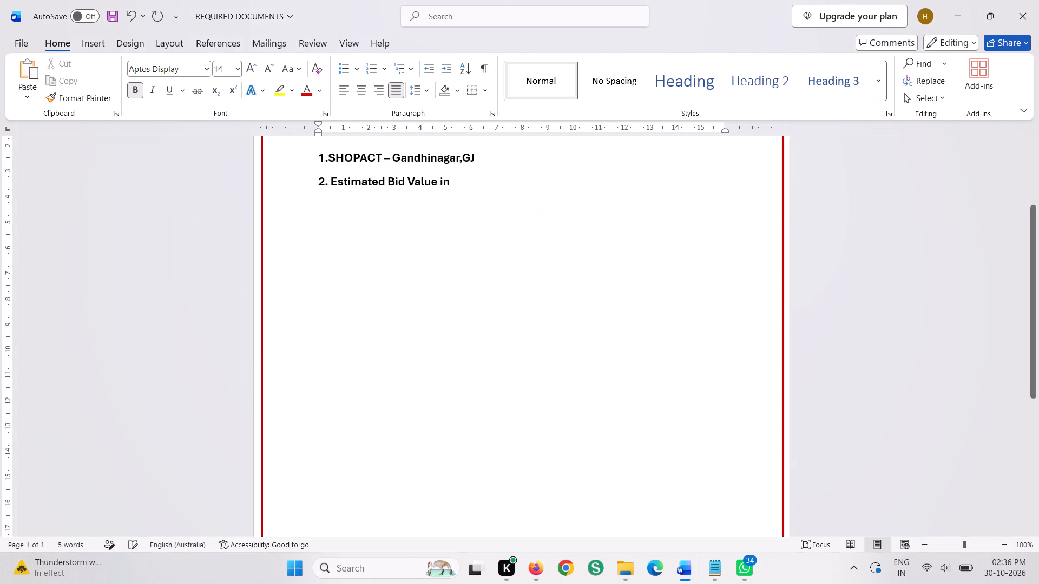
key(alt+Tab)
triple_click(602, 221)
key(ctrl+c)
key(ctrl+c)
key(alt+Tab)
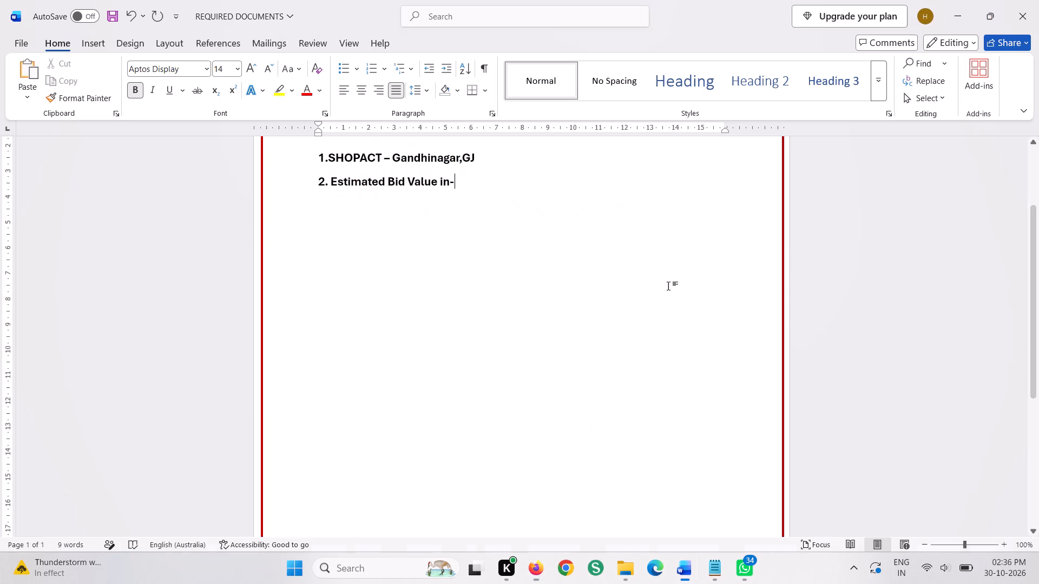
Complete item 2 of the list with the copied estimated bid value 4338316.52.
key(ctrl+v)
Add item 3 to the REQUIRED DOCUMENTS list with the label Type of Bid-, copied from page 2 of the bid document.
key(Return)
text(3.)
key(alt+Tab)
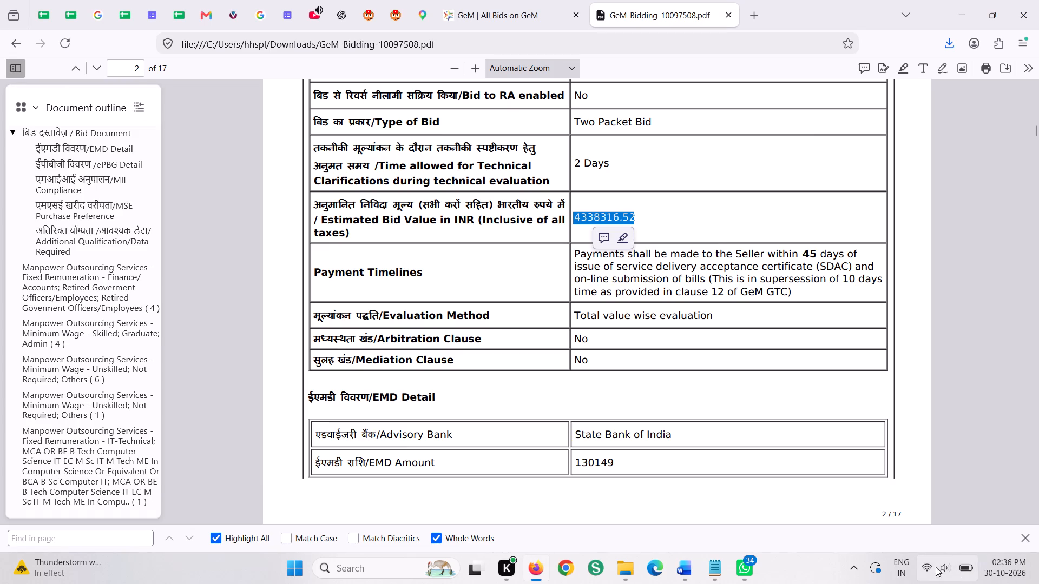
click(931, 565)
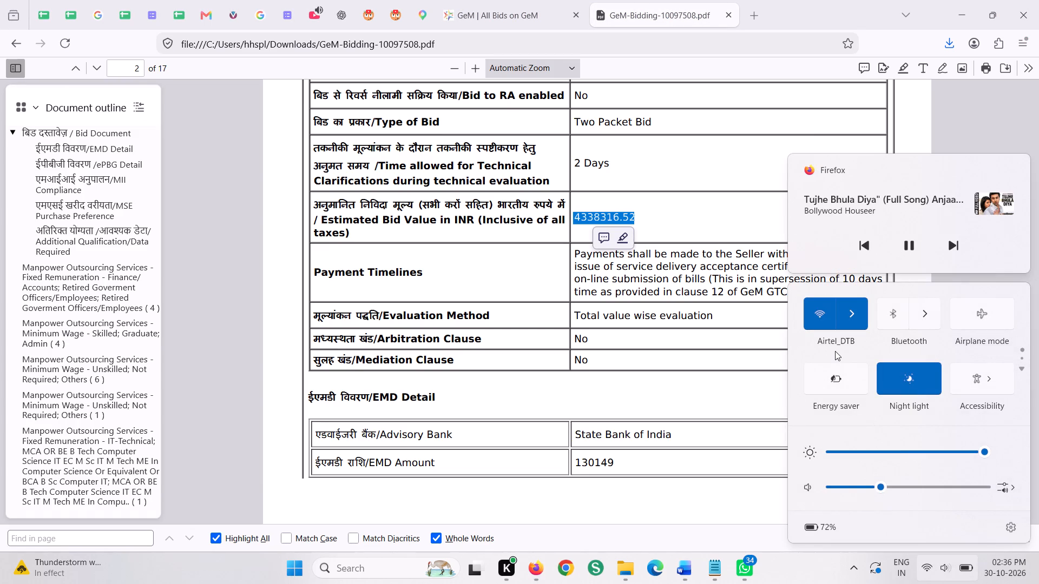
click(661, 330)
scroll(729, 307, up, 1)
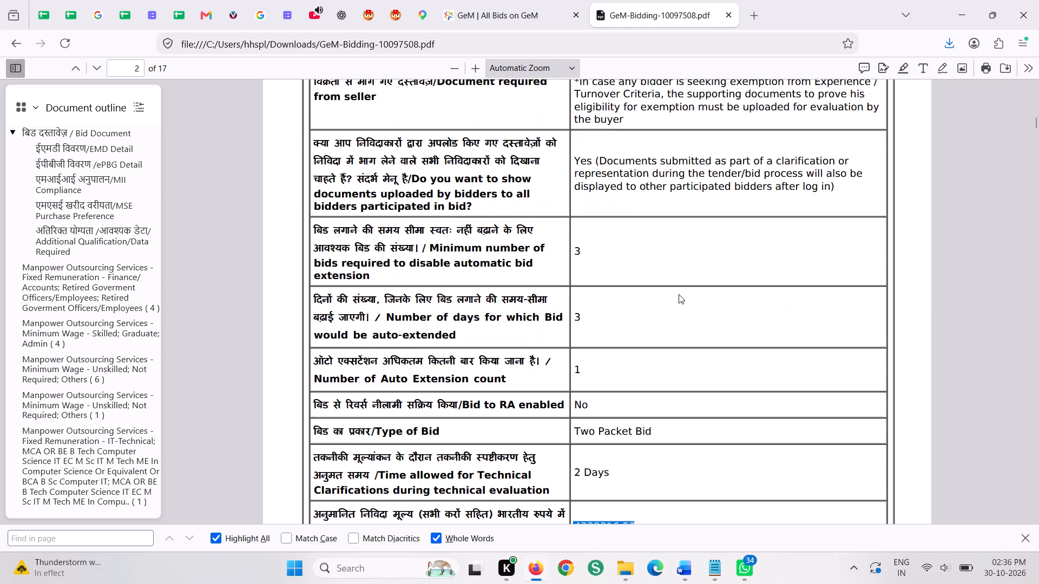
click(384, 424)
click(382, 430)
drag(382, 430, 405, 426)
key(ctrl+c)
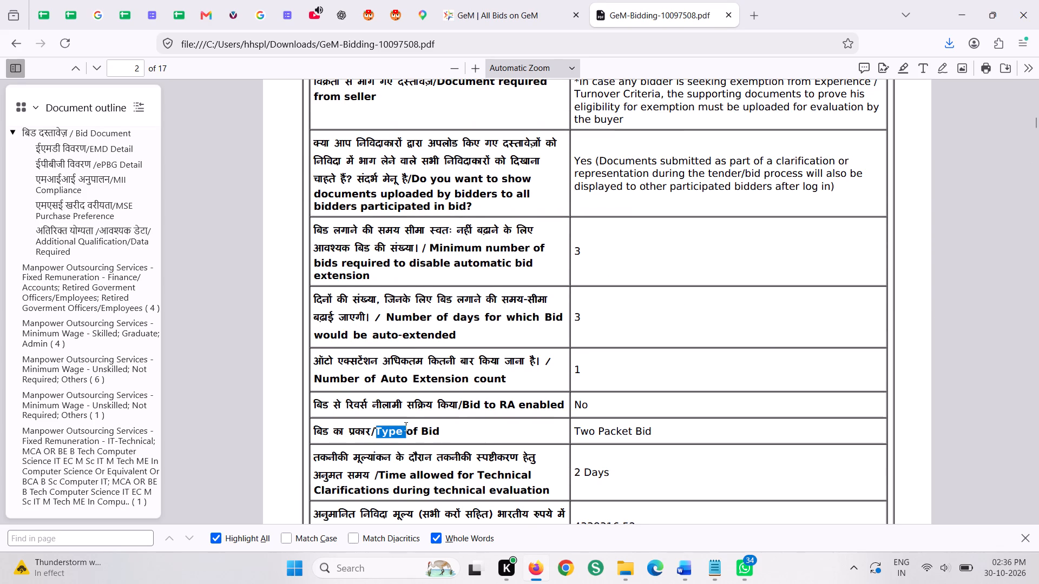
drag(405, 426, 432, 430)
key(ctrl+c)
key(ctrl+c)
key(alt+Tab)
key(ctrl+v)
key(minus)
key(alt+Tab)
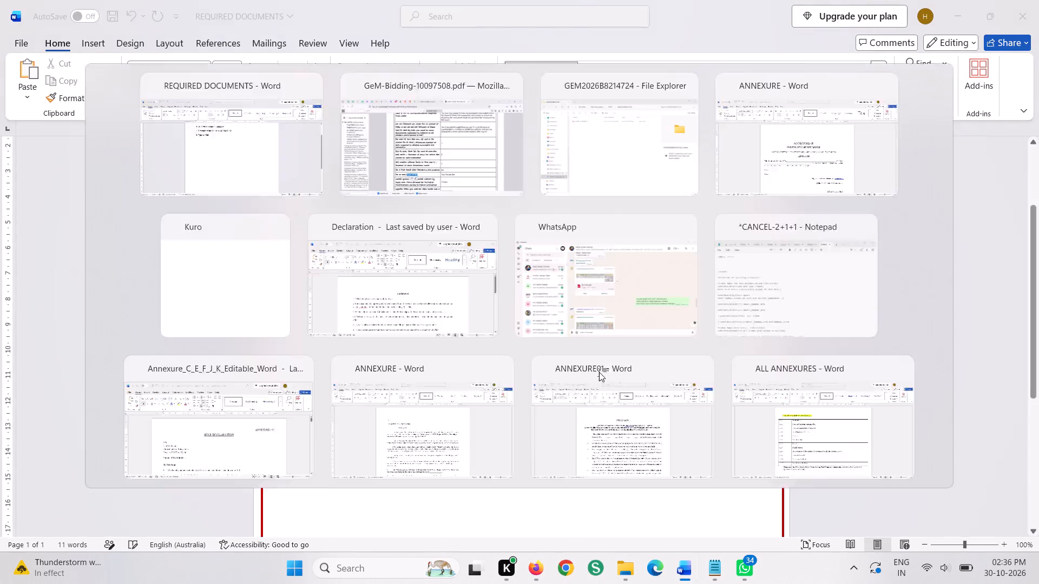
Complete item 3, Type of Bid, with Two Packet Bid copied from the bid document.
triple_click(602, 431)
key(ctrl+c)
key(alt+Tab)
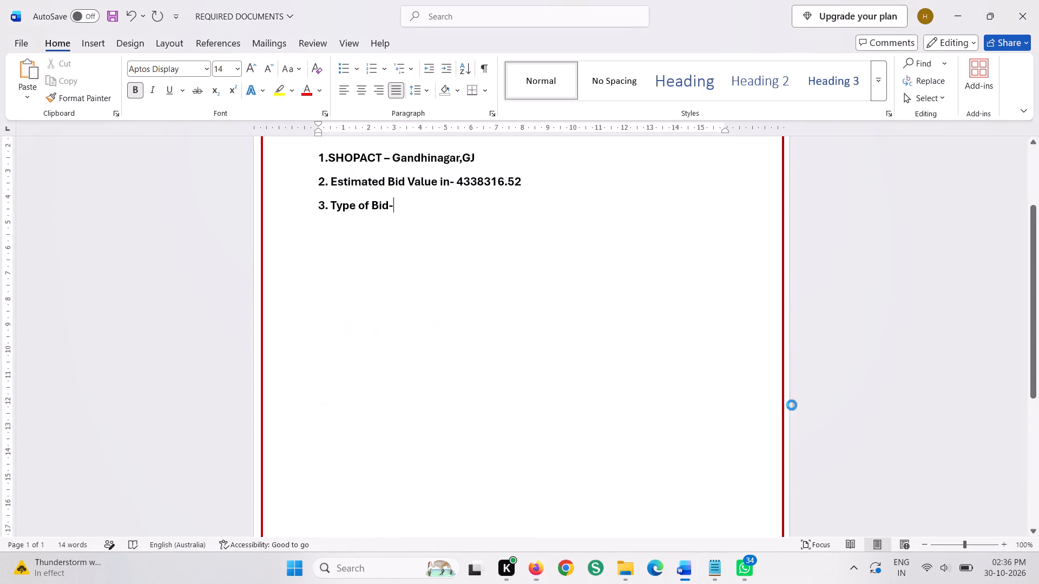
key(ctrl+v)
Add item 4 to the list as Turnover-87 LAKH FOR 3 YEARS, taken from the turnover requirement on the bid's first page.
key(Return)
text(4.)
key(alt+Tab)
scroll(777, 382, up, 1)
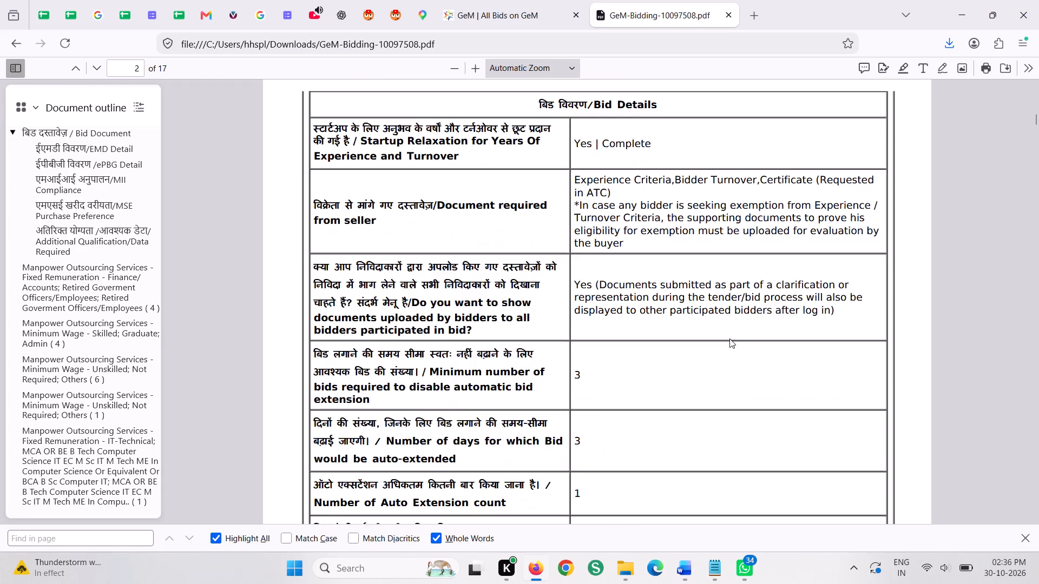
scroll(665, 350, up, 1)
double_click(350, 248)
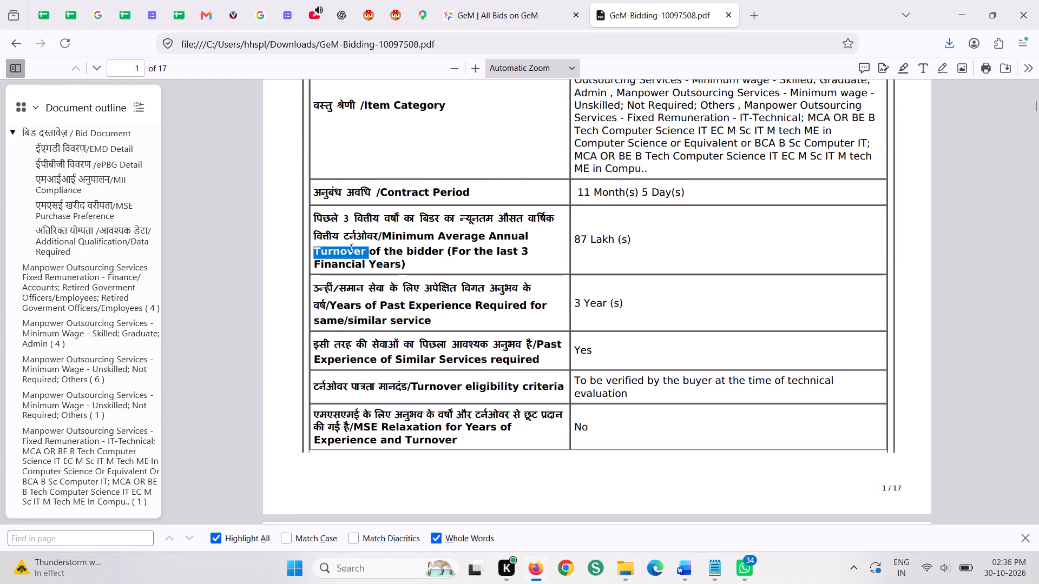
key(ctrl+c)
key(ctrl+c)
key(alt+Tab)
key(ctrl+v)
text(-87 LAKH FOR 3 YEARS)
key(space)
key(Return)
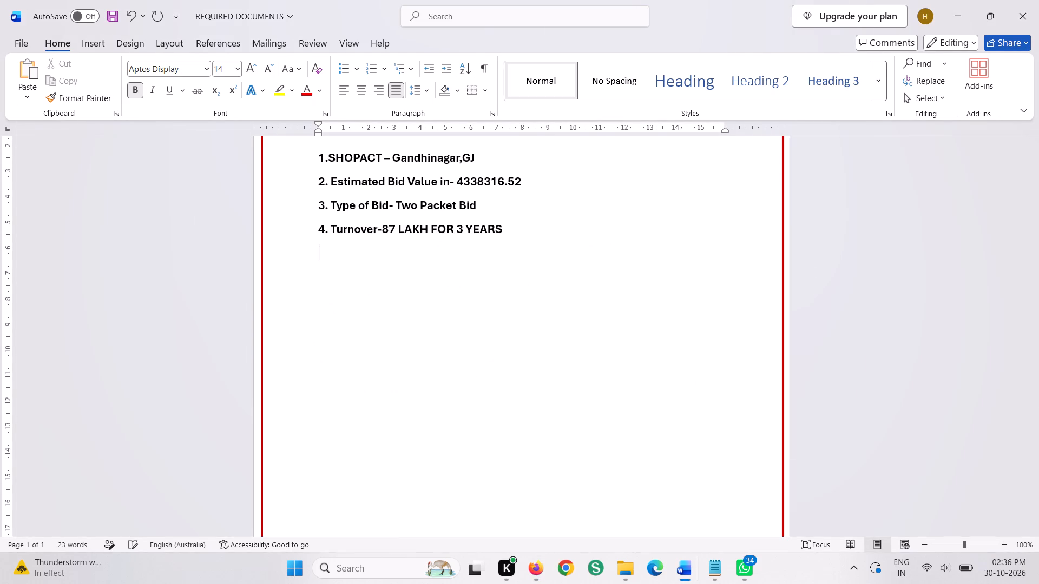
Add item 5 as the single line MSE Relaxation for Years of Experience and Turnover- NO, copying the label from the bid's first page.
text(5.)
key(alt+Tab)
scroll(751, 277, down, 1)
scroll(656, 297, up, 1)
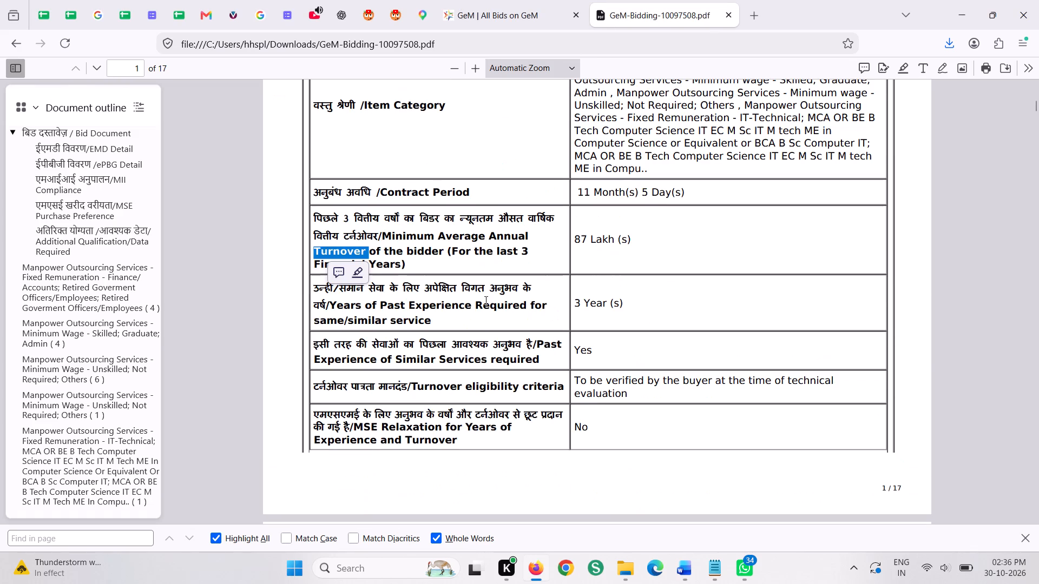
click(359, 423)
drag(359, 423, 438, 436)
key(ctrl+c)
key(ctrl+c)
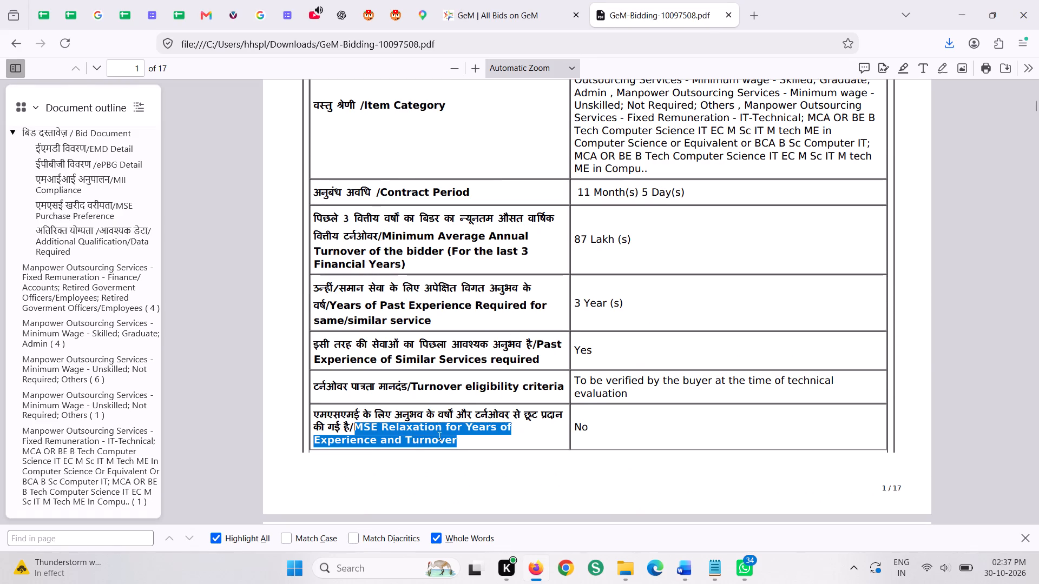
drag(438, 436, 439, 436)
key(alt+Tab)
key(ctrl+v)
click(313, 277)
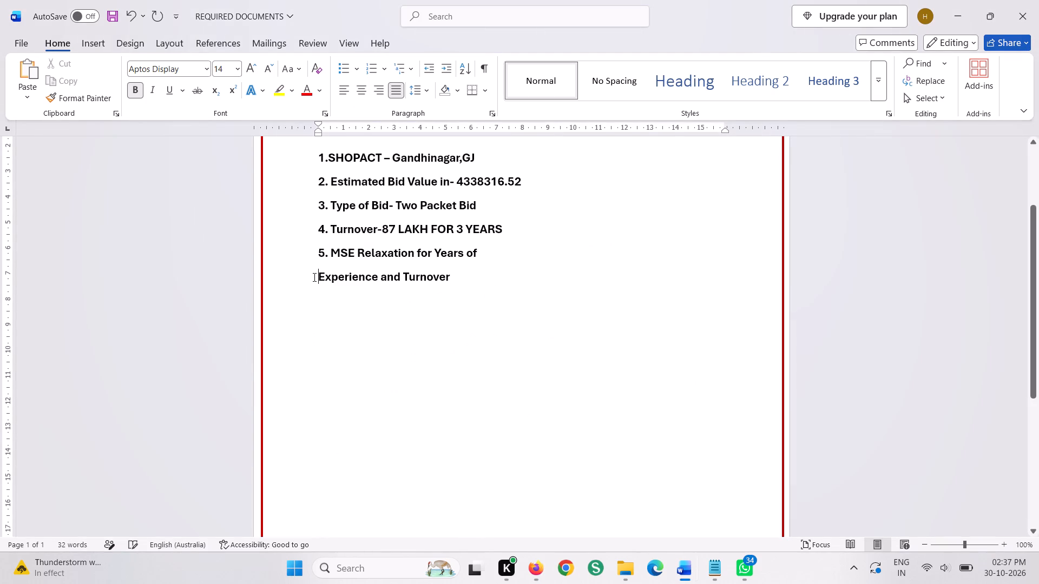
key(BackSpace)
key(space)
key(alt+Tab)
key(alt+Tab)
click(622, 257)
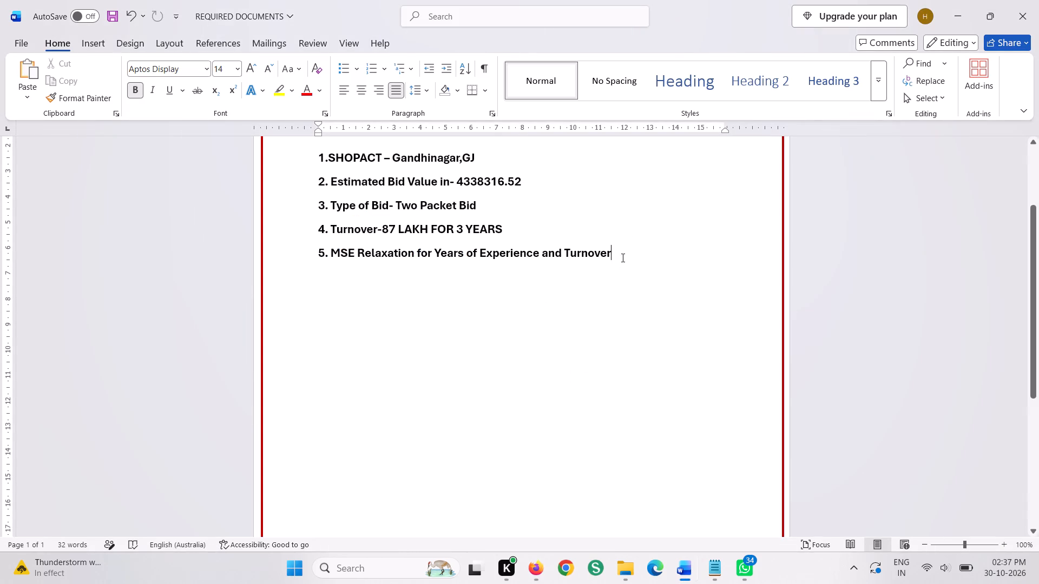
text(- NO)
key(space)
Compare the list entries in Word with the bid details on pages 1 and 2 of the bid document.
key(alt+Tab)
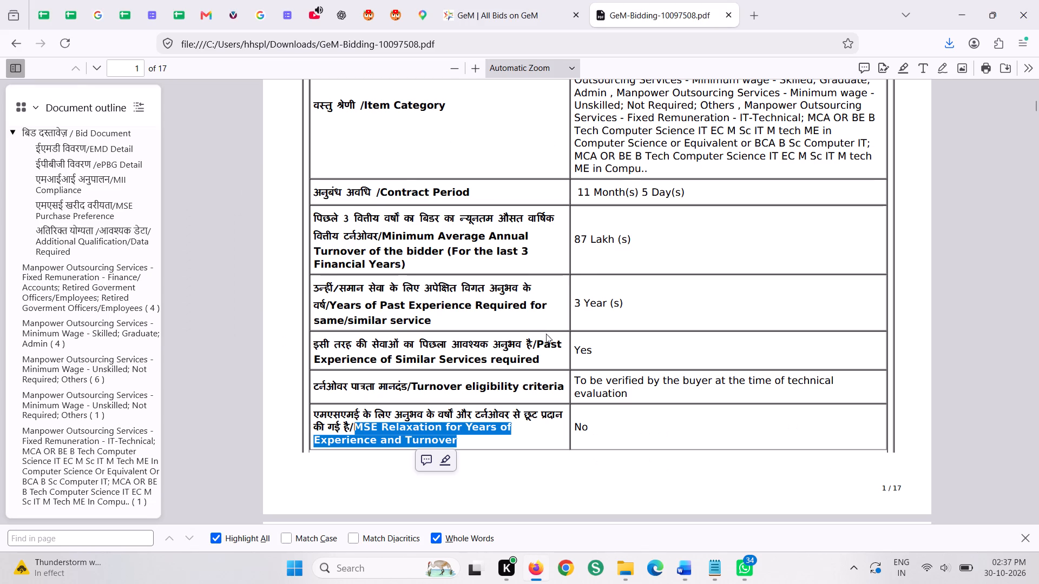
key(alt+Tab)
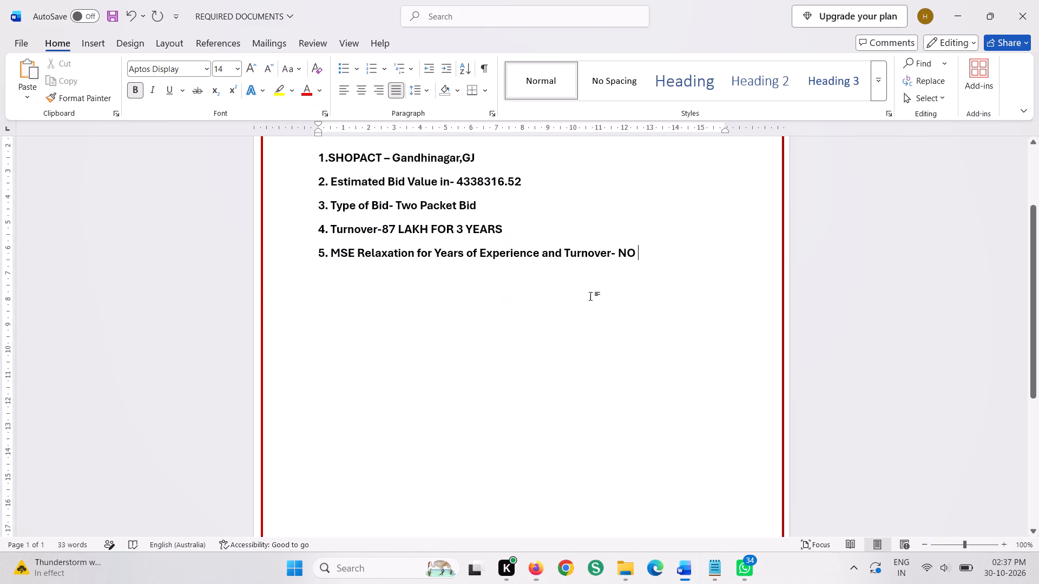
key(alt+Tab)
scroll(563, 305, down, 2)
scroll(611, 335, down, 1)
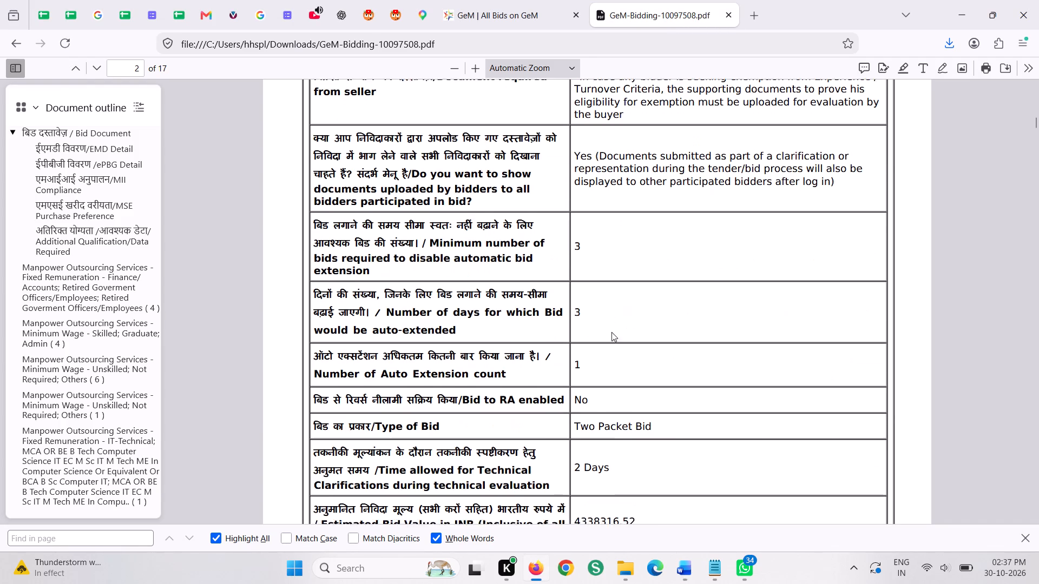
key(alt+Tab)
click(437, 174)
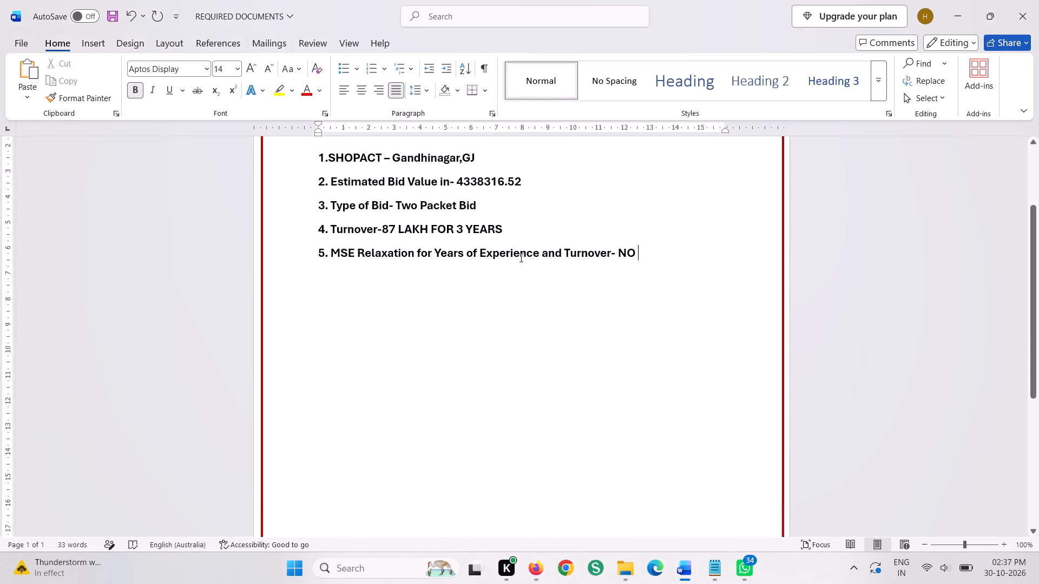
key(alt+Tab)
key(alt+Tab)
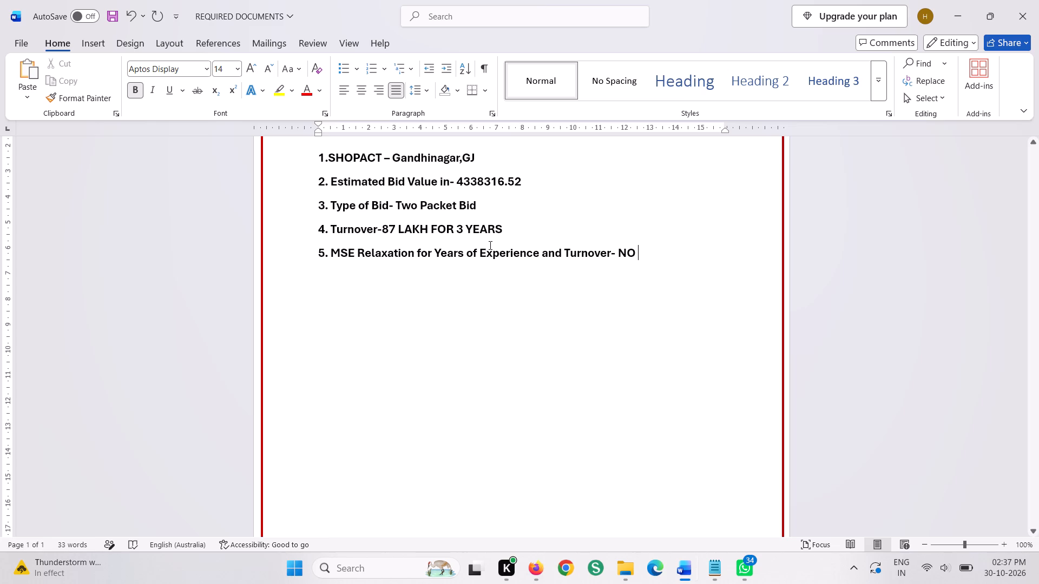
key(alt+Tab)
key(alt+Tab)
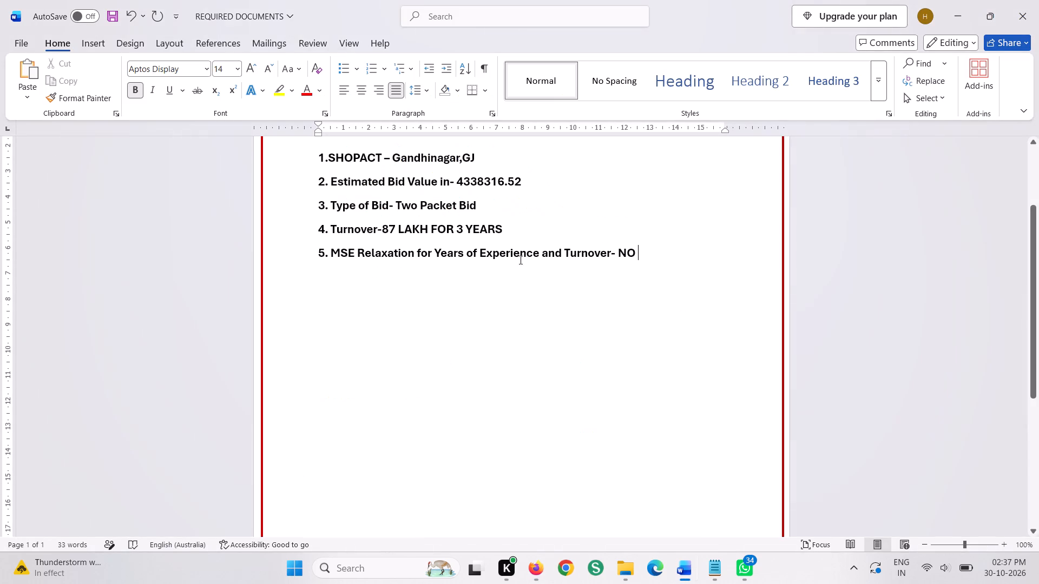
key(alt+Tab)
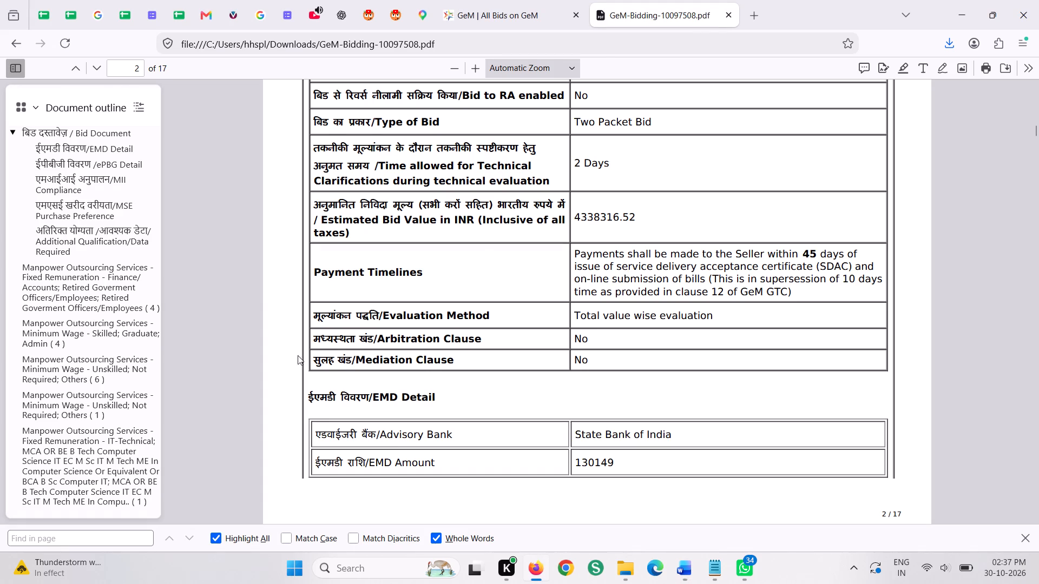
Open the Scope of work & Job Description file 1793256619.pdf from the bid document, examine its pay tables and required documents, and return to the bid.
scroll(449, 363, down, 3)
scroll(560, 340, down, 4)
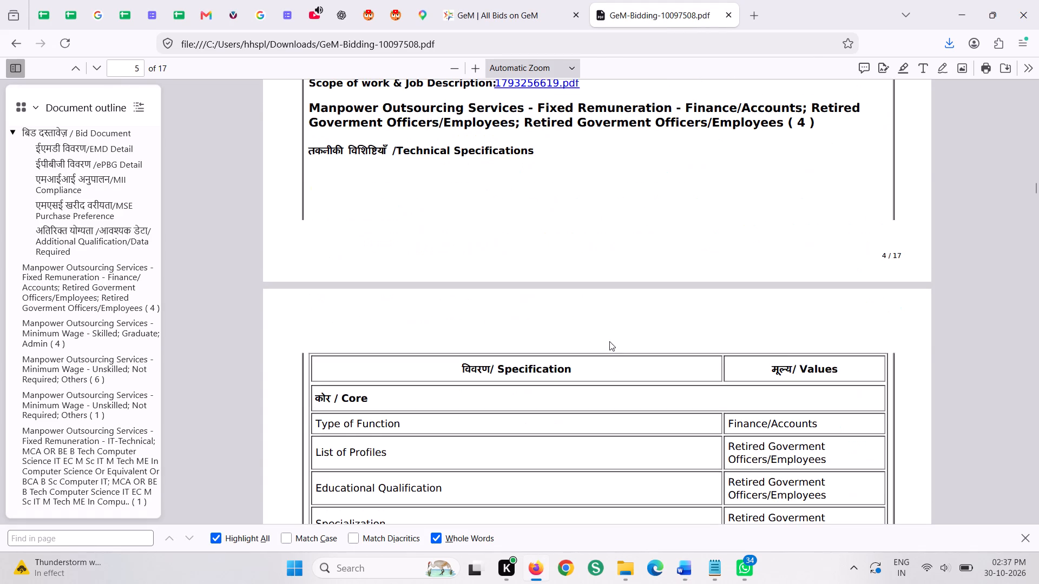
scroll(609, 341, up, 1)
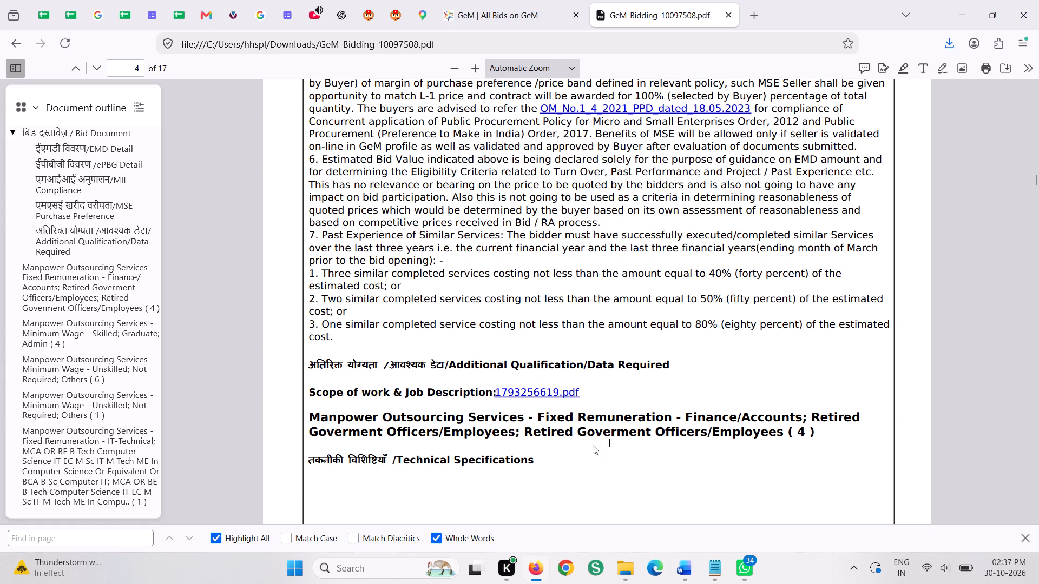
click(534, 383)
click(534, 390)
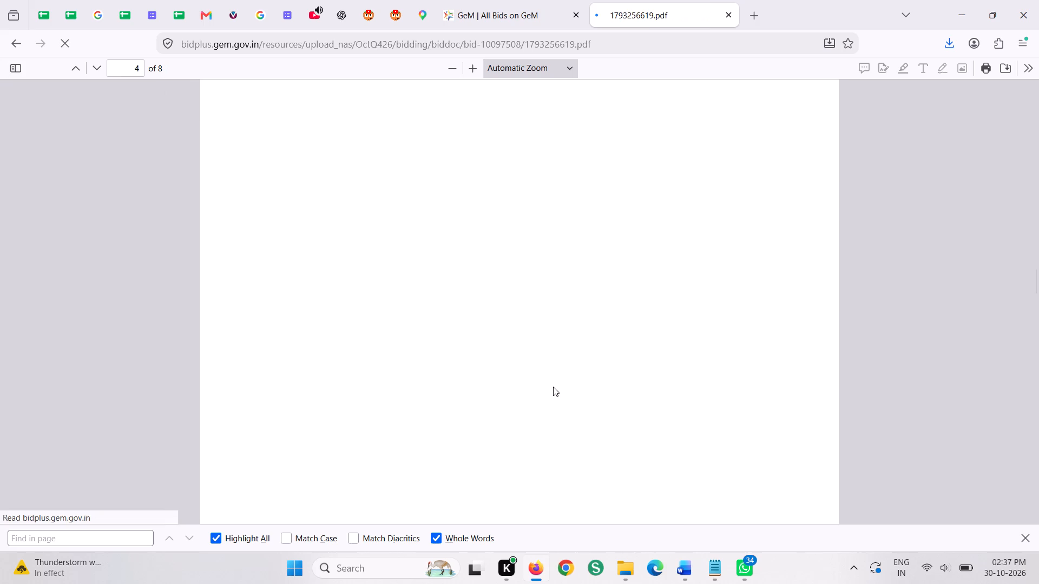
scroll(579, 382, up, 2)
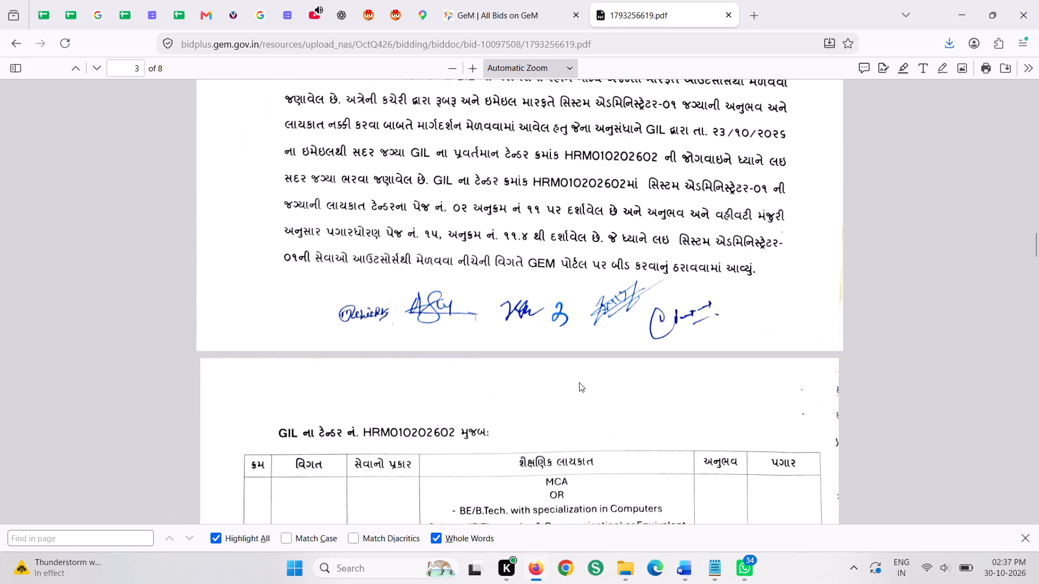
scroll(596, 392, up, 2)
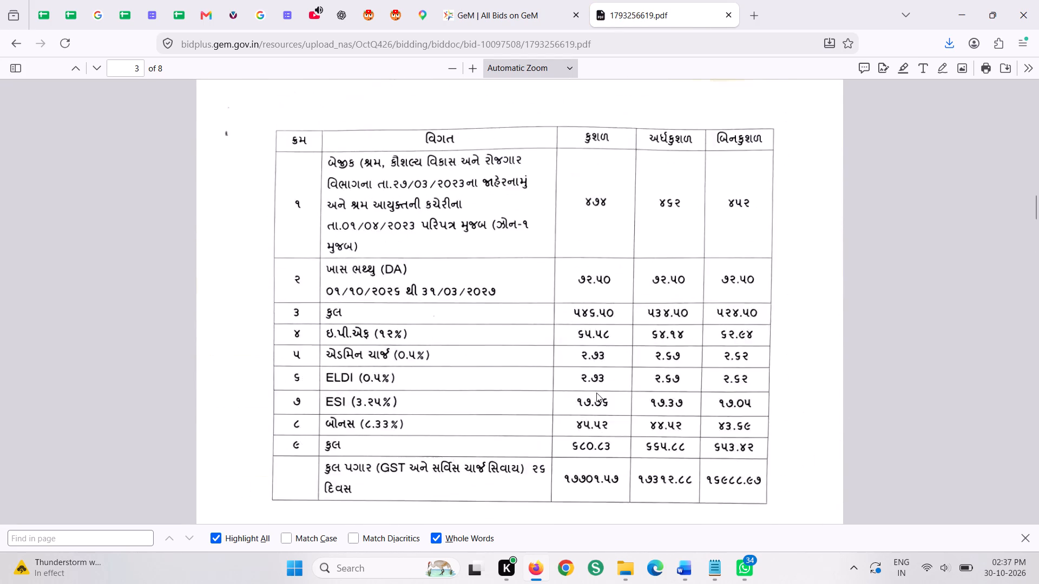
scroll(596, 393, up, 2)
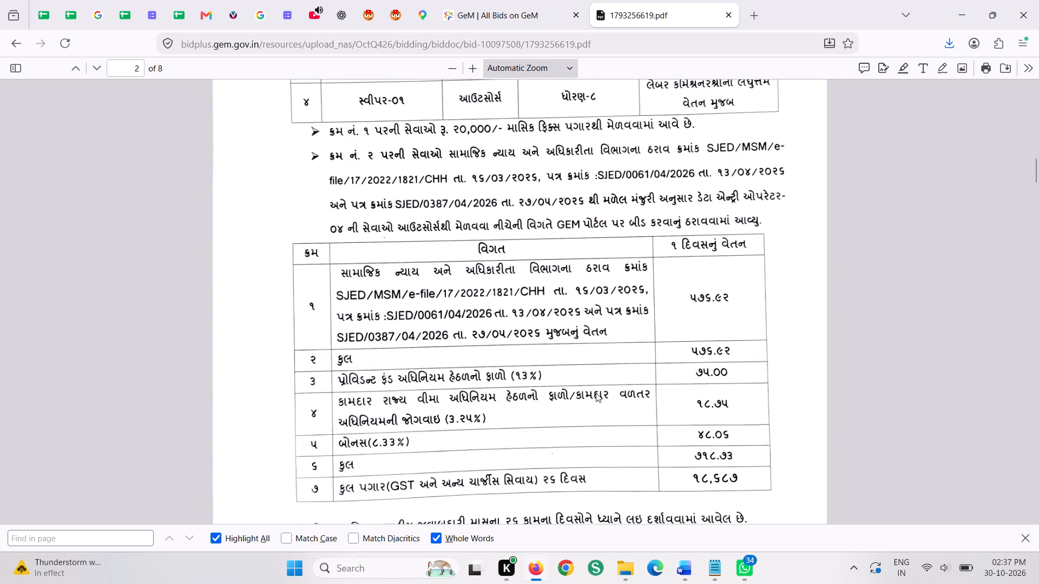
scroll(596, 393, down, 7)
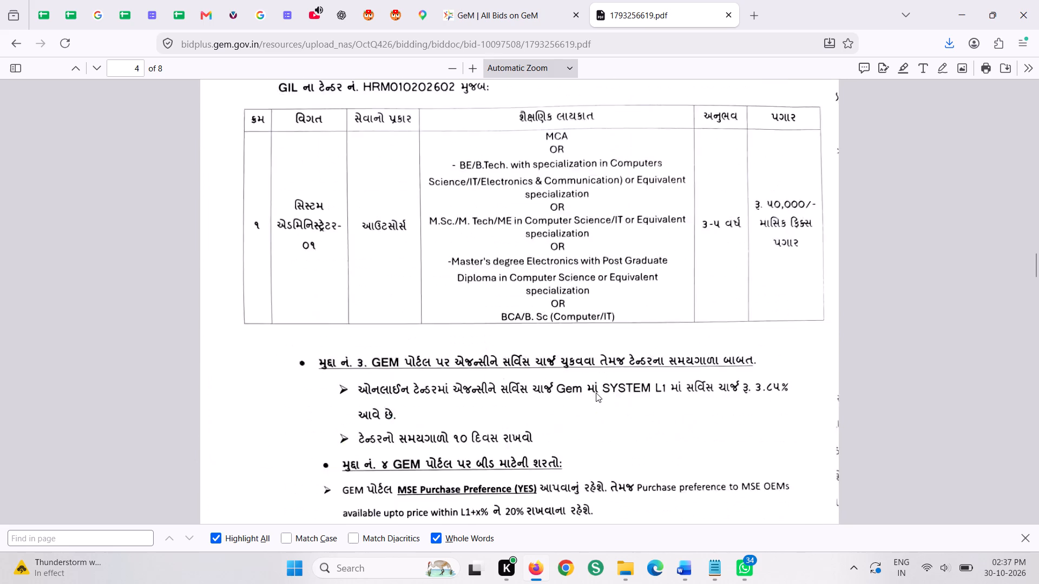
scroll(590, 371, down, 1)
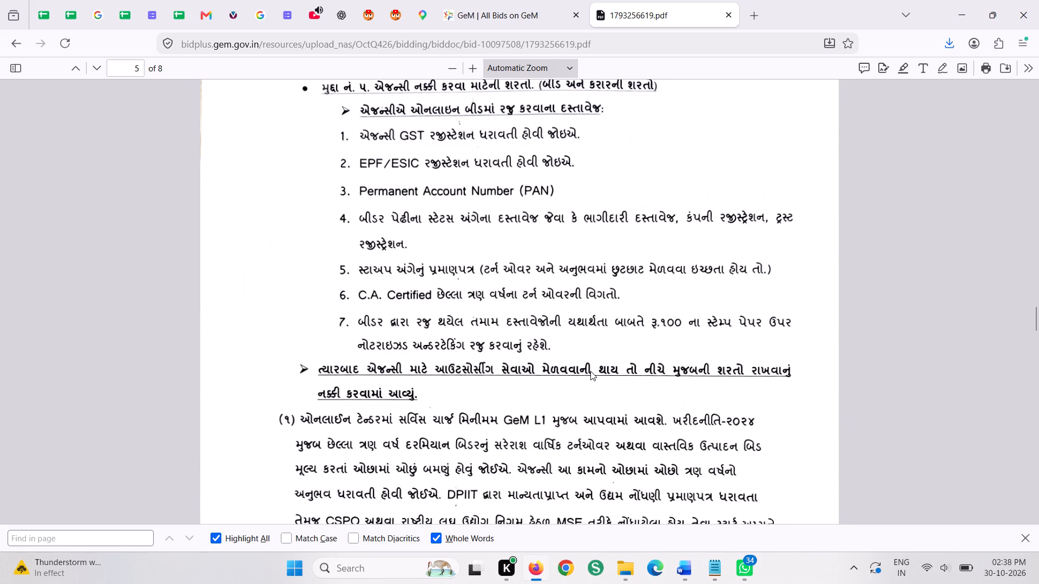
click(15, 47)
Look through the remaining pages of the bid document and examine the buyer-added bid specific ATC clauses on pages 14 and 15.
scroll(551, 360, down, 2)
scroll(625, 366, down, 2)
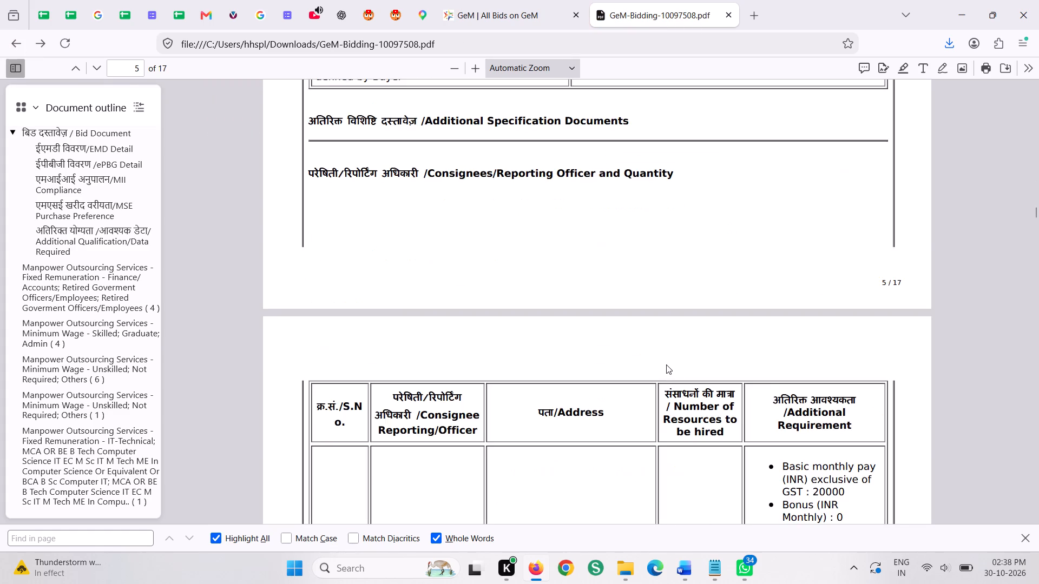
scroll(666, 364, down, 6)
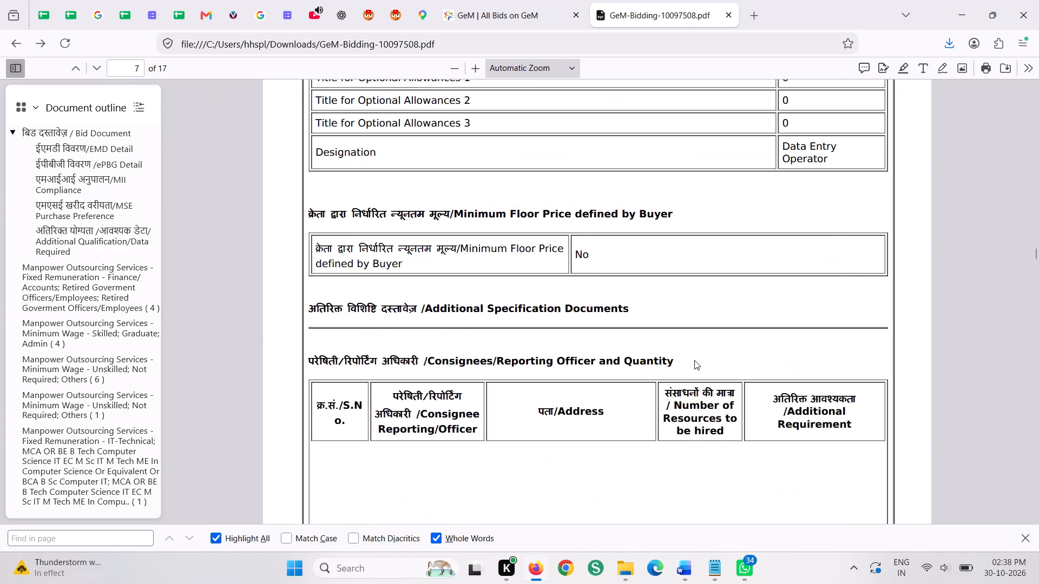
scroll(694, 360, down, 16)
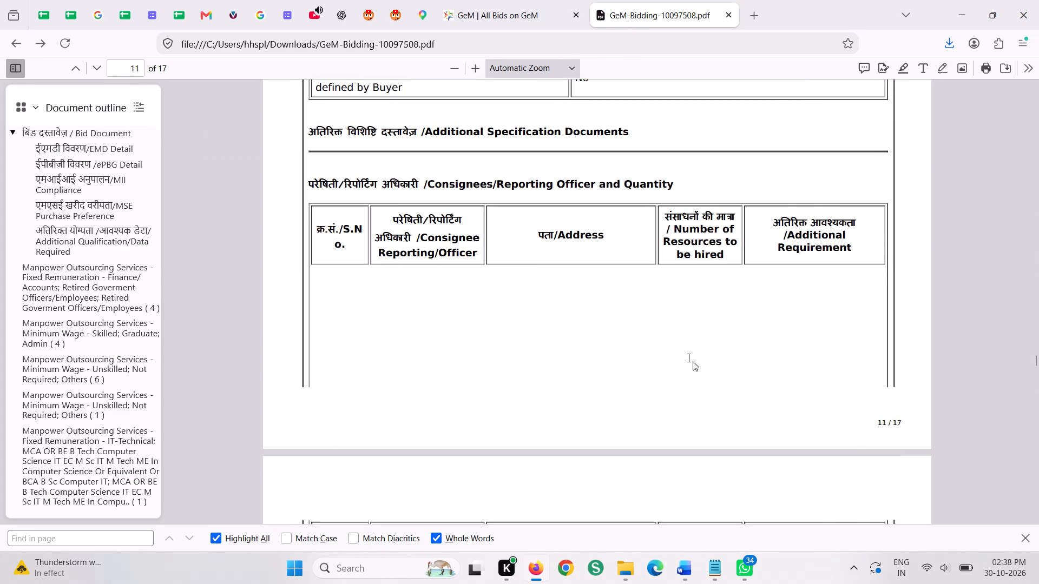
scroll(706, 364, down, 13)
scroll(706, 364, up, 3)
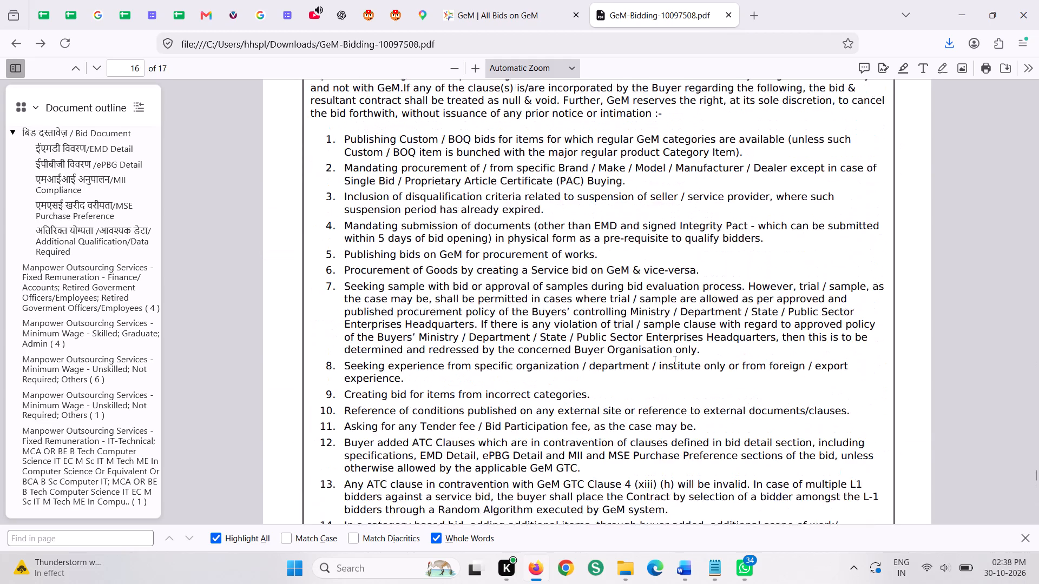
scroll(674, 360, up, 2)
scroll(616, 396, up, 2)
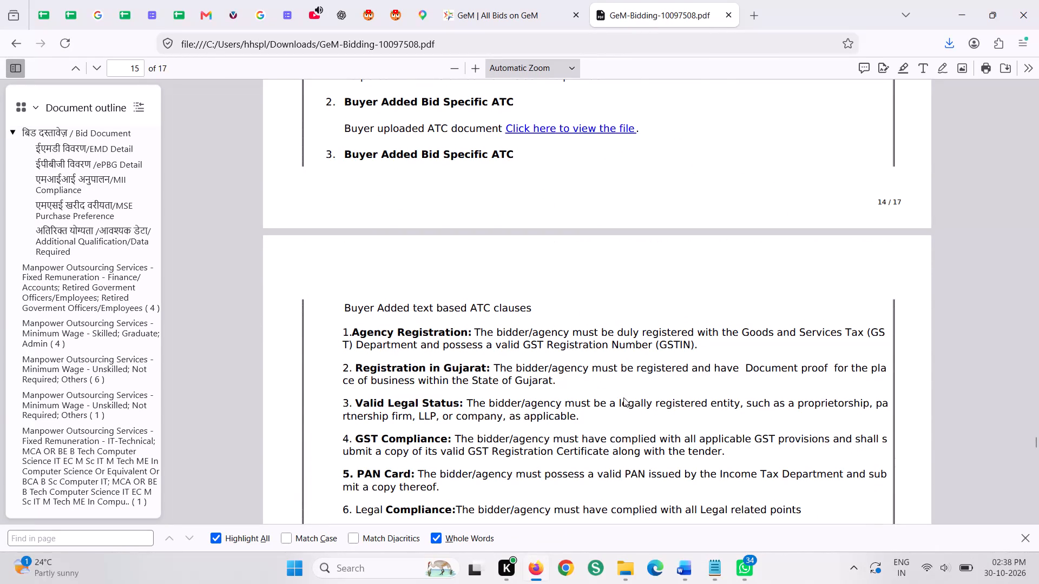
scroll(653, 401, up, 1)
scroll(664, 399, down, 1)
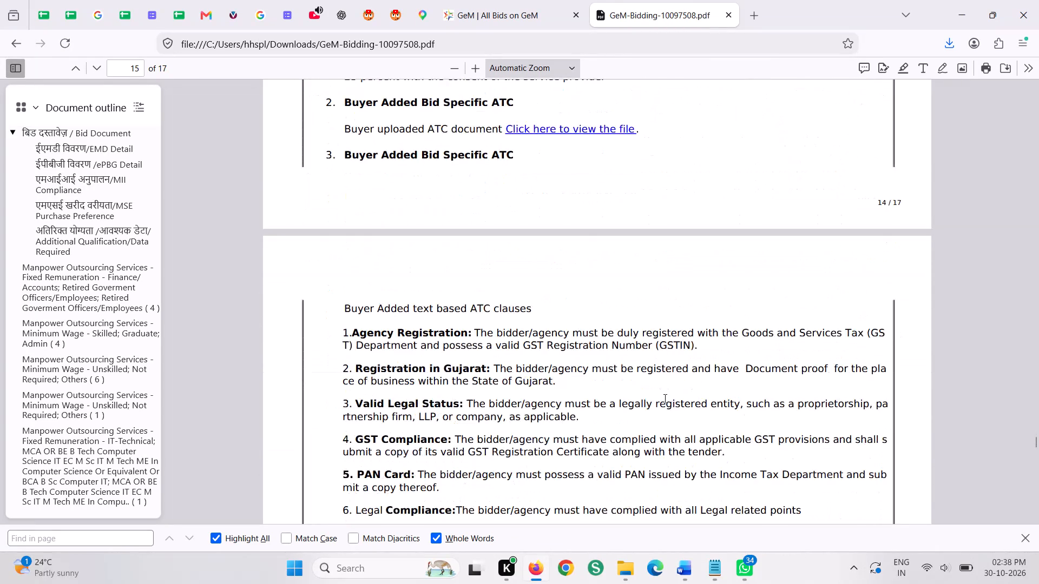
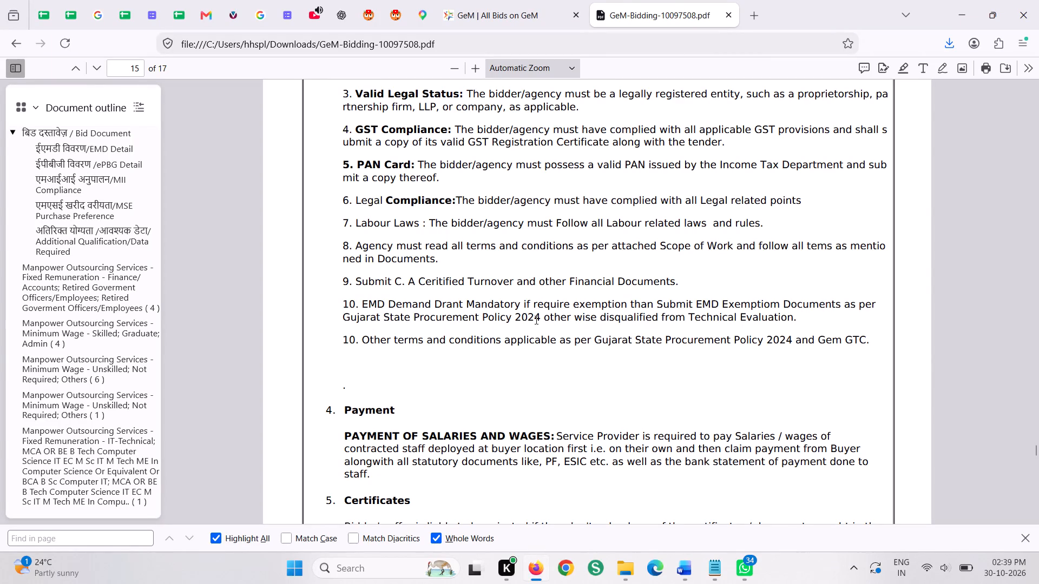
Review the start of the Buyer Added Bid Specific Terms and Conditions on page 14 of the bid document.
scroll(545, 351, up, 2)
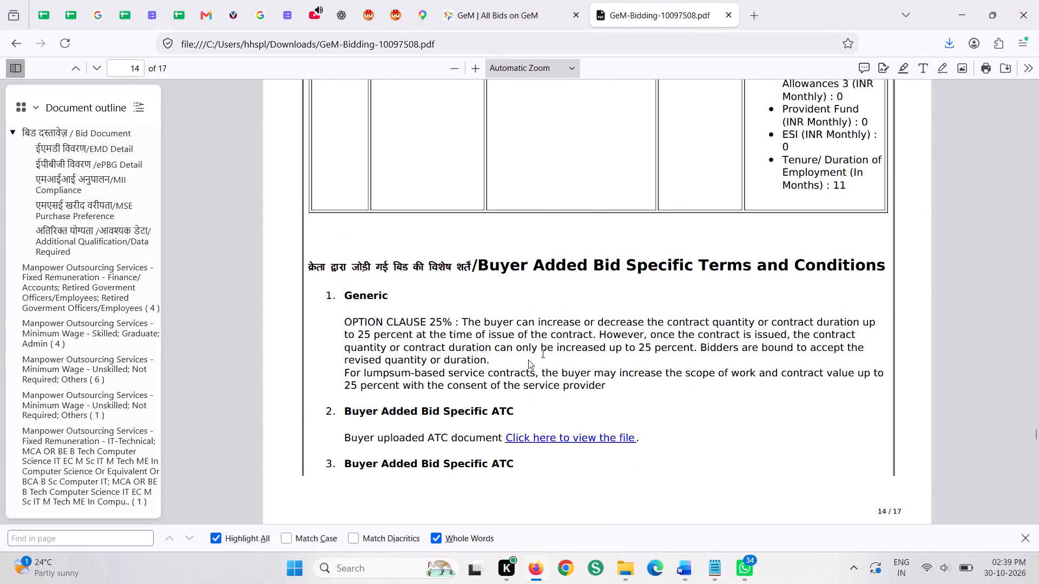
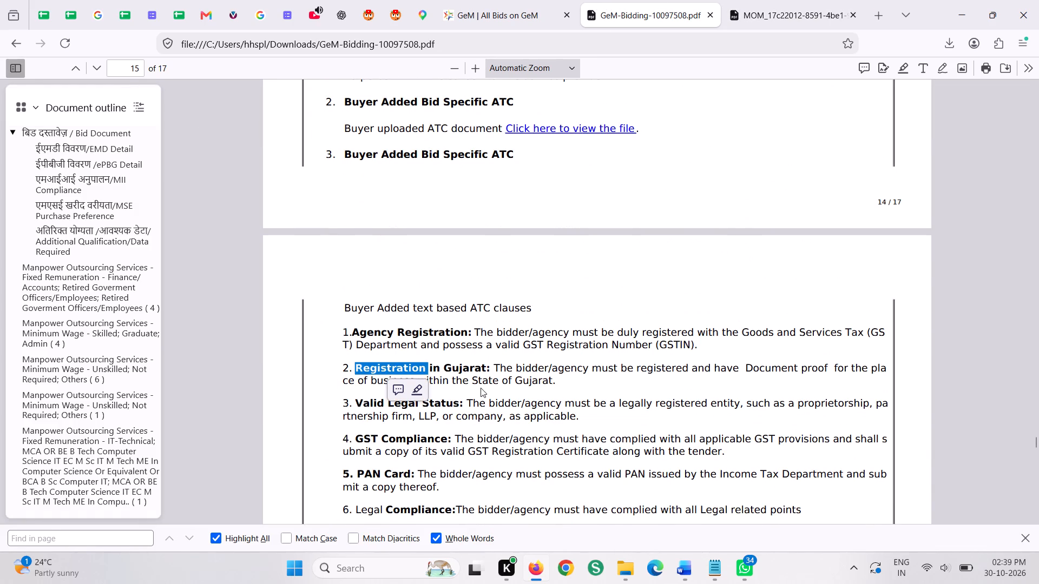
Copy the GST Compliance requirement from clause 4 of the buyer added clauses, starting at "bidder/agency" and ending at "GST Registration Certificate".
click(597, 370)
click(407, 383)
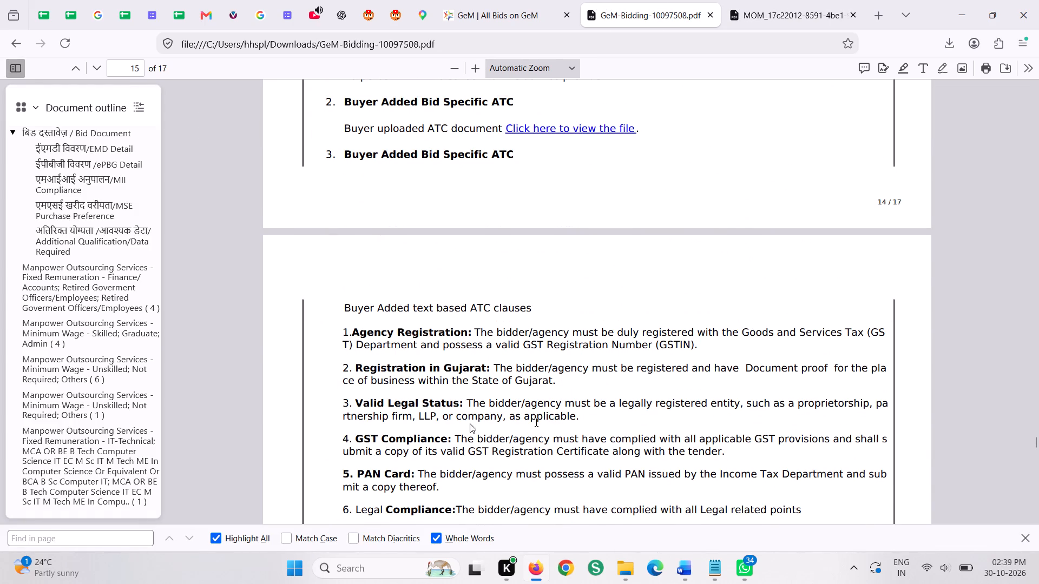
click(733, 406)
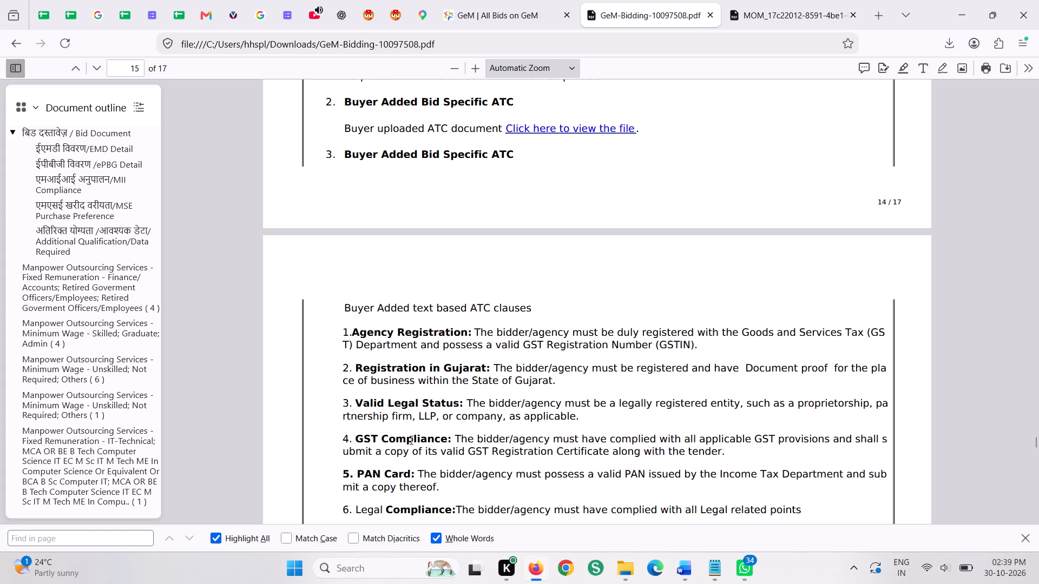
click(412, 439)
click(755, 440)
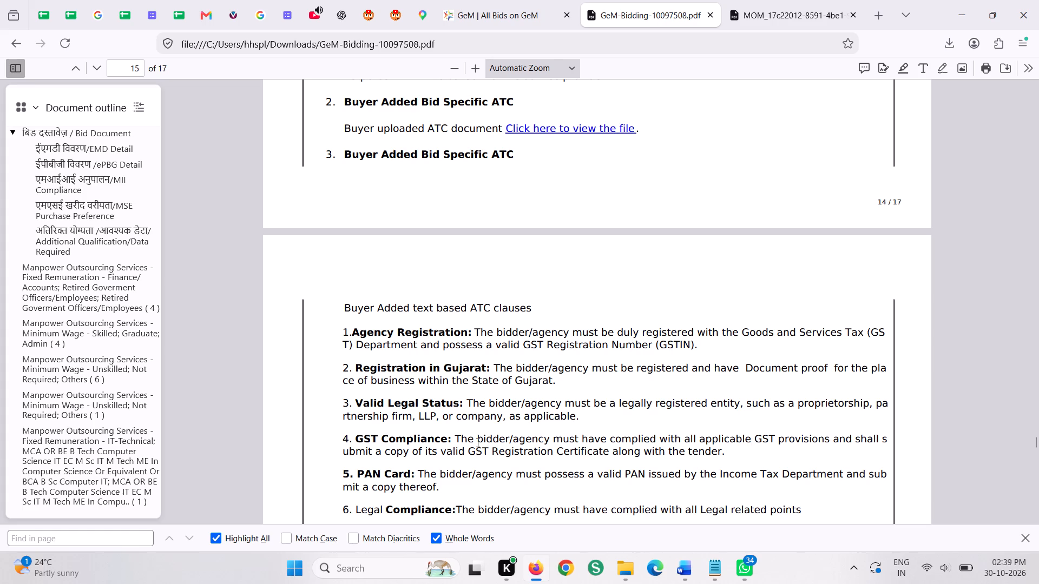
click(476, 437)
drag(476, 437, 718, 456)
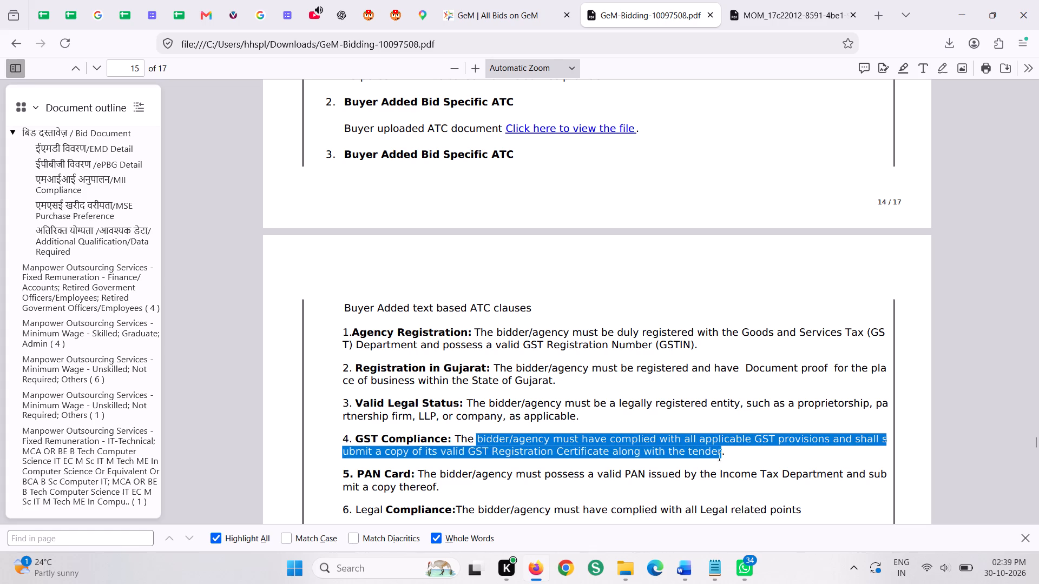
drag(718, 456, 608, 456)
key(ctrl+c)
key(ctrl+c)
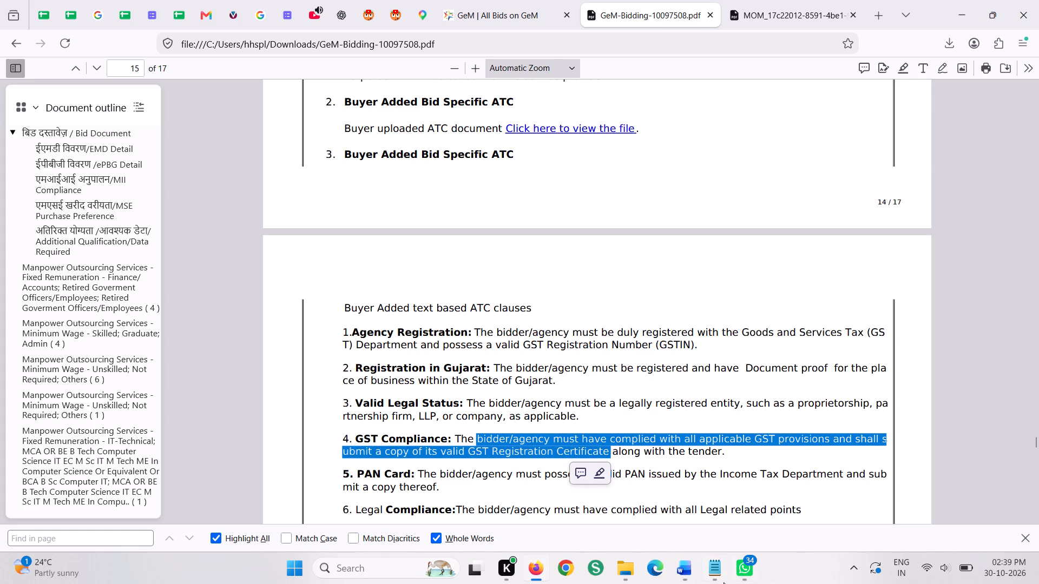
Add the copied GST requirement as item 6 in the REQUIRED DOCUMENTS Word file and rejoin the broken word "submit".
click(694, 562)
click(234, 502)
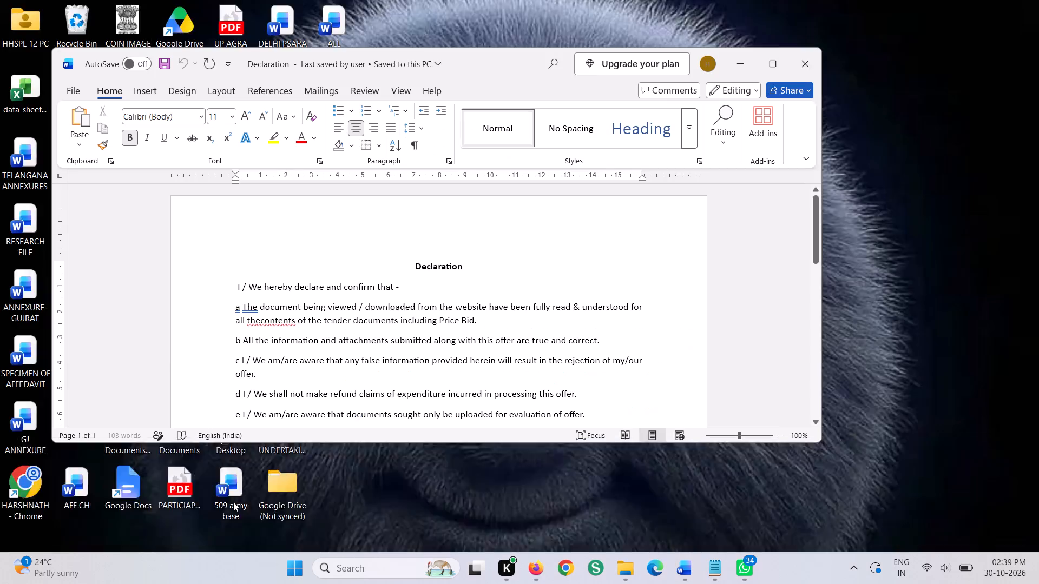
click(683, 568)
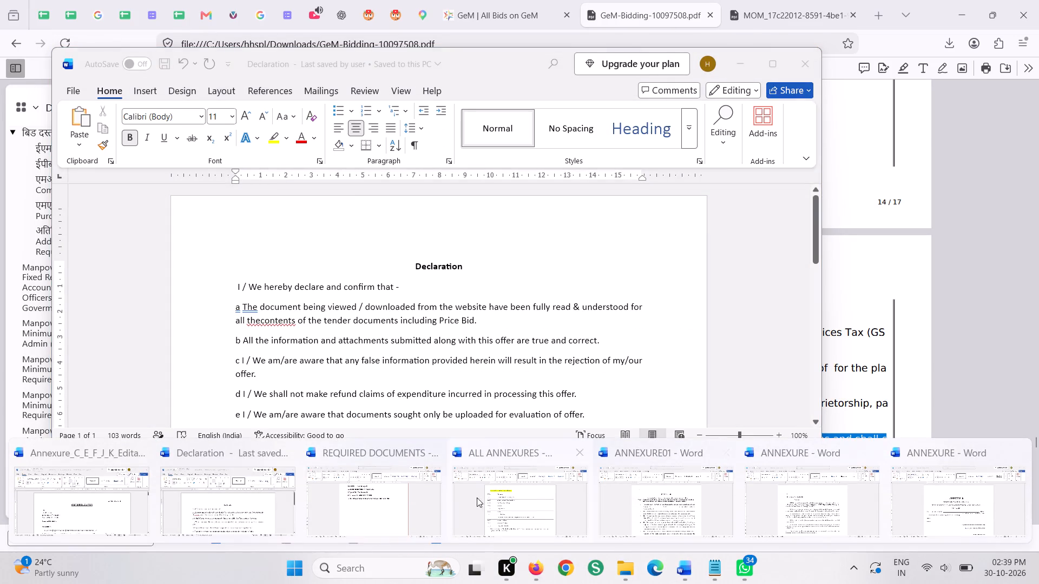
click(412, 500)
key(Return)
text(6.)
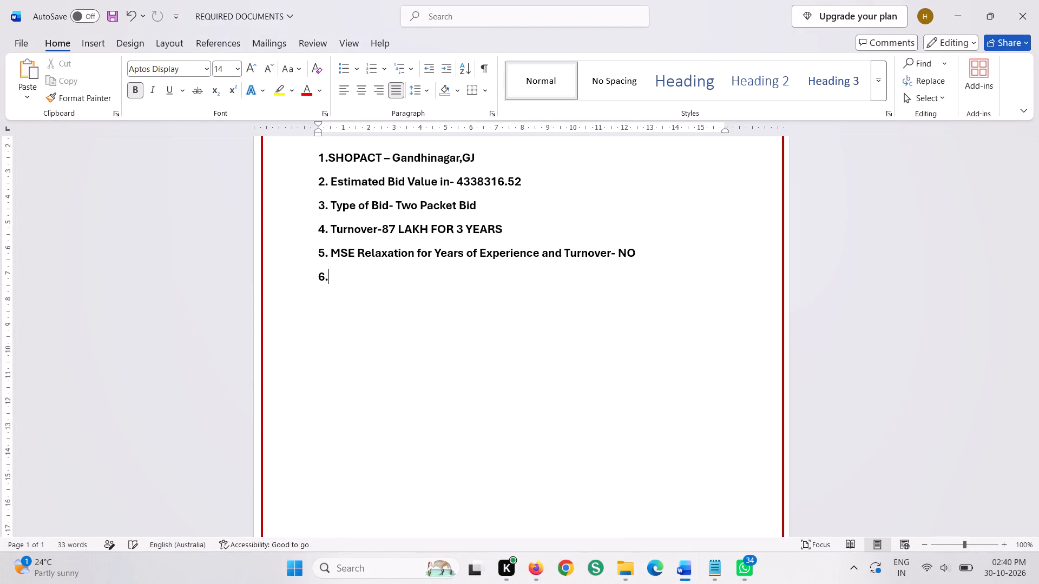
key(ctrl+v)
click(314, 319)
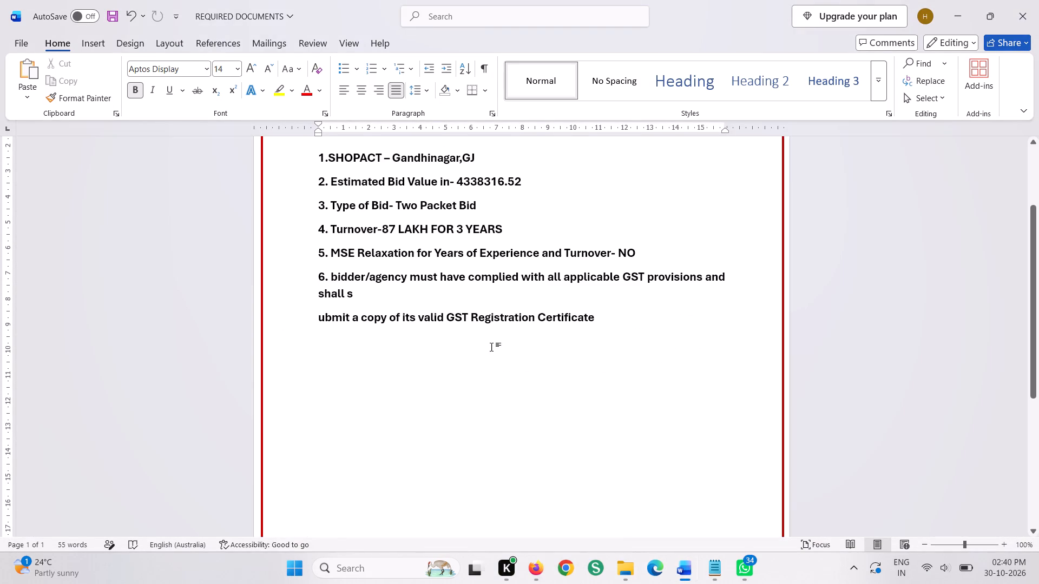
key(BackSpace)
Add item 7 "PAN Card,ITR FOR 3 YEARS" to the REQUIRED DOCUMENTS list, copying "PAN Card" from clause 5 of the bid document.
key(alt+Tab)
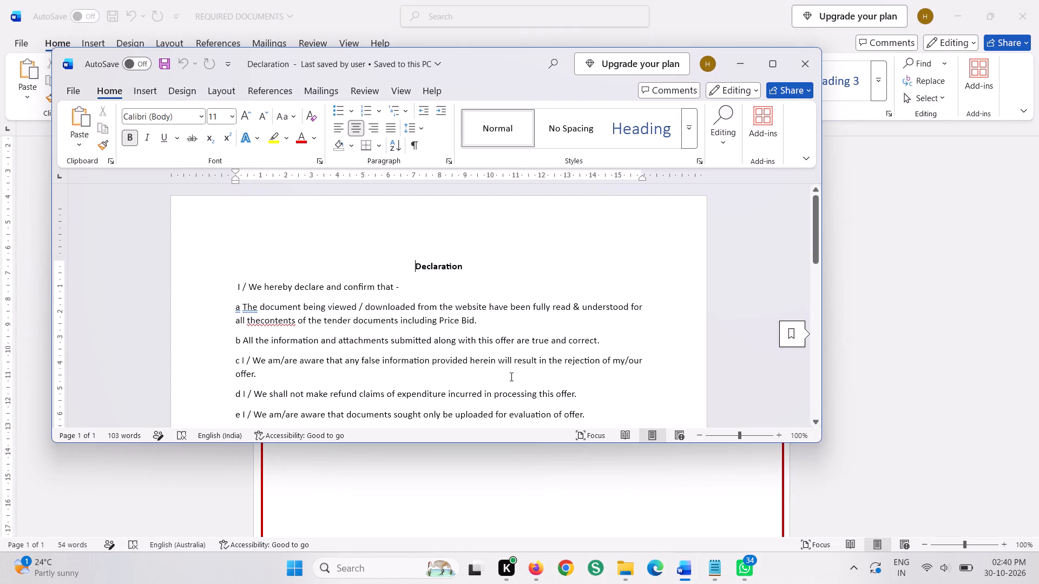
click(517, 492)
click(544, 575)
scroll(494, 385, down, 1)
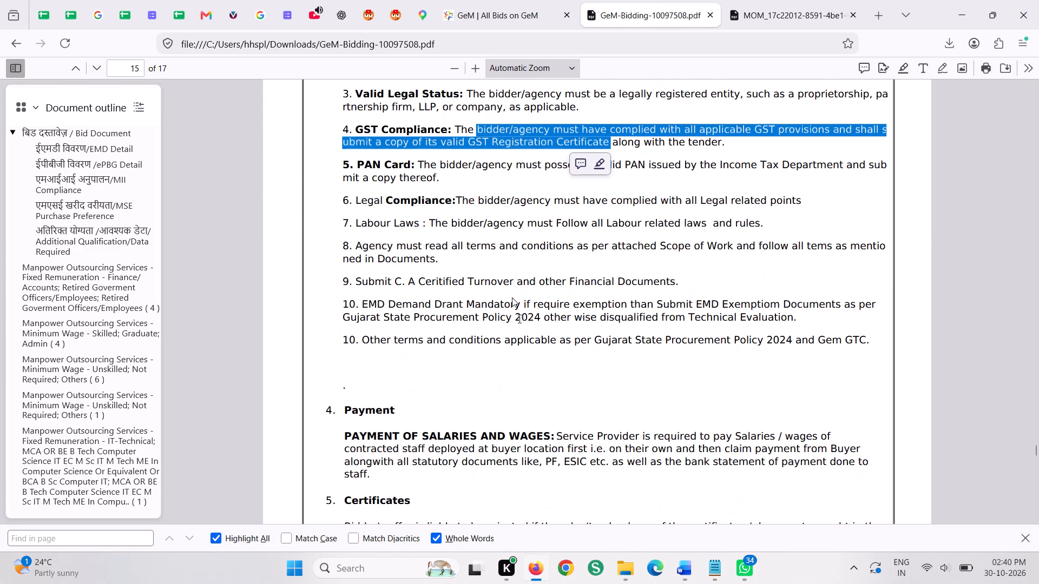
click(362, 164)
drag(362, 164, 400, 163)
key(ctrl+c)
key(ctrl+c)
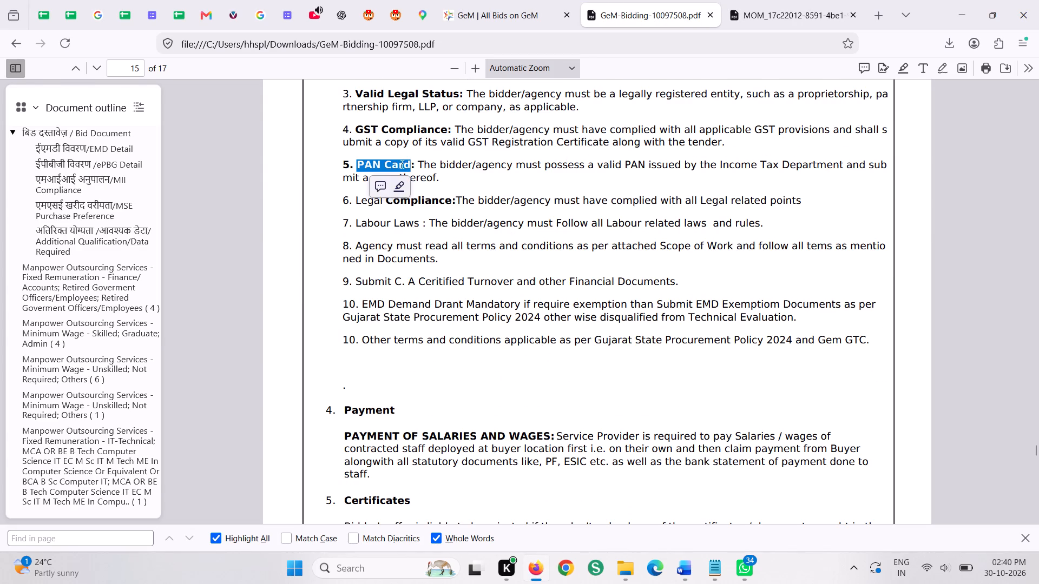
key(alt+Tab)
click(644, 306)
key(Return)
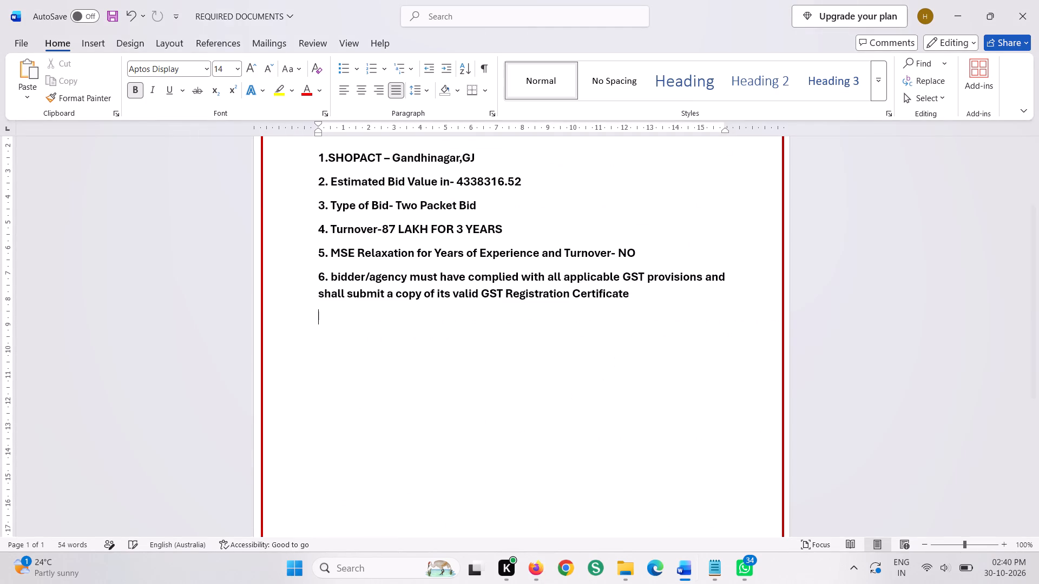
text(7.)
key(ctrl+v)
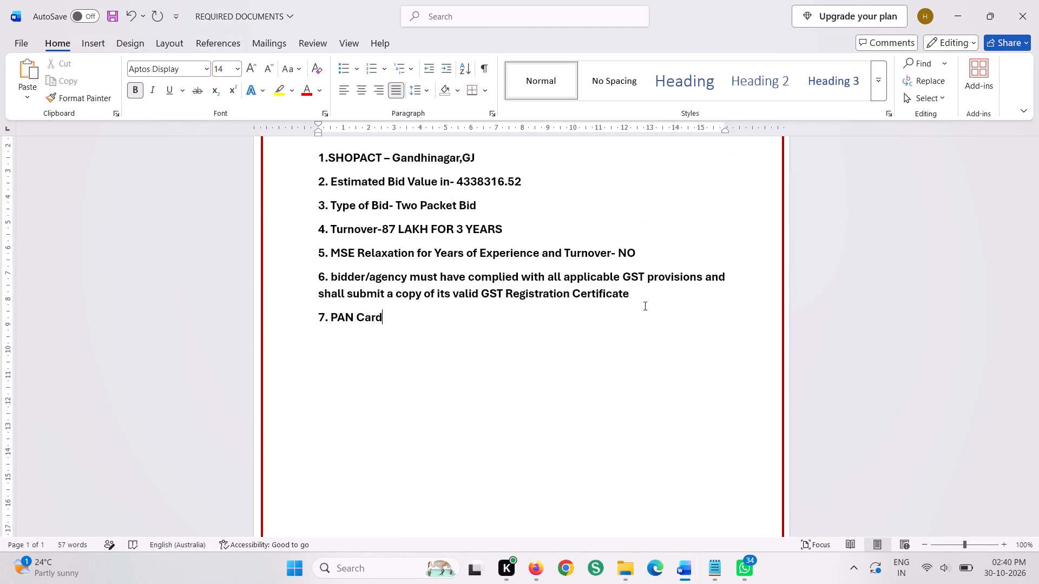
text(,ITR FOR 3 YEARS)
key(space)
Review the remaining buyer added clauses on page 15 of the bid document, plus the payment, certificates and EMD sections.
key(alt+Tab)
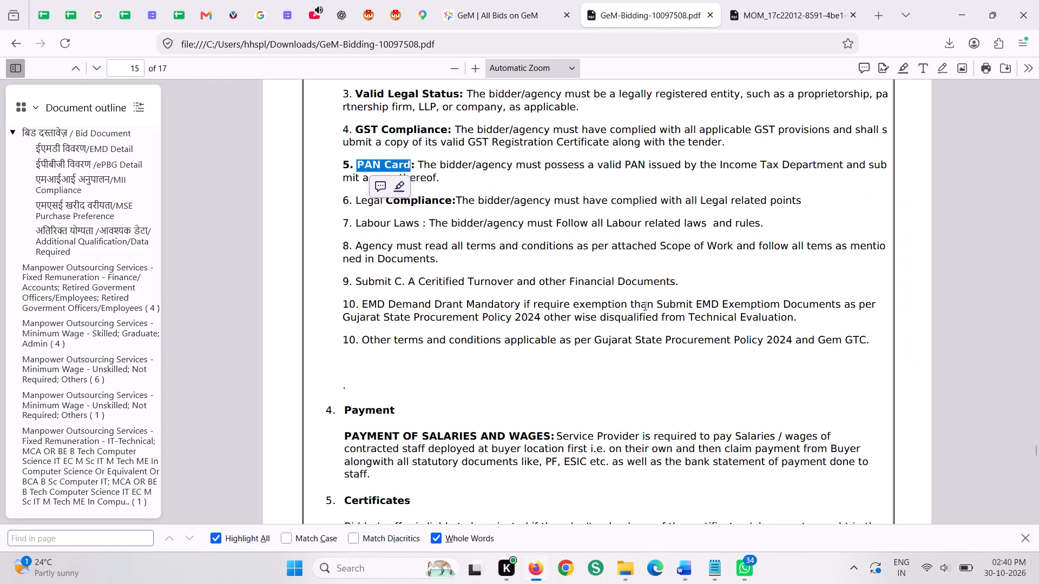
click(475, 222)
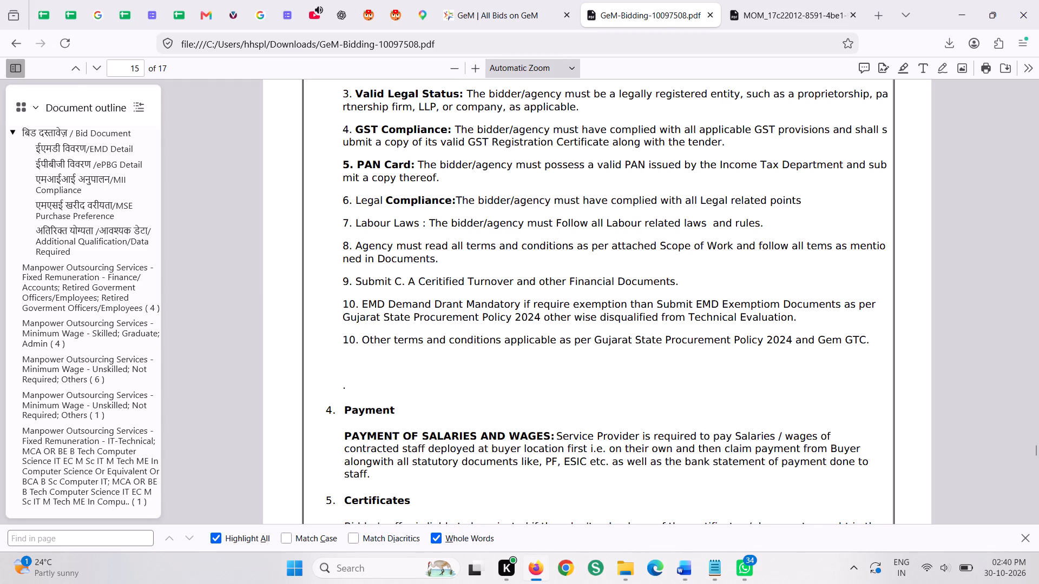
click(383, 253)
click(394, 259)
click(379, 282)
click(410, 304)
click(521, 339)
scroll(640, 344, down, 1)
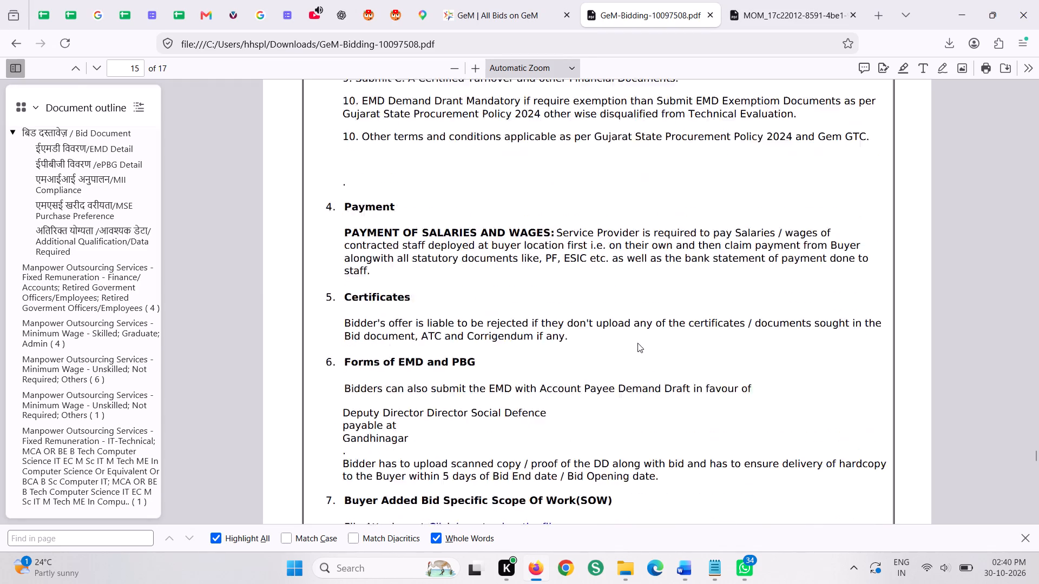
scroll(628, 341, down, 1)
Recheck the bid details on the first two pages of the bid document against the REQUIRED DOCUMENTS list.
scroll(547, 265, up, 2)
scroll(661, 116, up, 10)
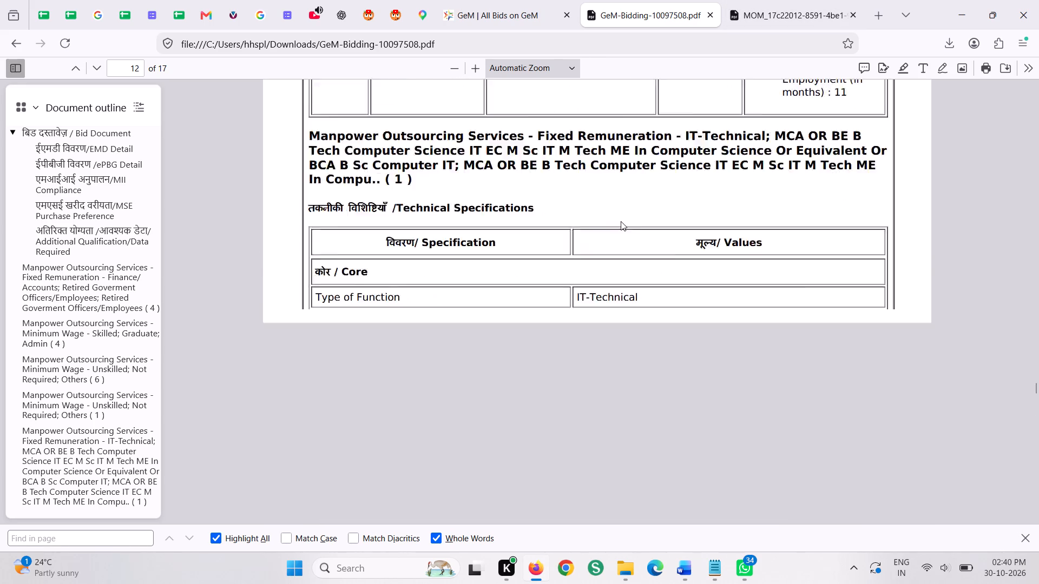
scroll(621, 221, up, 5)
scroll(515, 268, up, 20)
scroll(515, 268, up, 8)
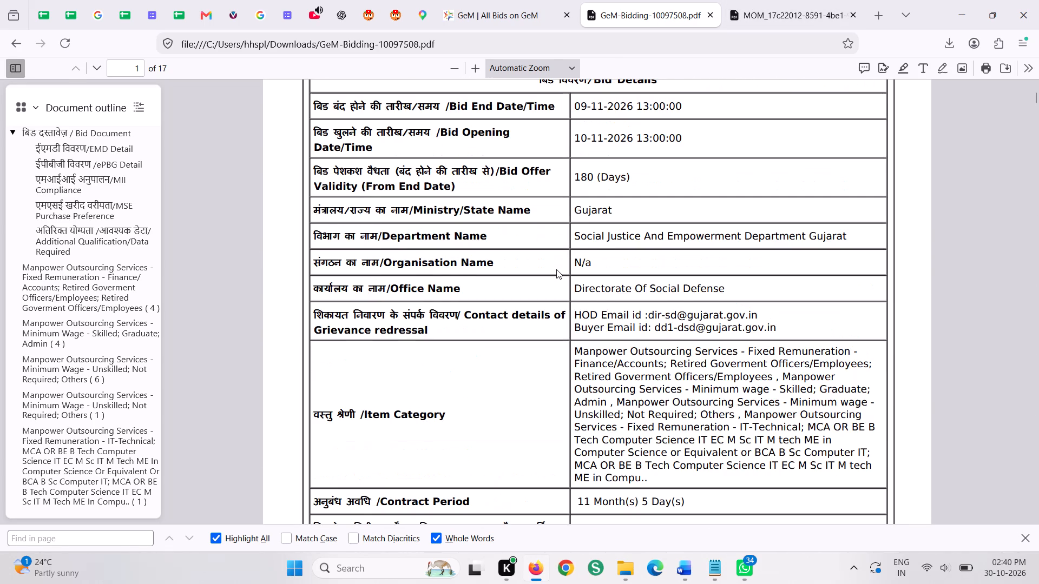
scroll(556, 269, down, 1)
key(alt+Tab)
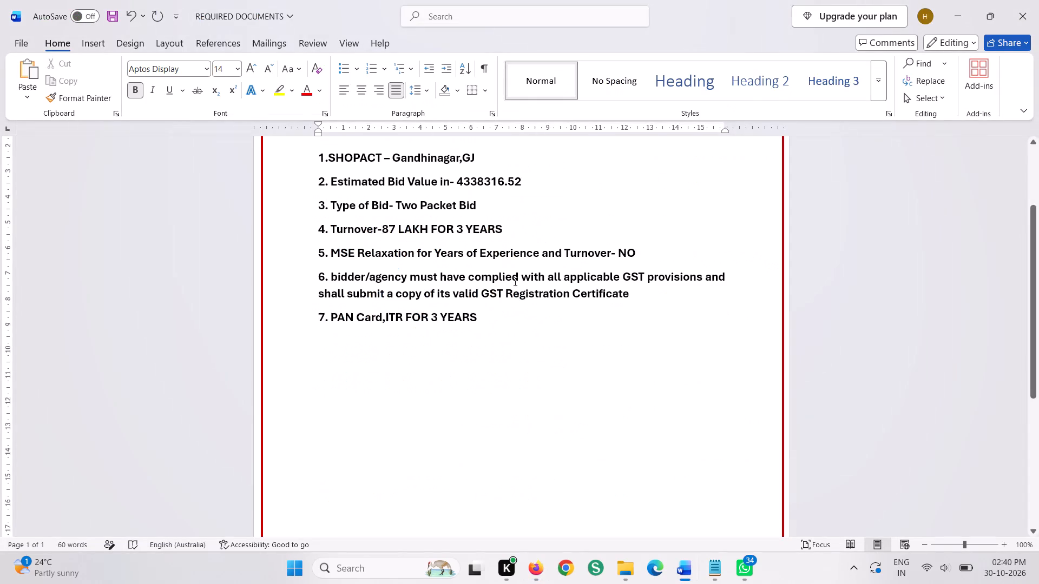
key(alt+Tab)
scroll(632, 311, down, 3)
key(alt+Tab)
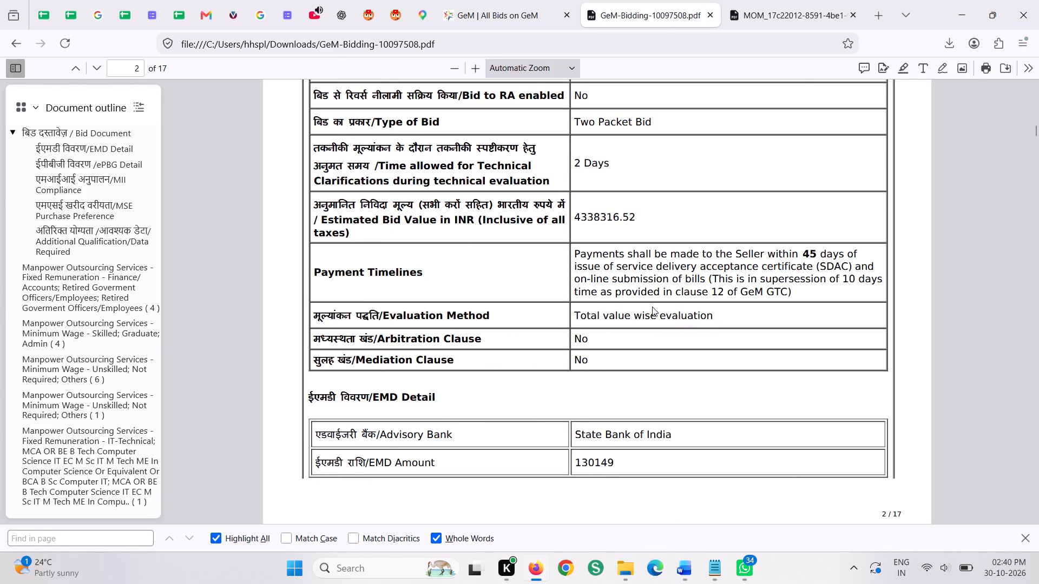
key(alt+Tab)
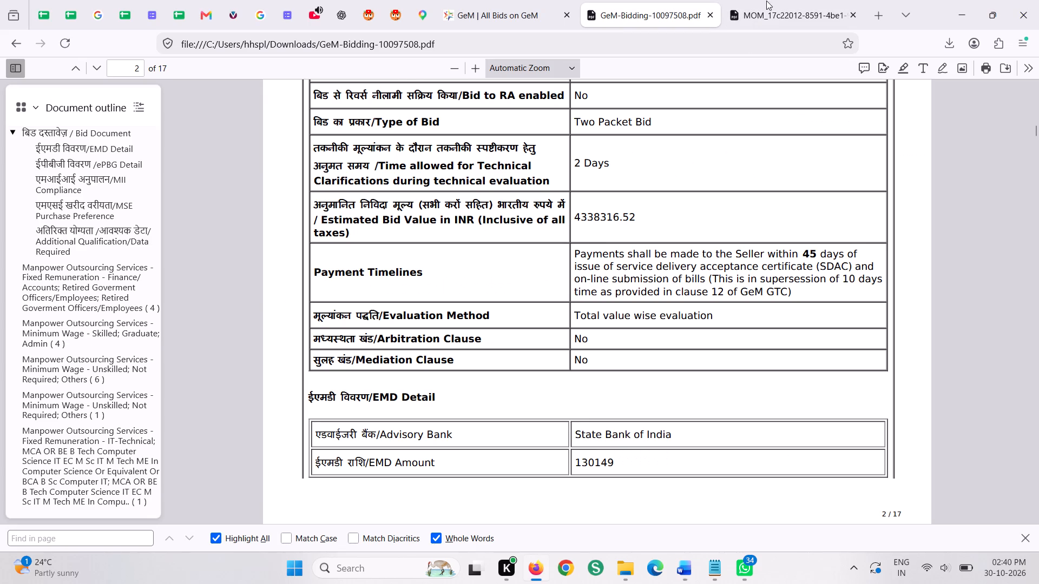
Open the Scope of work & Job Description file 1793256619.pdf linked on page 4 of the bid document.
scroll(674, 267, down, 3)
scroll(630, 273, down, 4)
scroll(581, 220, up, 1)
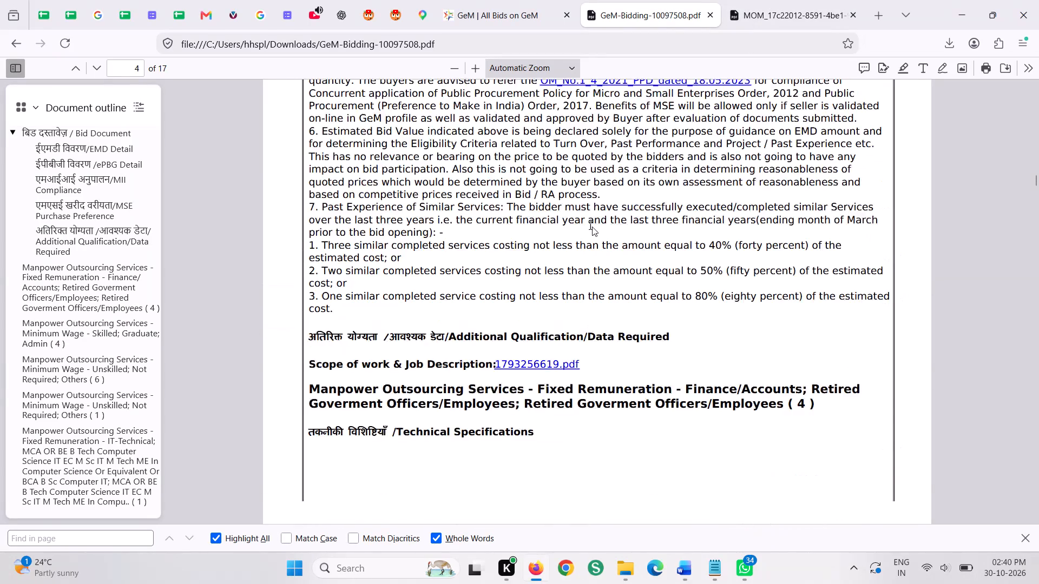
click(541, 391)
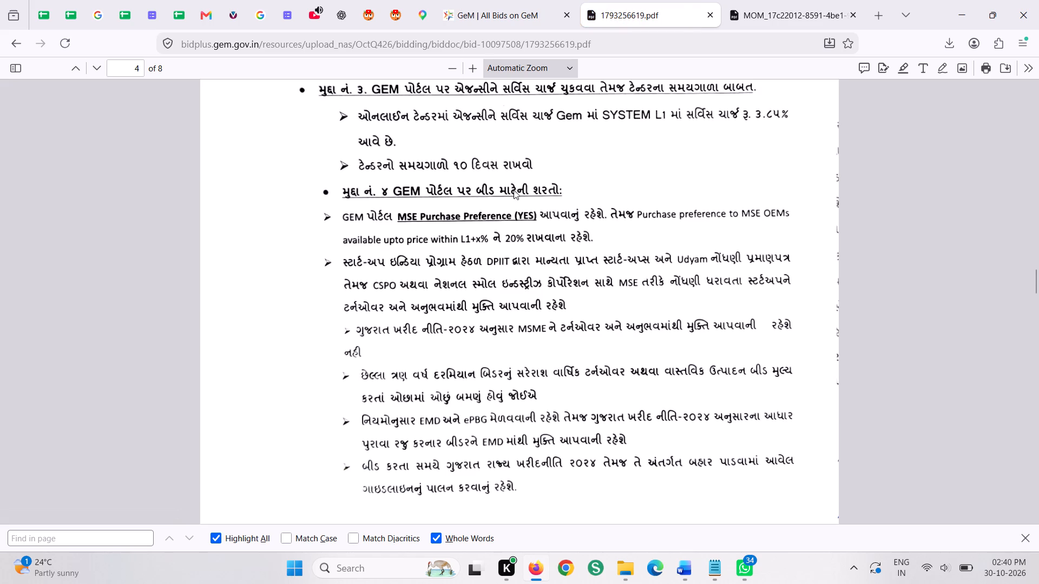
Capture a screenshot of the Gujarati service charge and GeM bid conditions on page 4 of the scope file, zoomed to 110%.
click(452, 68)
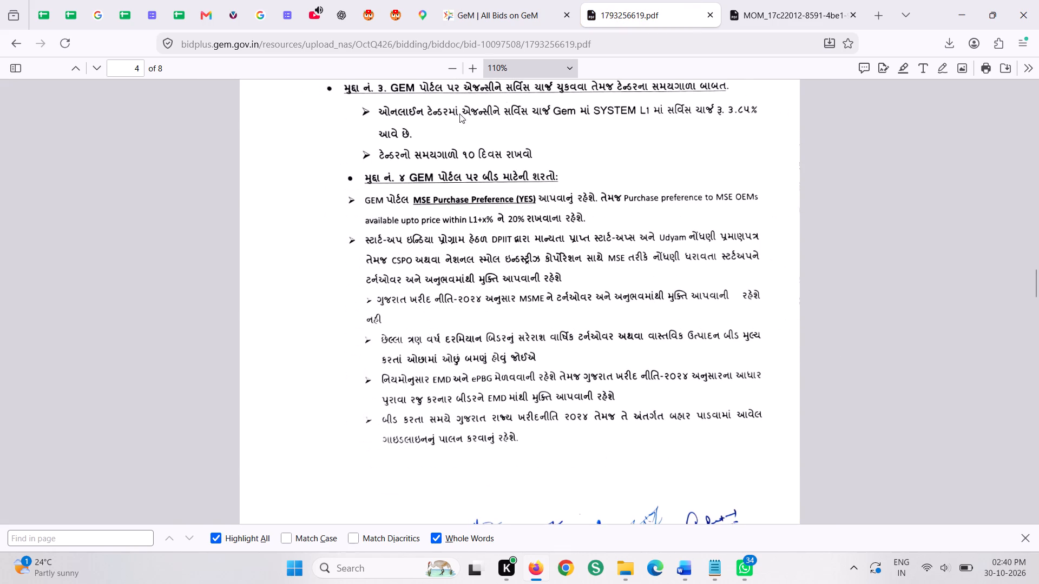
key(ctrl+shift+s)
drag(322, 98, 837, 486)
click(733, 468)
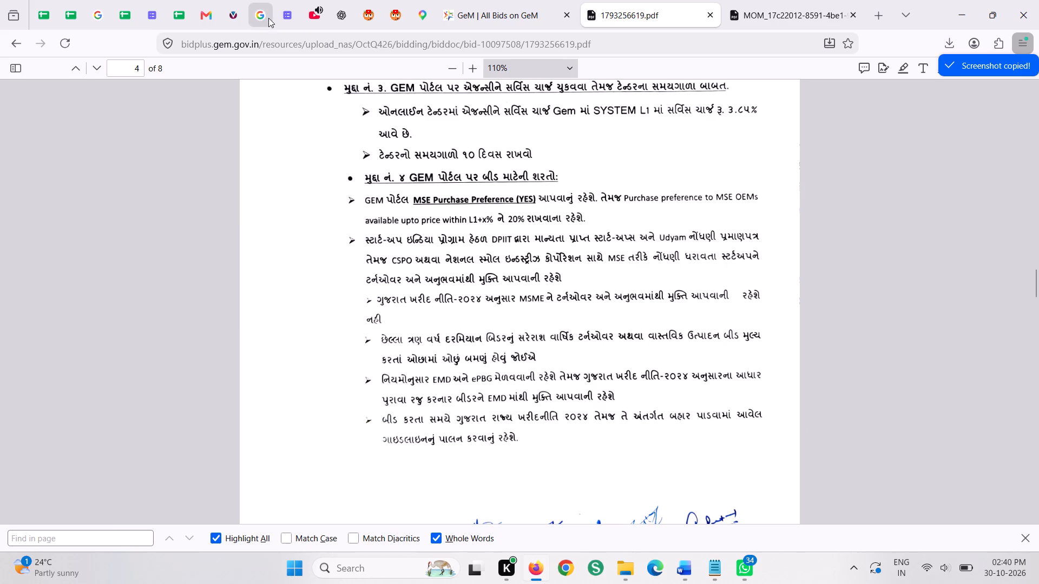
Search the captured image with Google Lens and translate its Gujarati text into English.
click(263, 16)
click(704, 80)
click(571, 281)
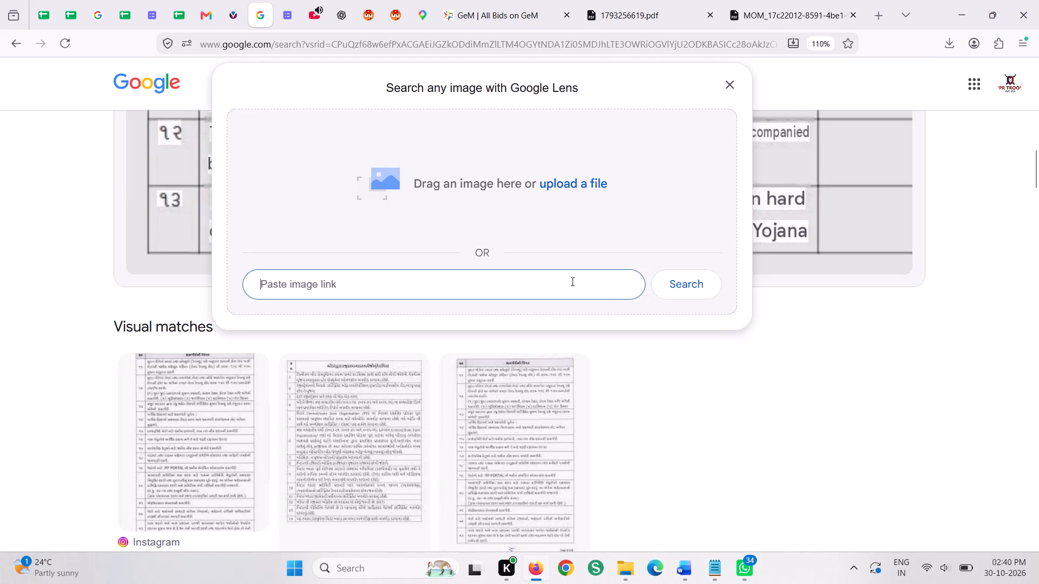
key(ctrl+v)
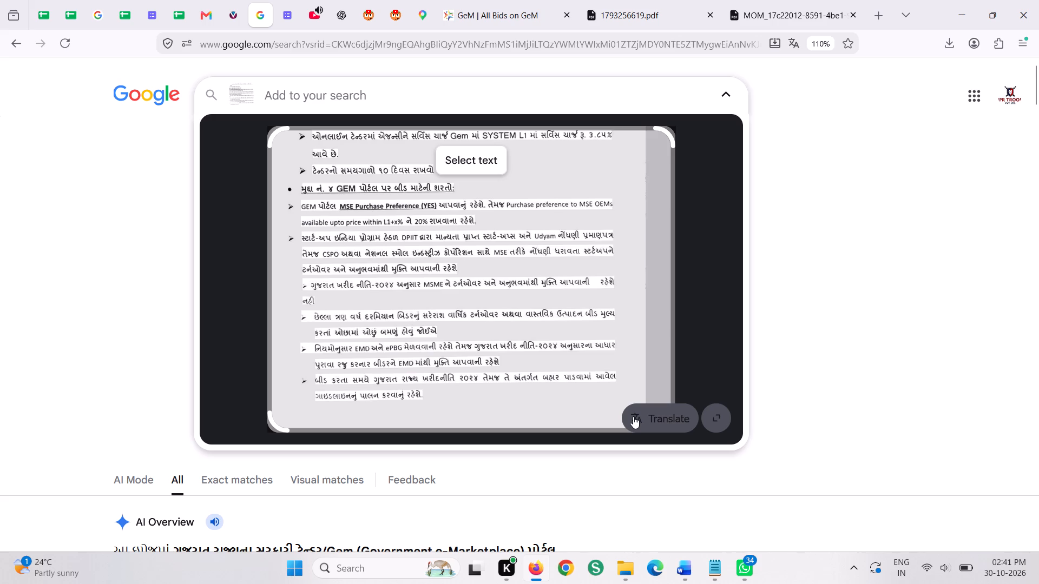
click(633, 416)
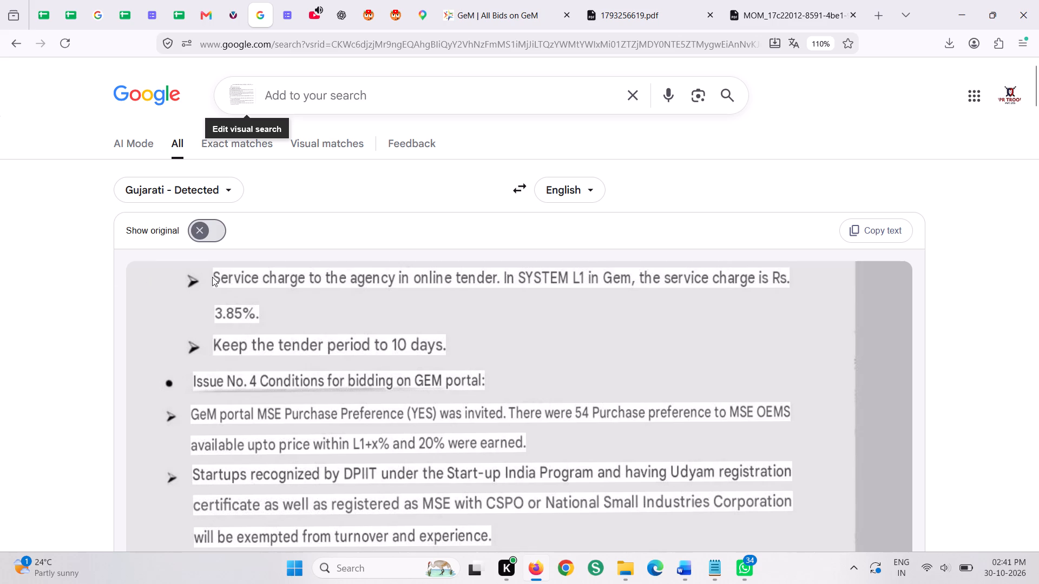
Add item 8 "Service charge-3.85%" to the REQUIRED DOCUMENTS list, copying "Service charge" from the translated text.
drag(213, 275, 293, 277)
click(200, 310)
key(alt+Tab)
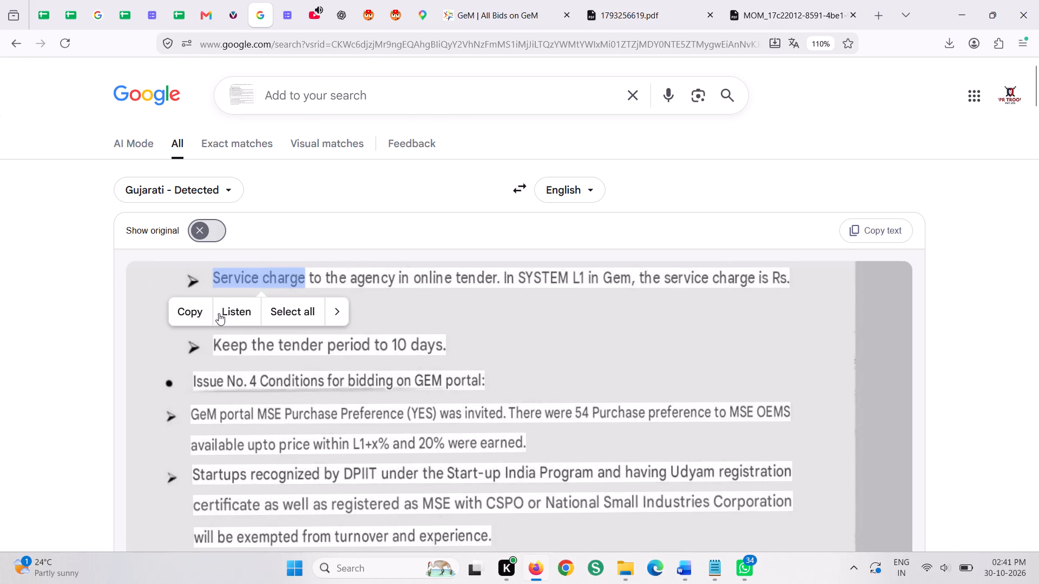
key(Return)
text(8.)
key(ctrl+v)
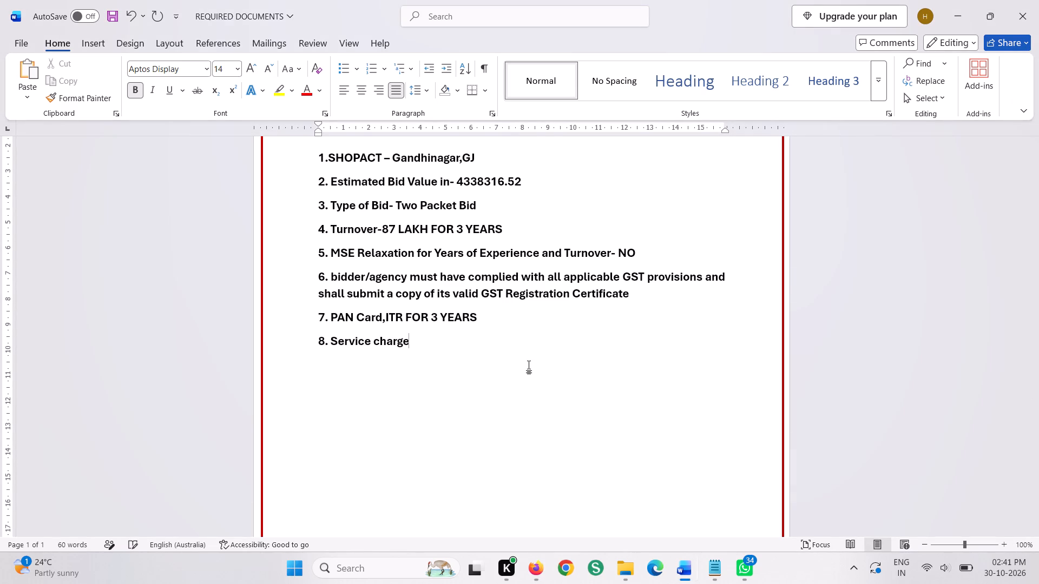
text(-3.85)
key(shift+percent)
Add item 9 to the REQUIRED DOCUMENTS list, copying "MSE with CSPO or National Small Industries Corporation will be exempted from turnover and experience." from the translation.
key(Return)
text(9.)
key(alt+Tab)
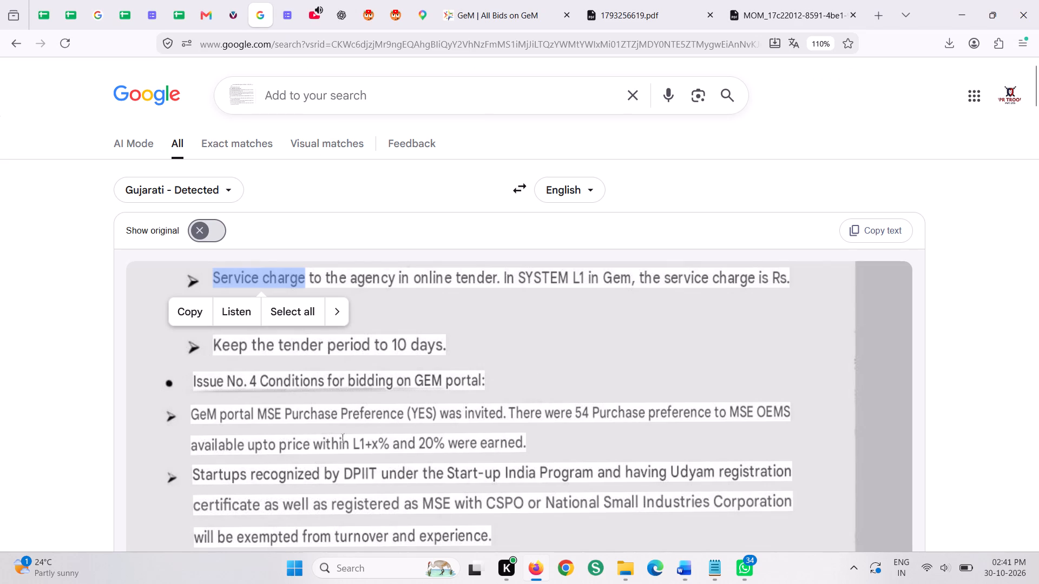
scroll(493, 489, down, 1)
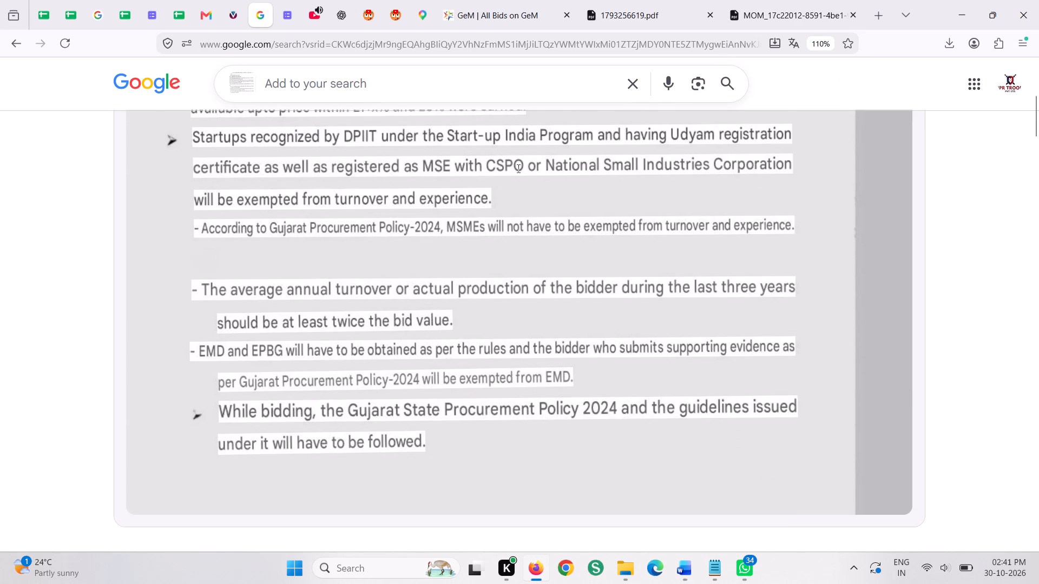
drag(423, 164, 494, 191)
click(432, 229)
key(alt+Tab)
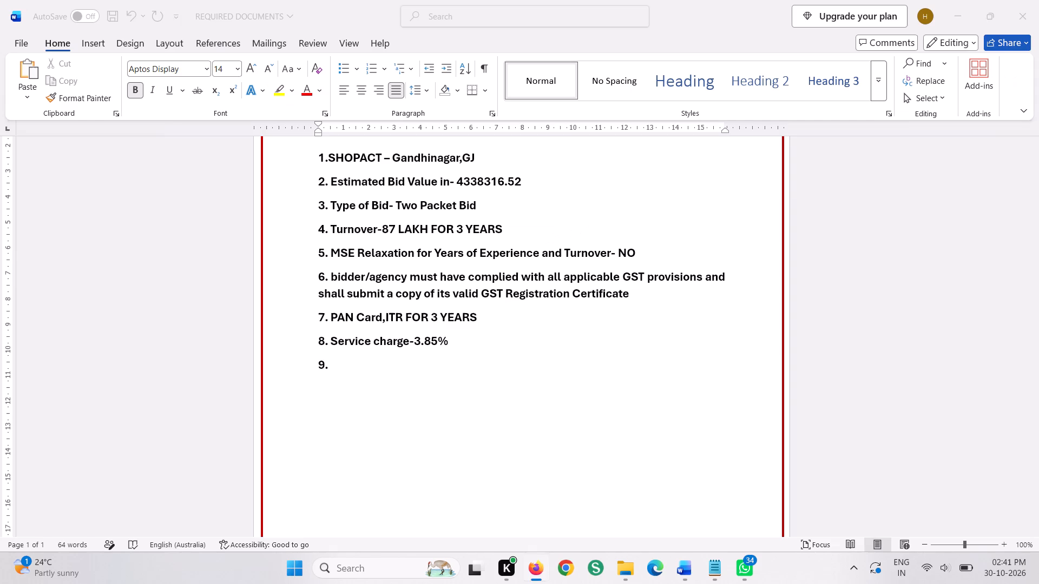
key(ctrl+v)
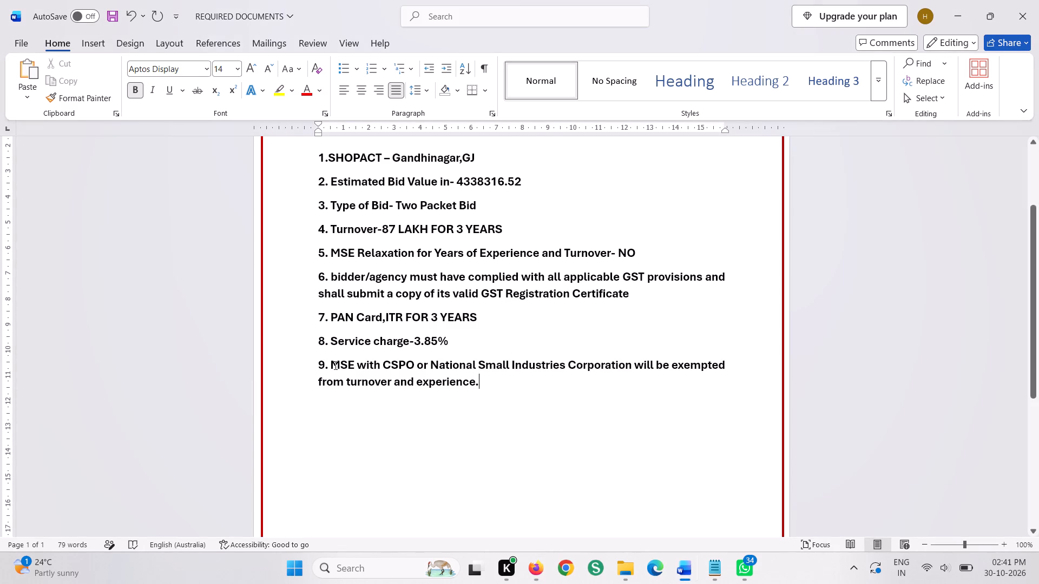
Highlight the text of item 9 in yellow, leaving it without an underline.
drag(334, 365, 490, 386)
click(540, 366)
click(544, 366)
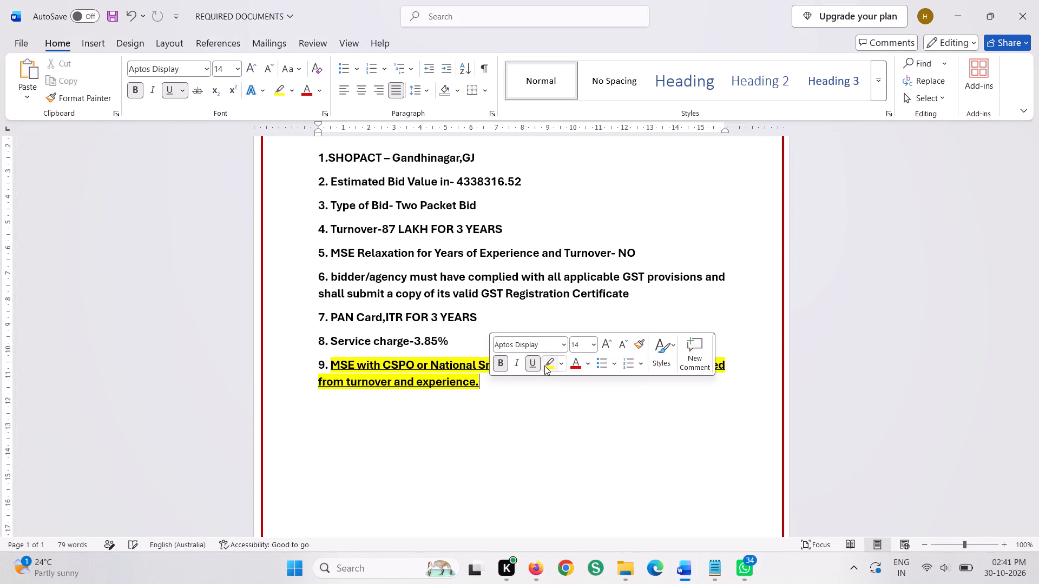
click(489, 415)
click(515, 397)
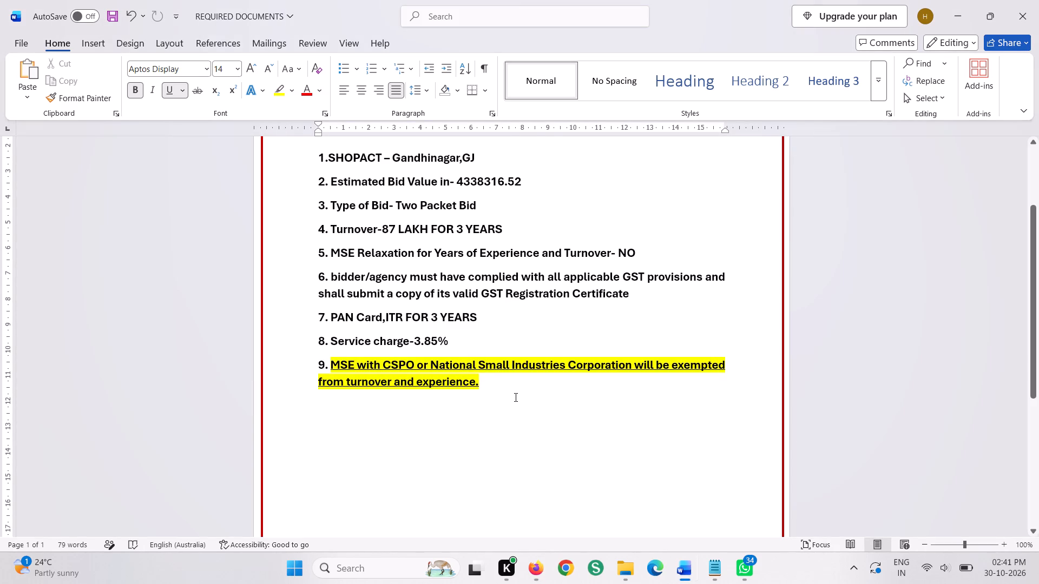
key(Return)
drag(331, 367, 348, 373)
drag(348, 373, 509, 393)
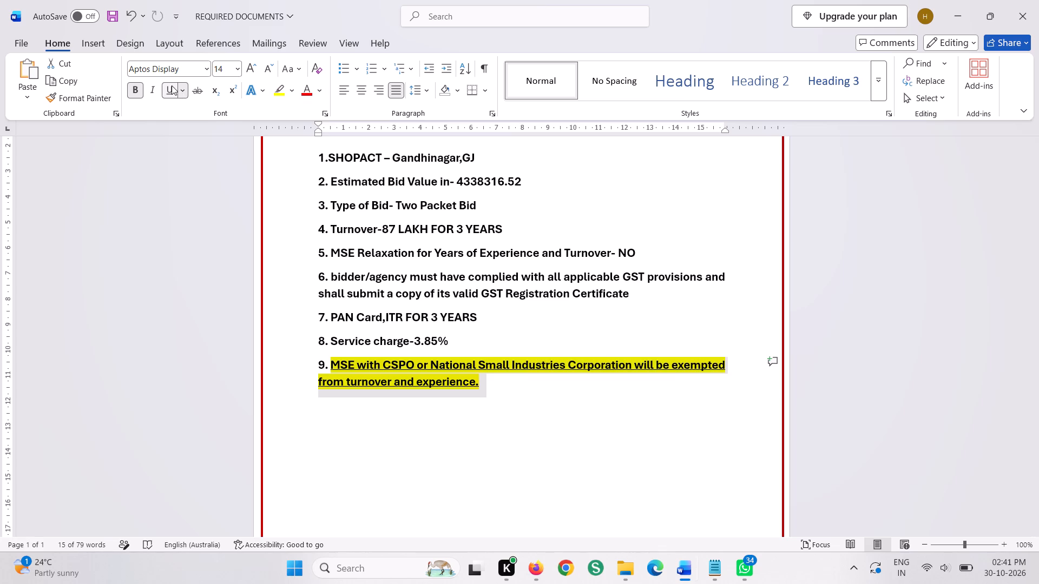
click(172, 85)
click(512, 396)
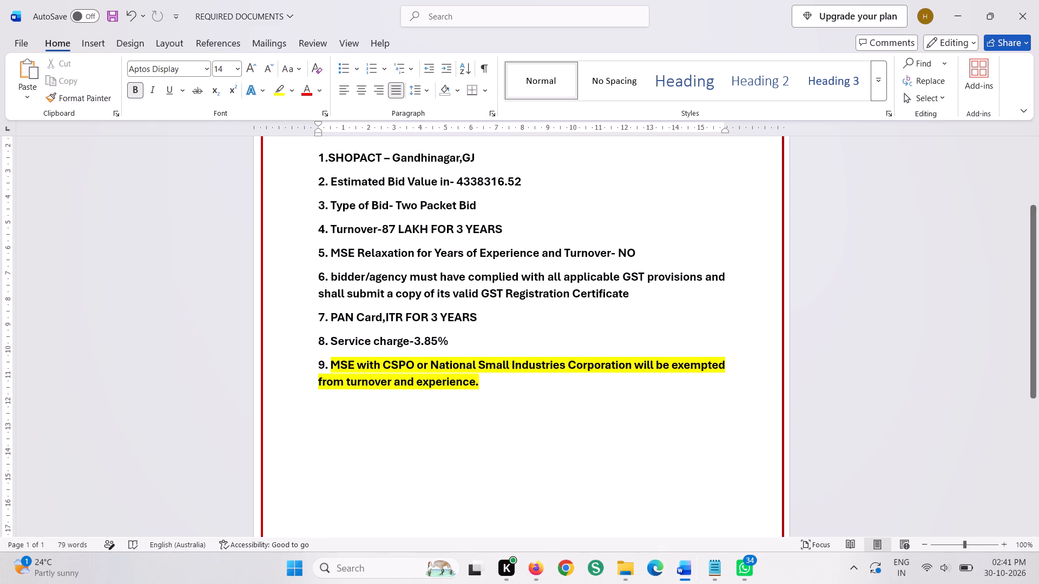
Start item 10 on a new line below item 9 in the REQUIRED DOCUMENTS list.
key(Return)
text(10.)
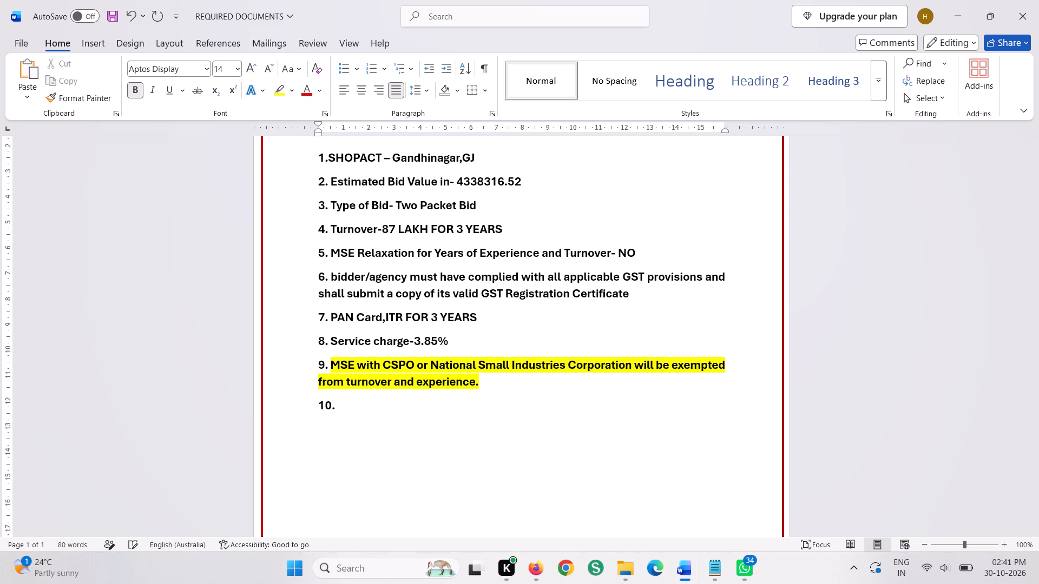
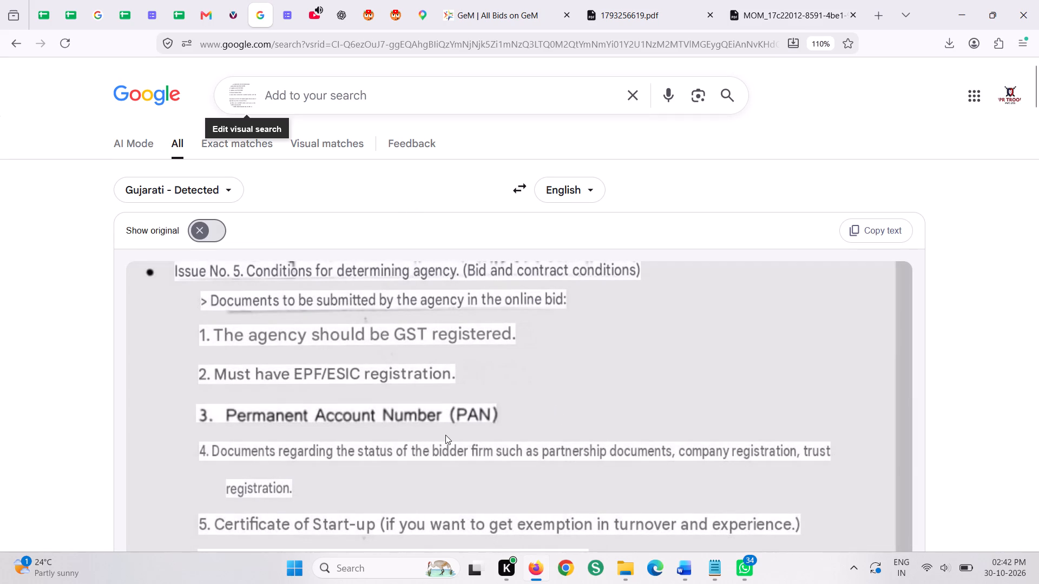
Fill item 10 in the REQUIRED DOCUMENTS list with translated condition 7, copied from "undertaking on a stamp paper of Rs. 100" through "documents submitted.".
scroll(429, 454, down, 1)
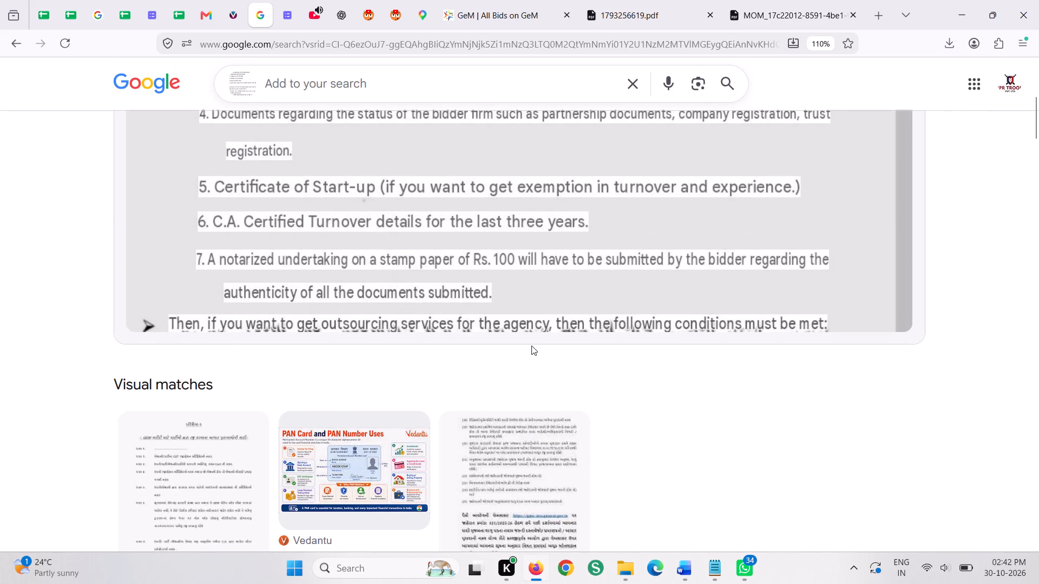
drag(282, 260, 494, 287)
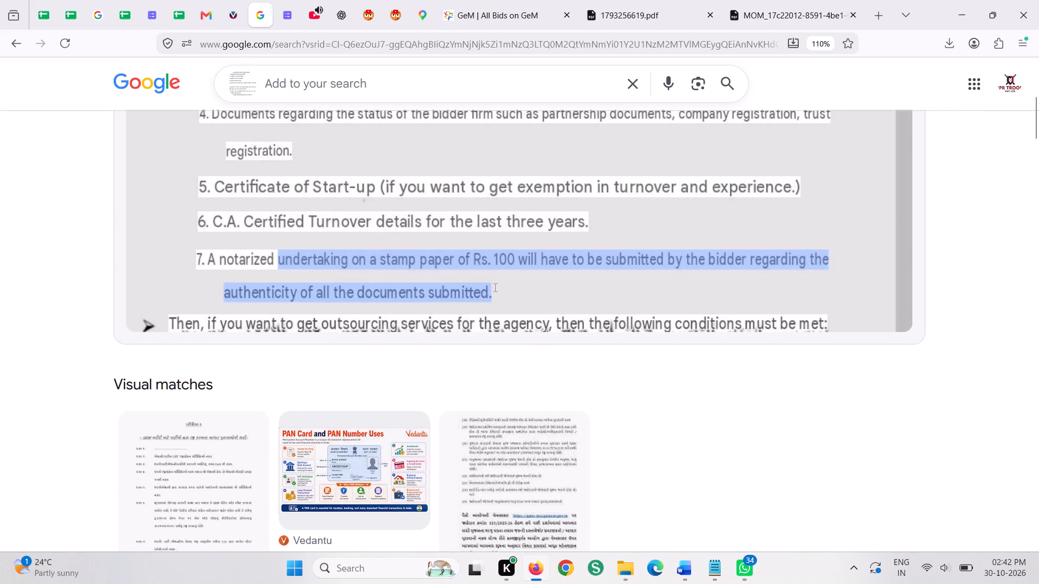
drag(494, 287, 496, 287)
click(465, 227)
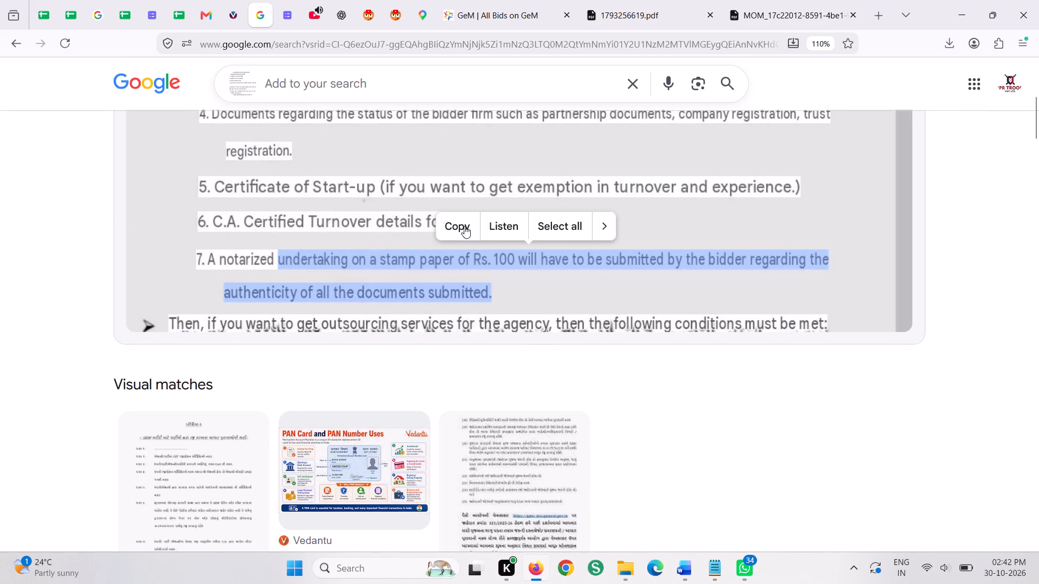
key(alt+Tab)
key(ctrl+v)
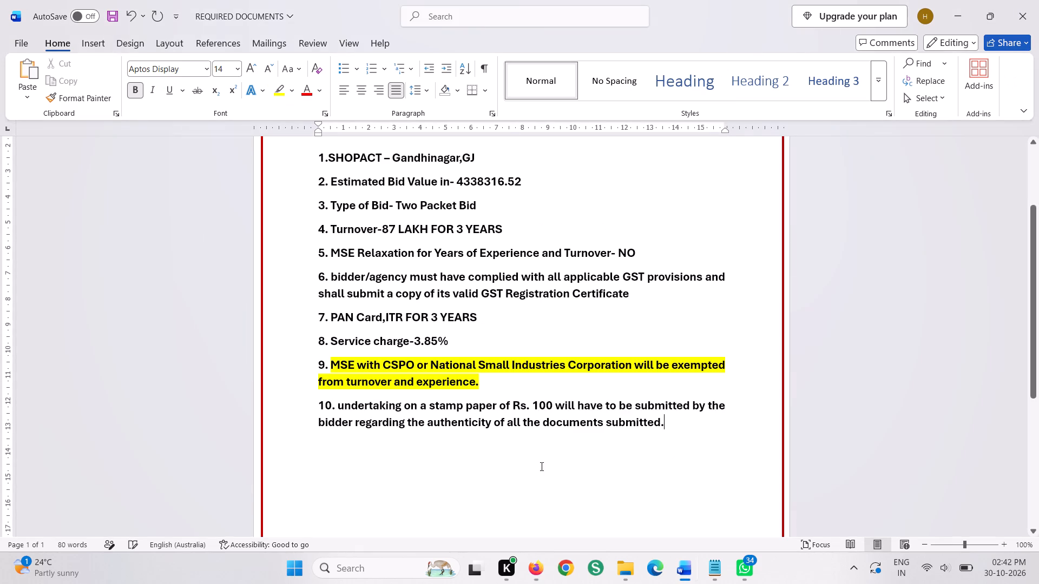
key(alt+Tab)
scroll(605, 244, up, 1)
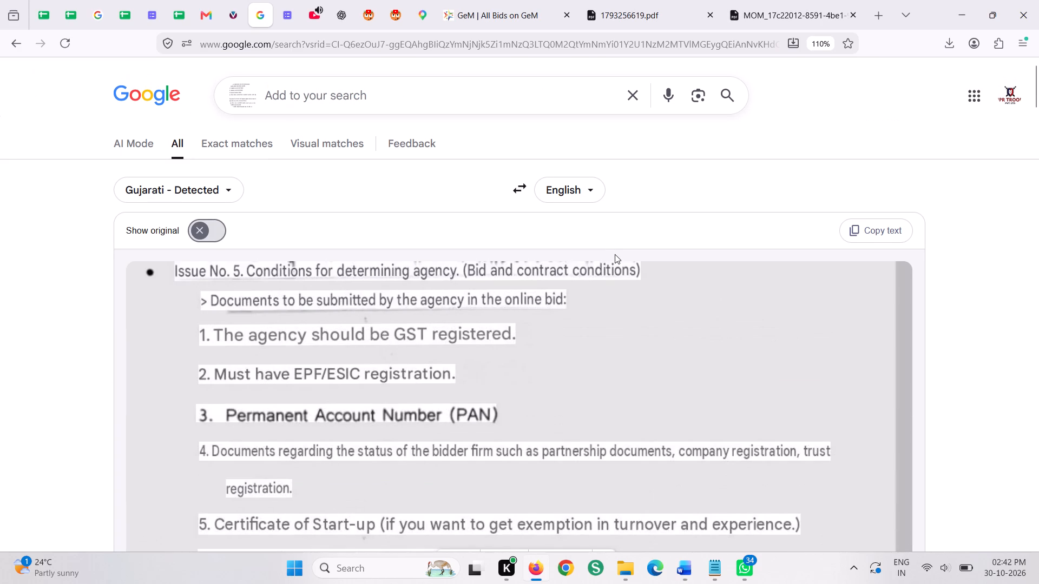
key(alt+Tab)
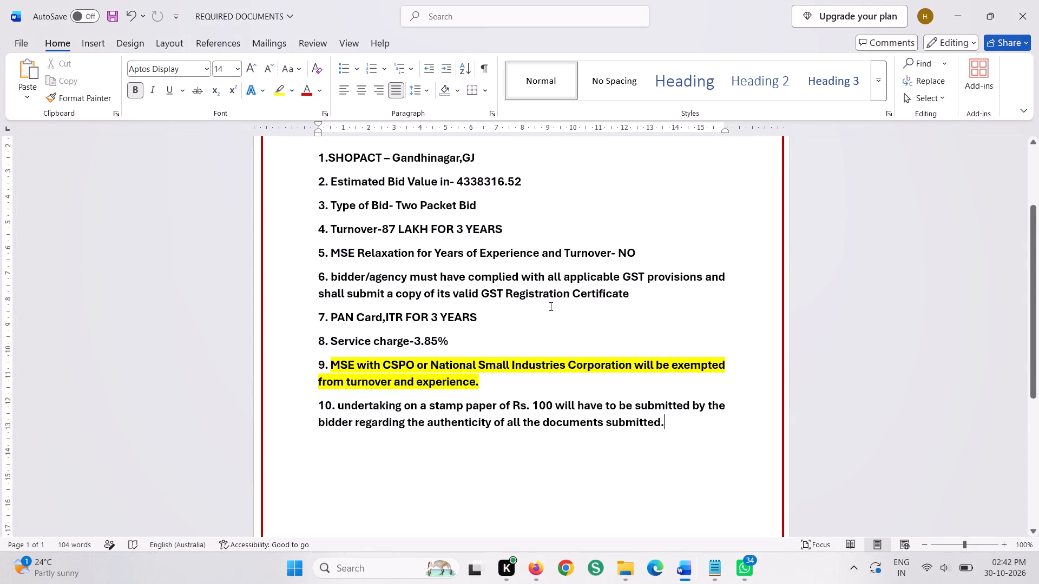
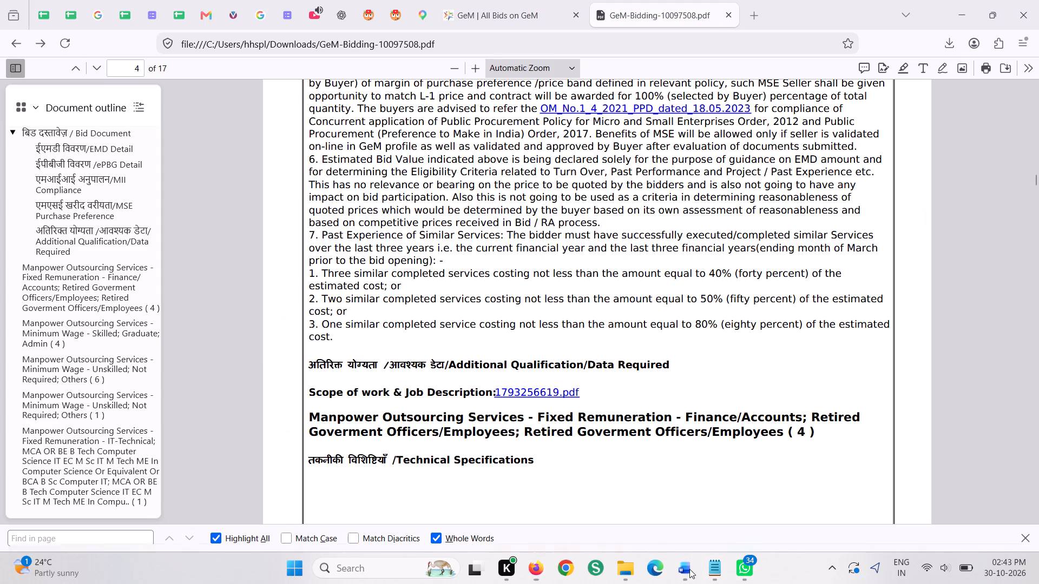
Switch to Word and export the requirements list as the PDF REQUIRED DOCUMENTS into the GEM2026B8214724 folder inside DEV1.
click(353, 510)
scroll(489, 468, up, 2)
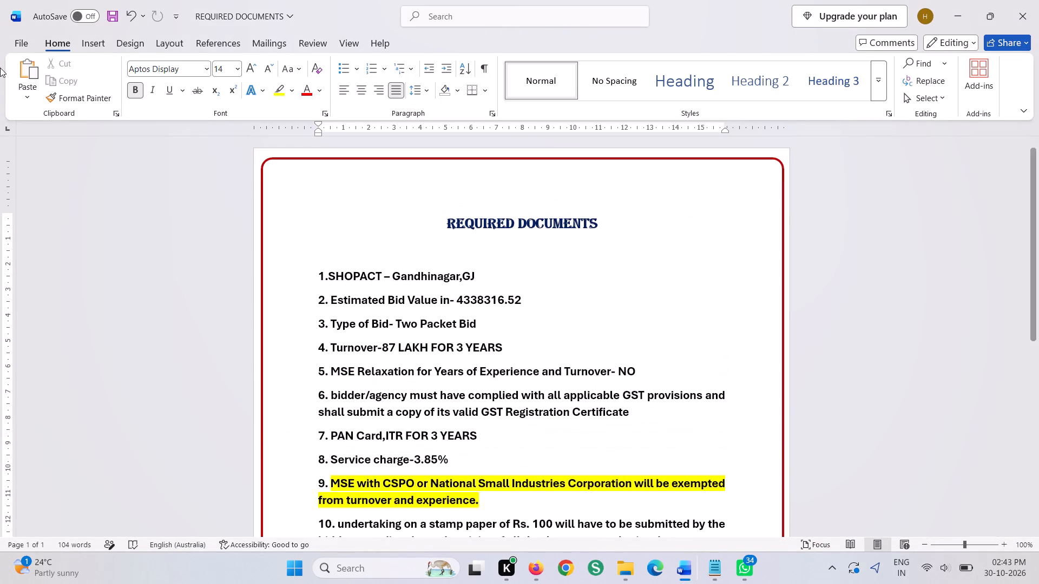
click(11, 44)
click(51, 307)
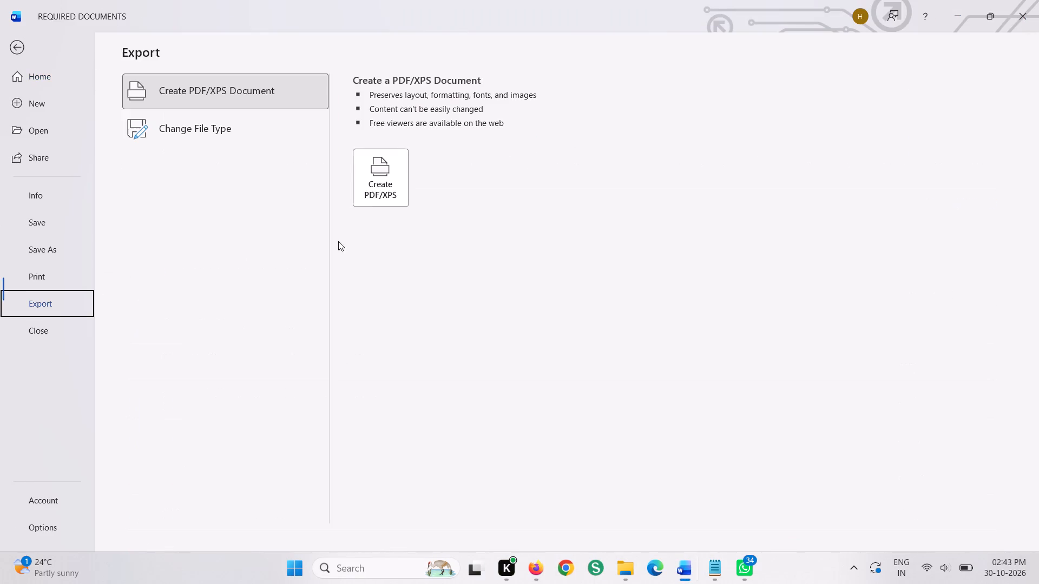
click(367, 184)
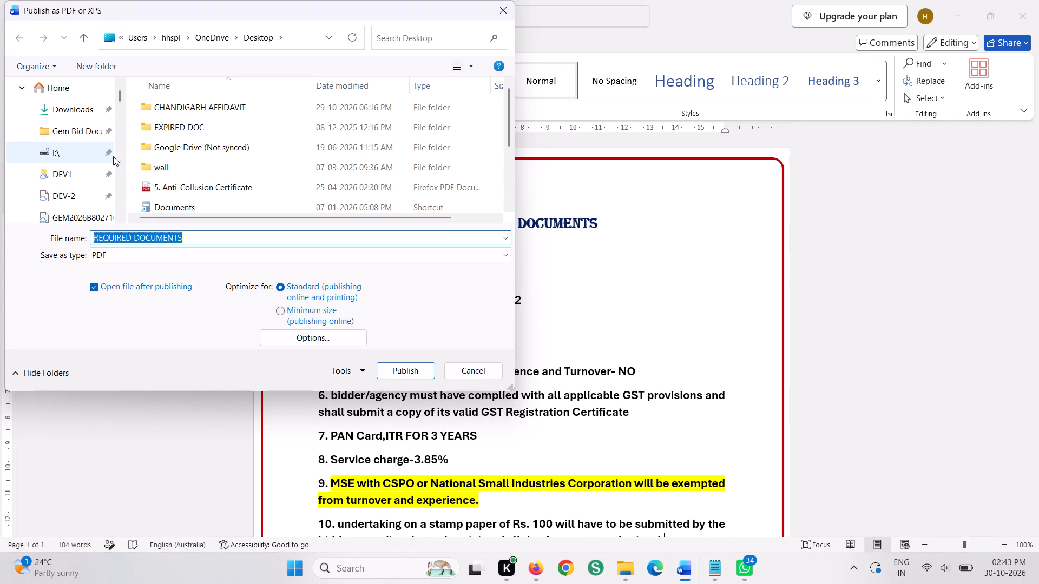
click(78, 174)
scroll(215, 144, up, 10)
double_click(211, 105)
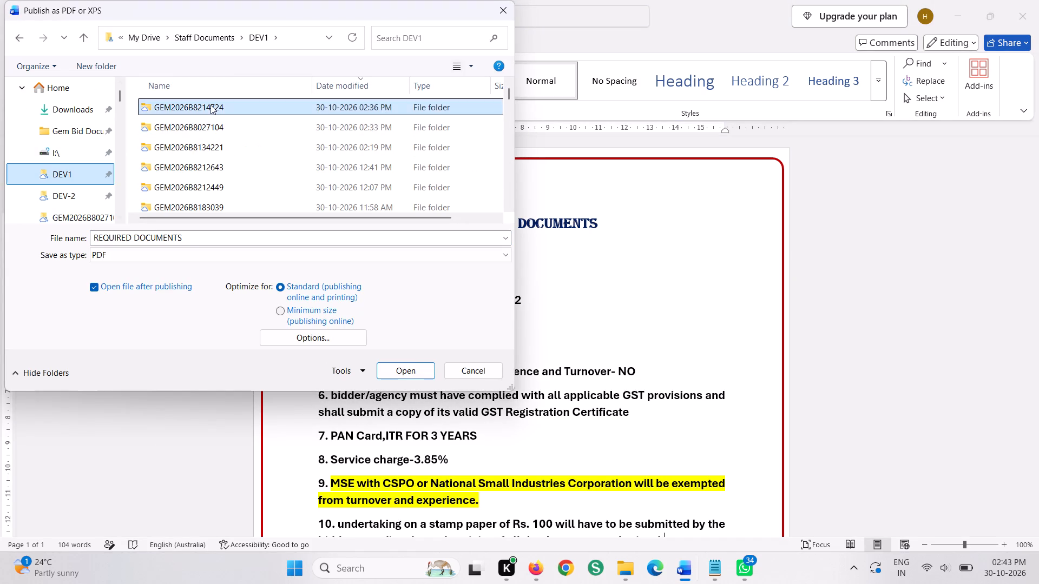
click(214, 235)
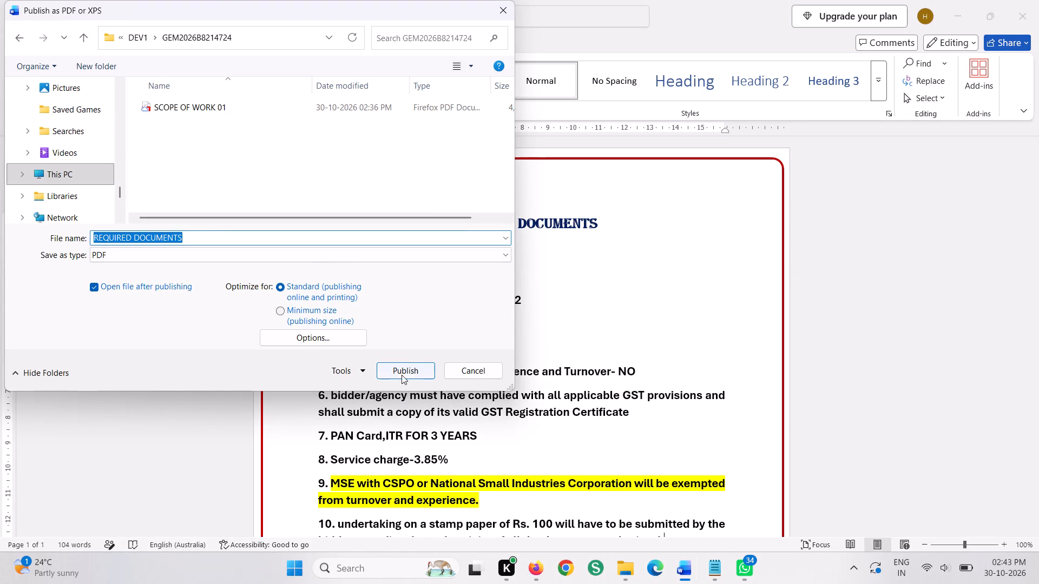
click(402, 375)
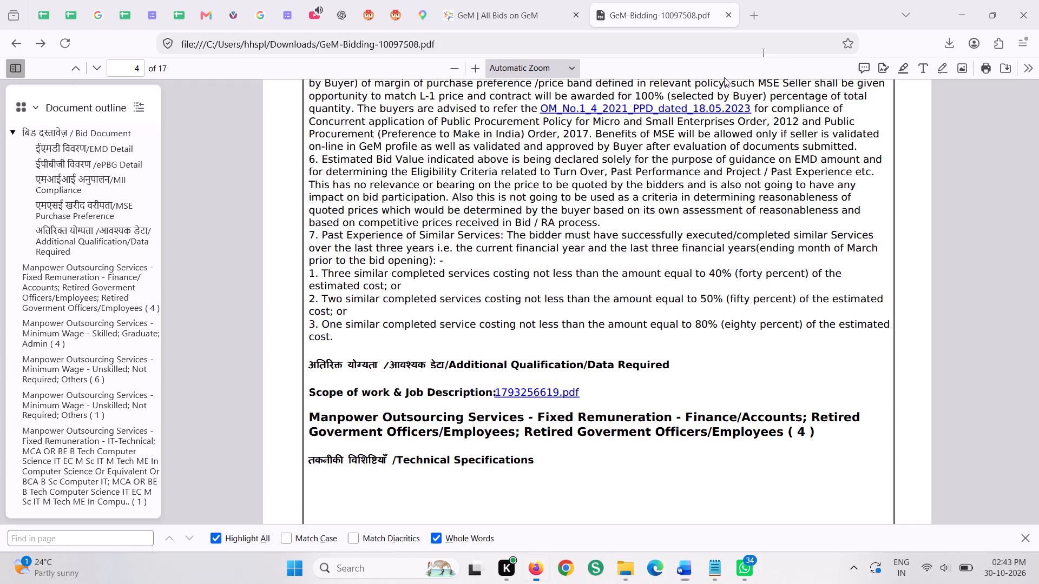
Save a copy of the bid PDF as GeM-Bidding-10097508 in the GEM2026B8214724 folder inside DEV1.
click(797, 6)
click(854, 12)
click(641, 0)
scroll(747, 167, up, 3)
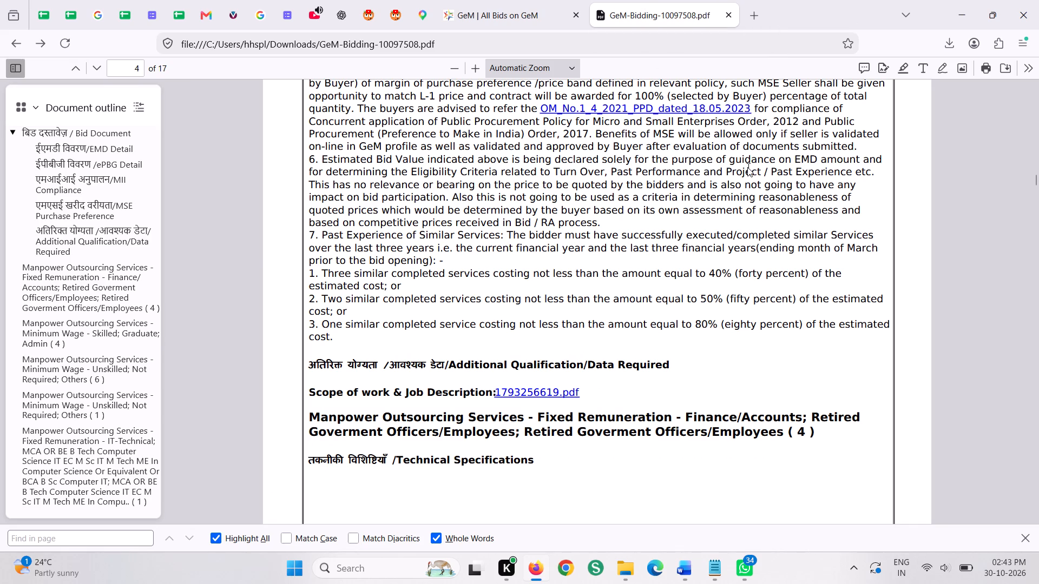
scroll(747, 167, up, 4)
click(1005, 70)
scroll(393, 243, up, 1)
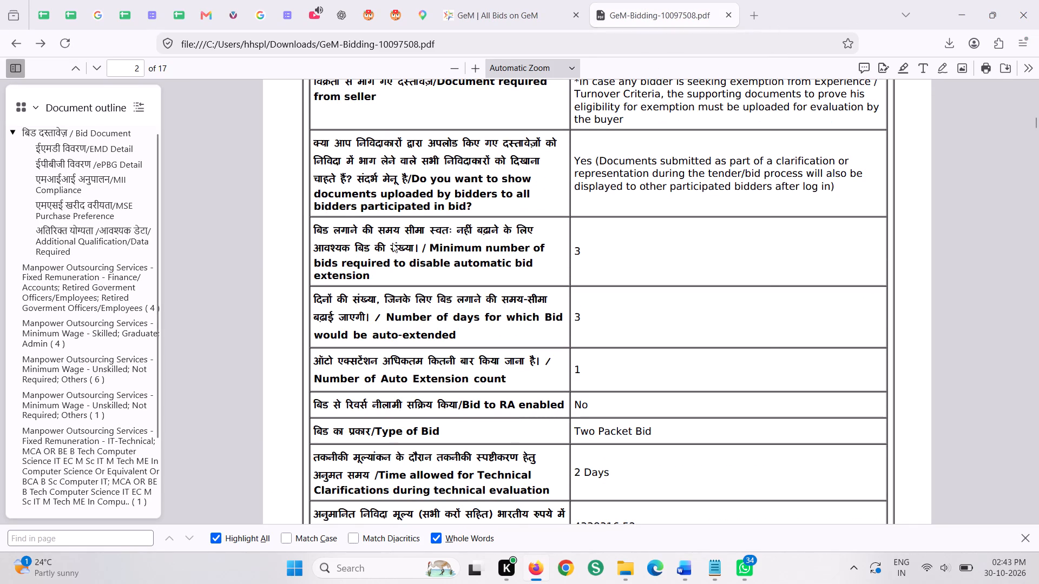
scroll(392, 243, up, 13)
click(240, 76)
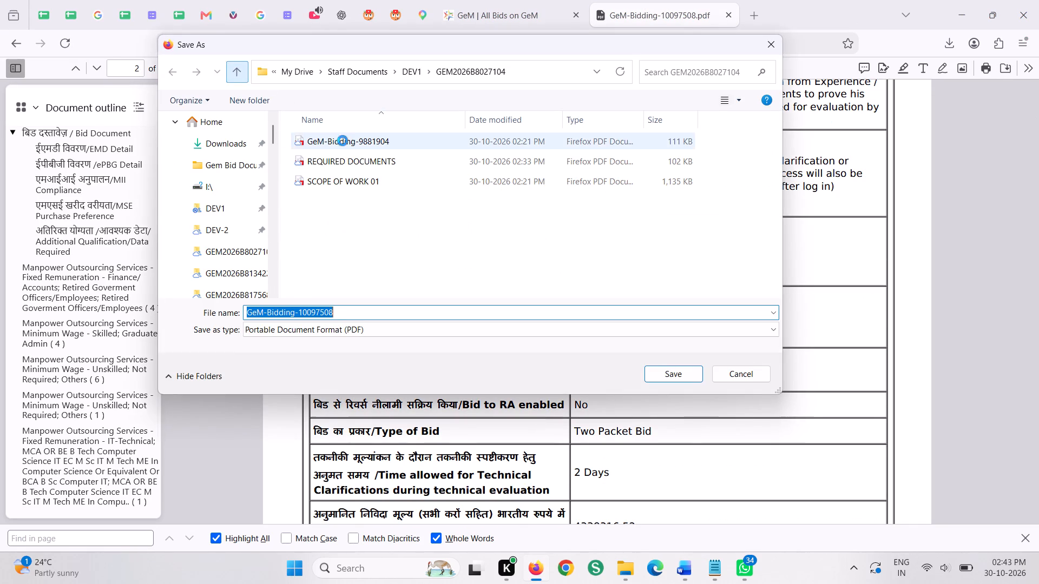
scroll(356, 149, up, 8)
double_click(367, 136)
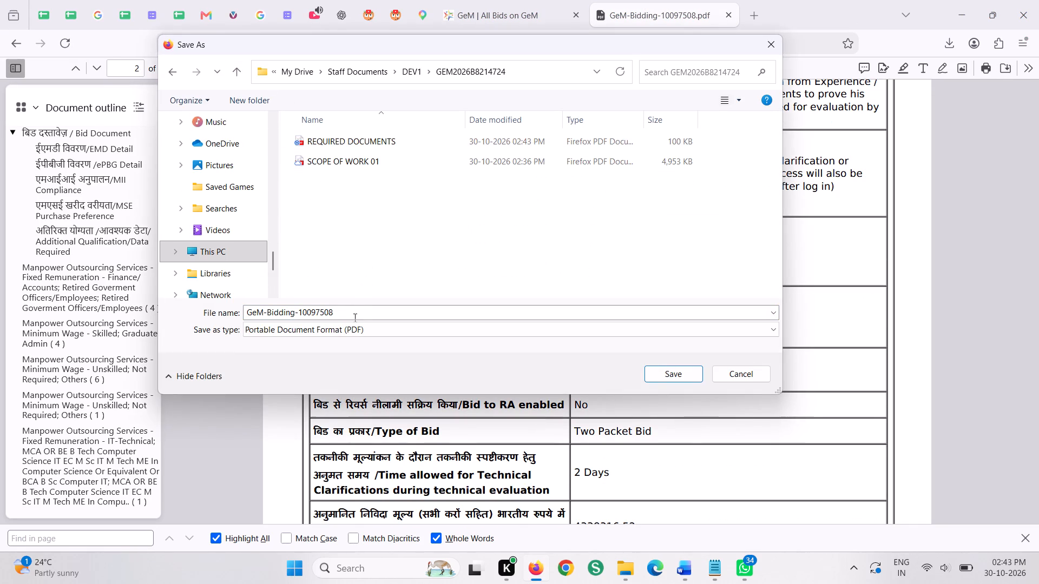
click(354, 317)
click(654, 374)
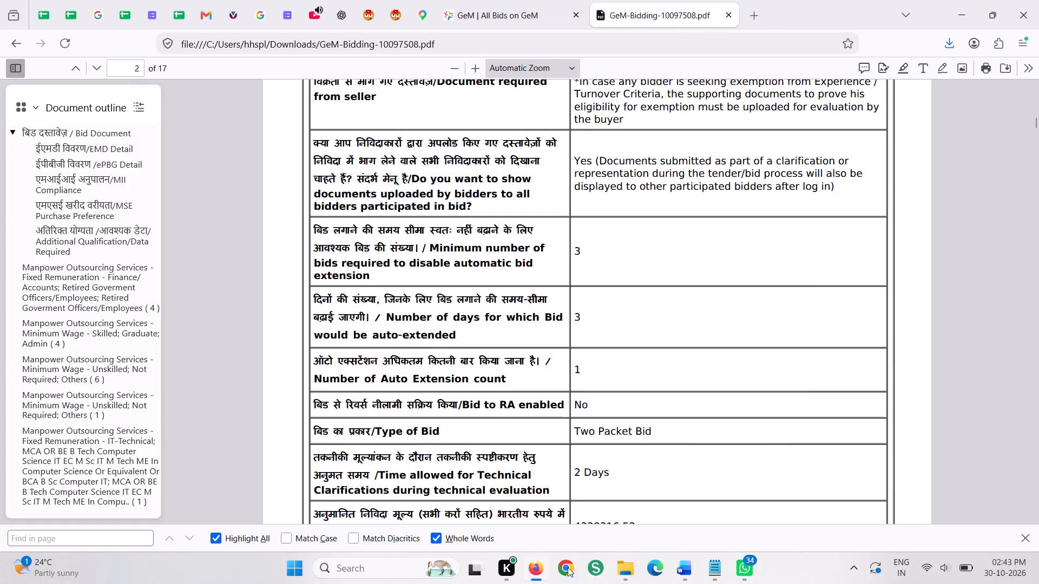
Switch to File Explorer and go up from the GEM2026B8214724 folder to its parent folder DEV1.
click(633, 564)
click(342, 197)
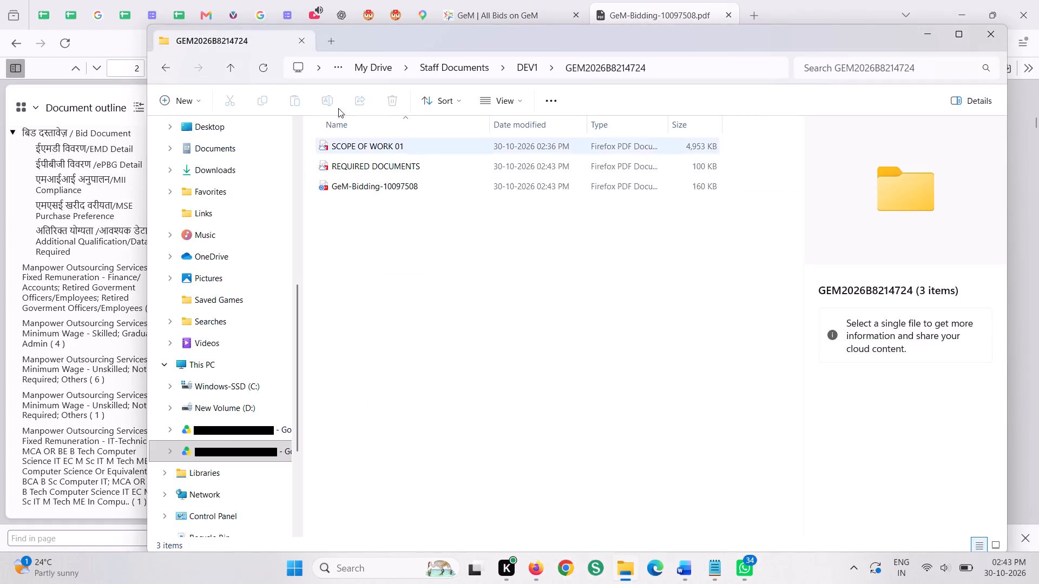
click(225, 70)
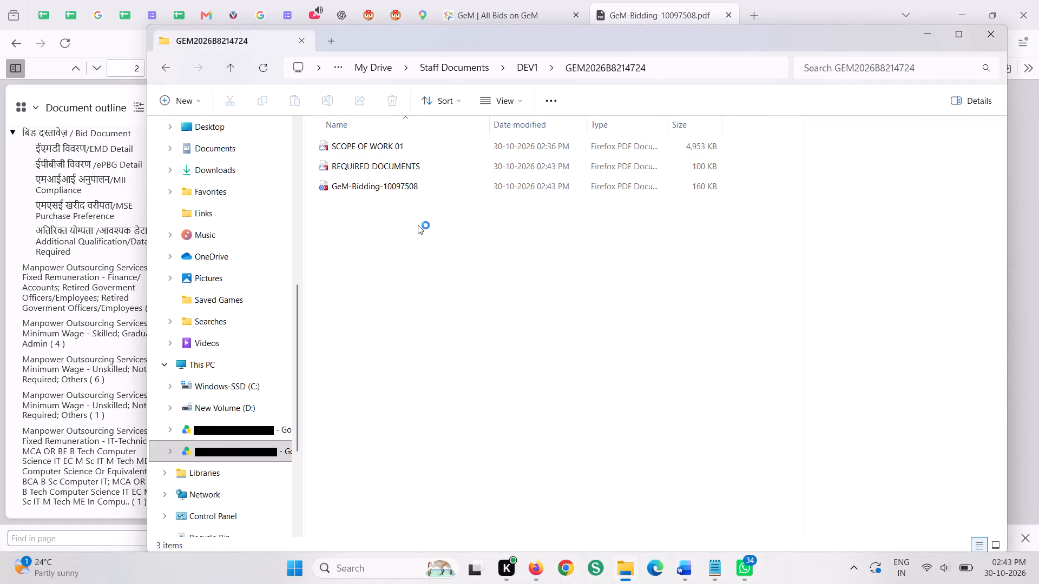
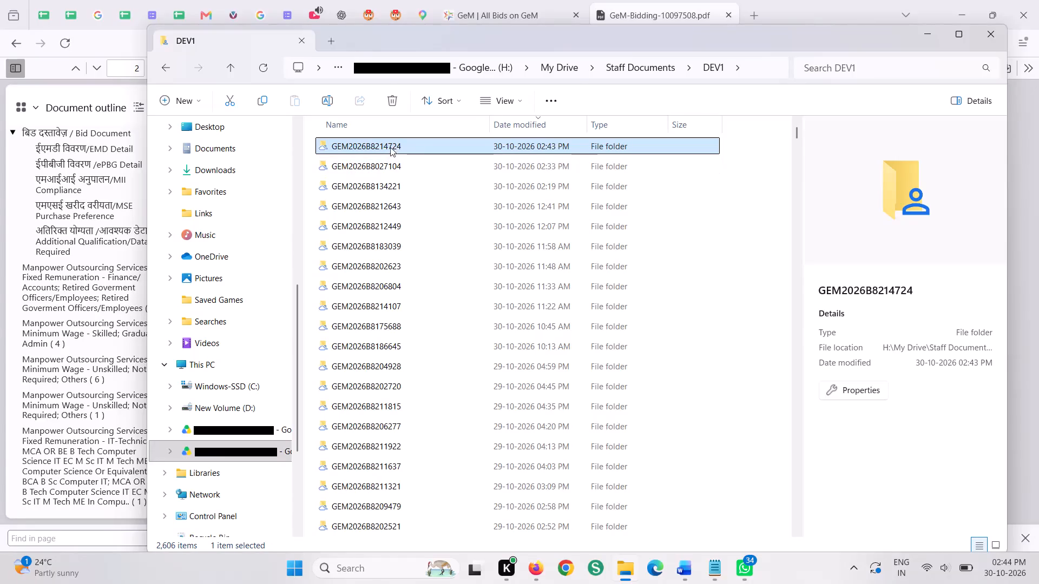
Copy the Google Drive link of the GEM2026B8214724 folder in DEV1.
right_click(392, 144)
click(430, 405)
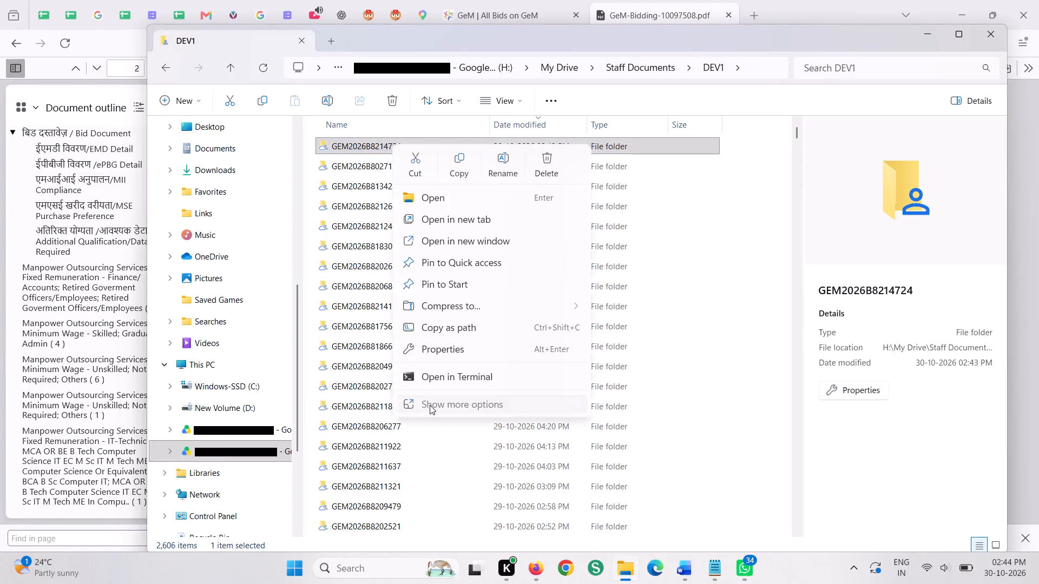
click(430, 253)
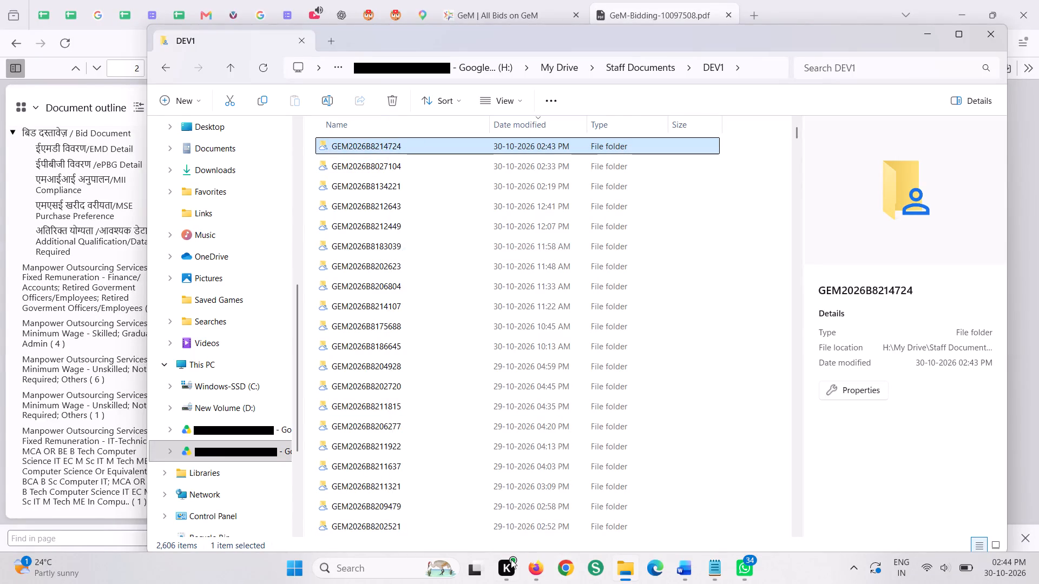
Switch to the Firefox window that holds the bid PDF and the tender sheet tabs.
click(536, 570)
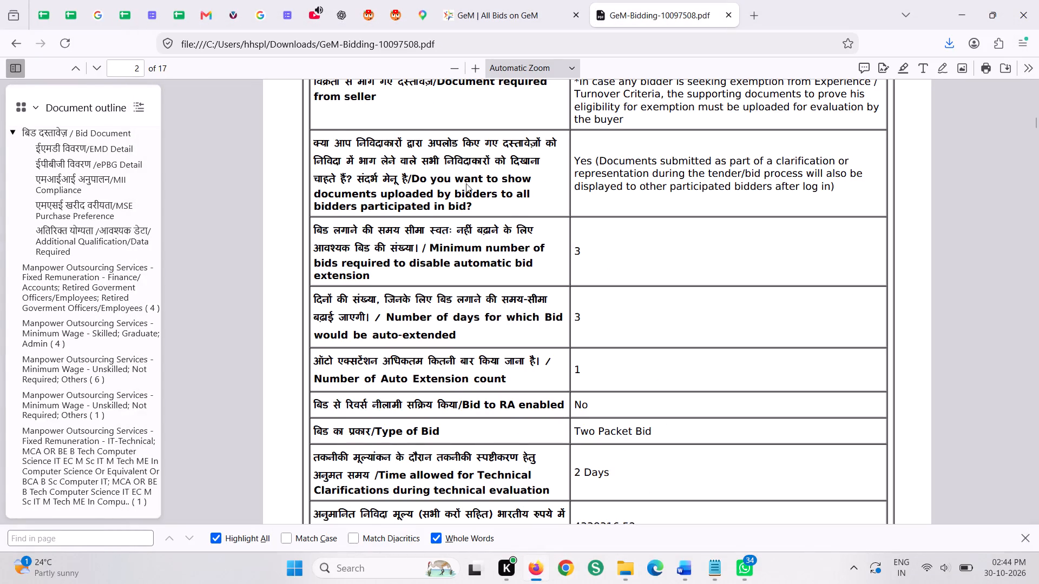
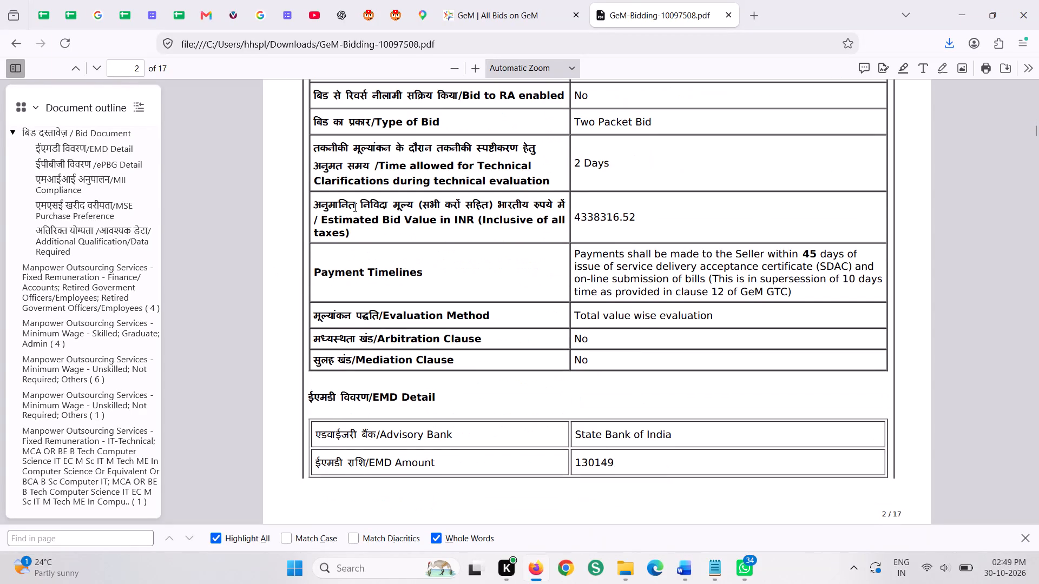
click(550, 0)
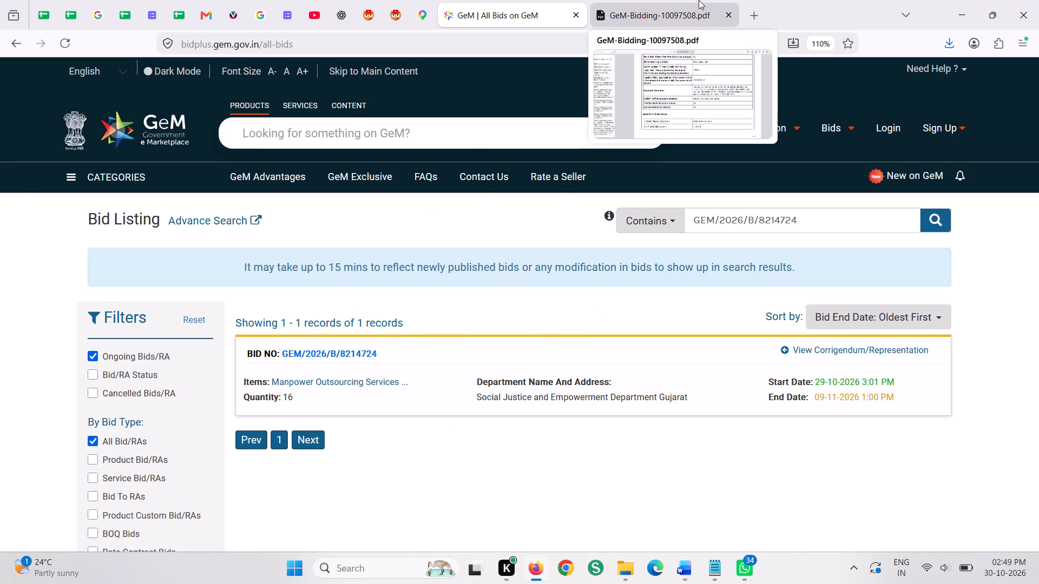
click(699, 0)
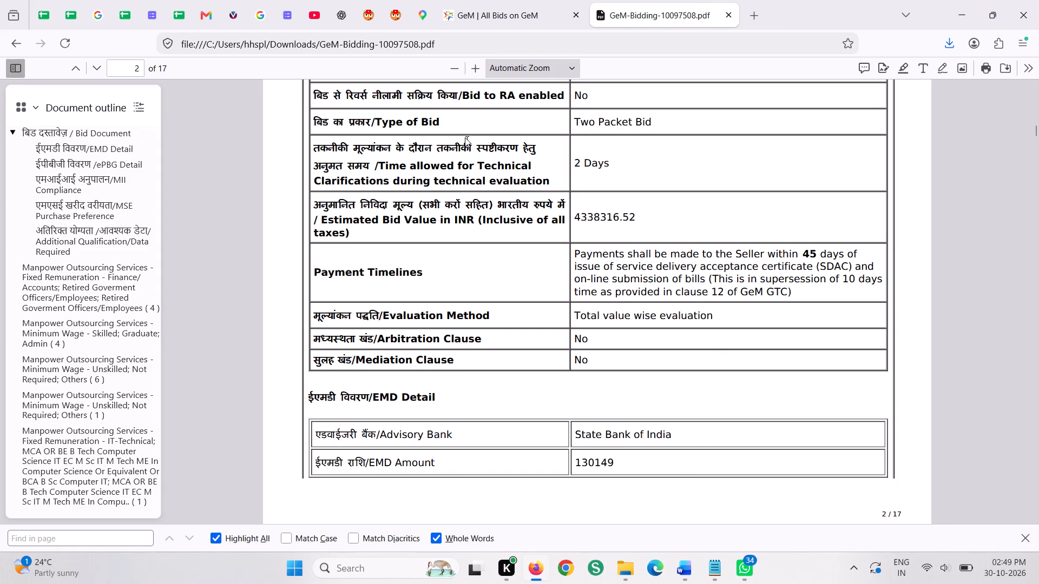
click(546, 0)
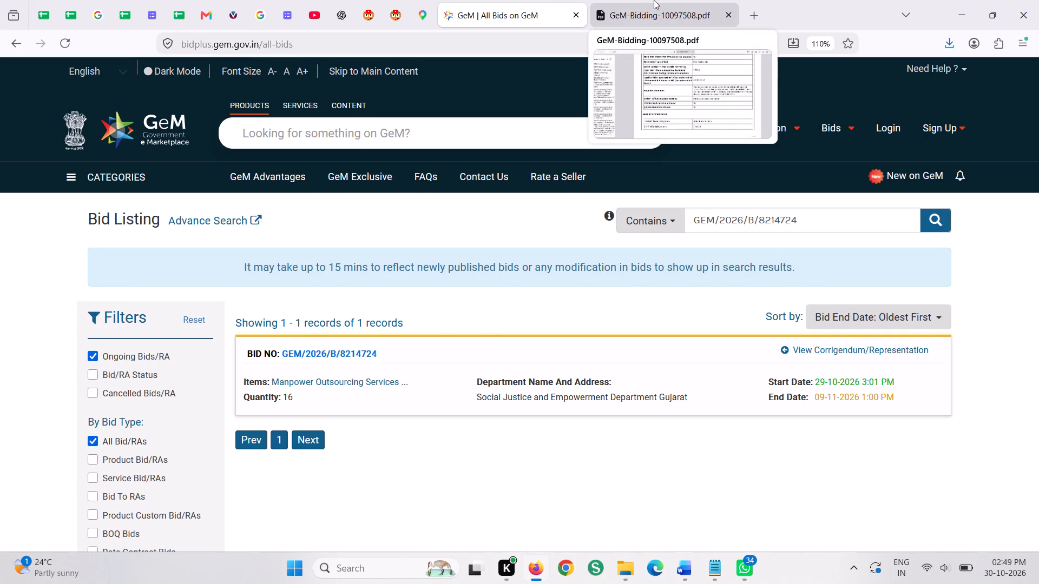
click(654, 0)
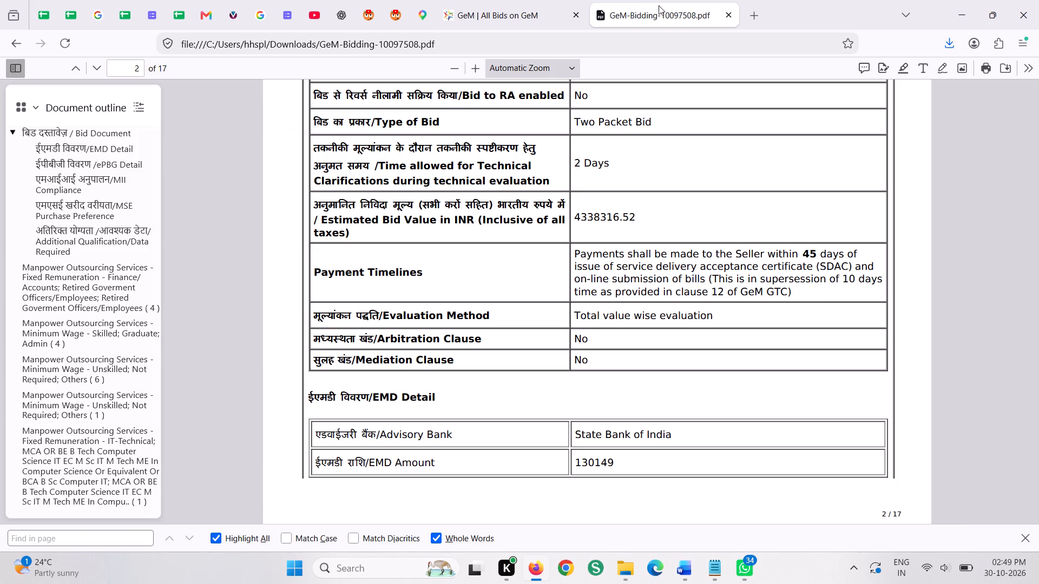